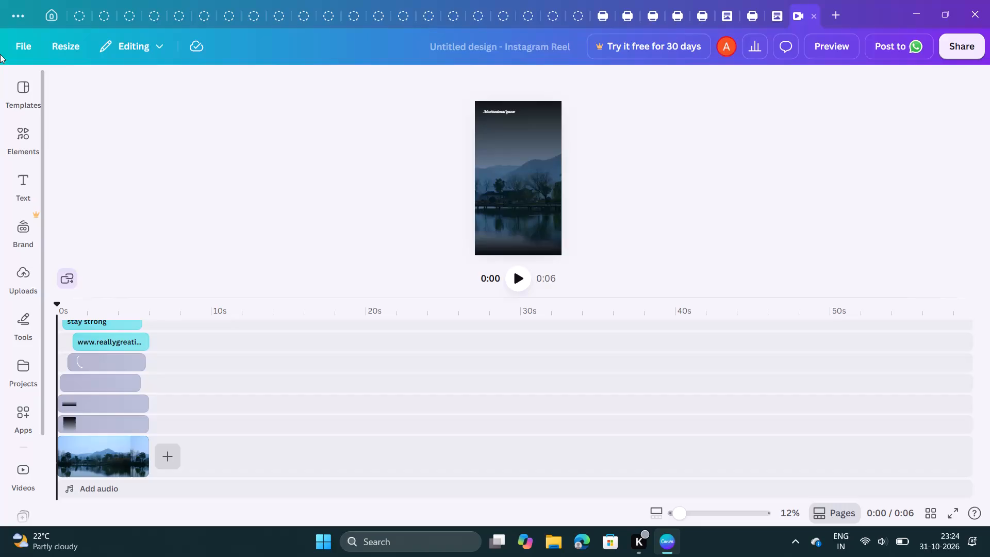
Leave the open reel design and create a new blank CV design in A4 portrait format, 21 × 29.7 cm.
left_click(51, 17)
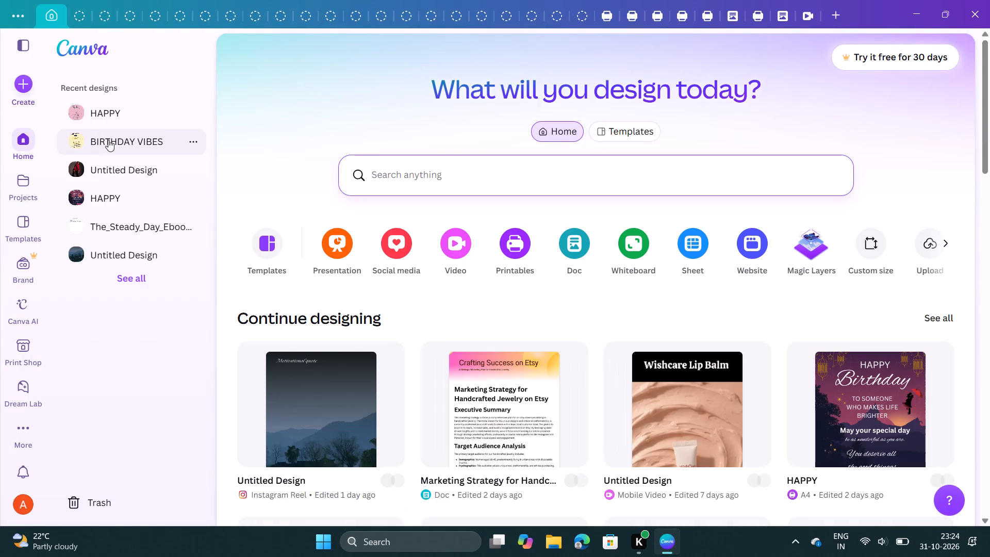
scroll(303, 429, "down", 1)
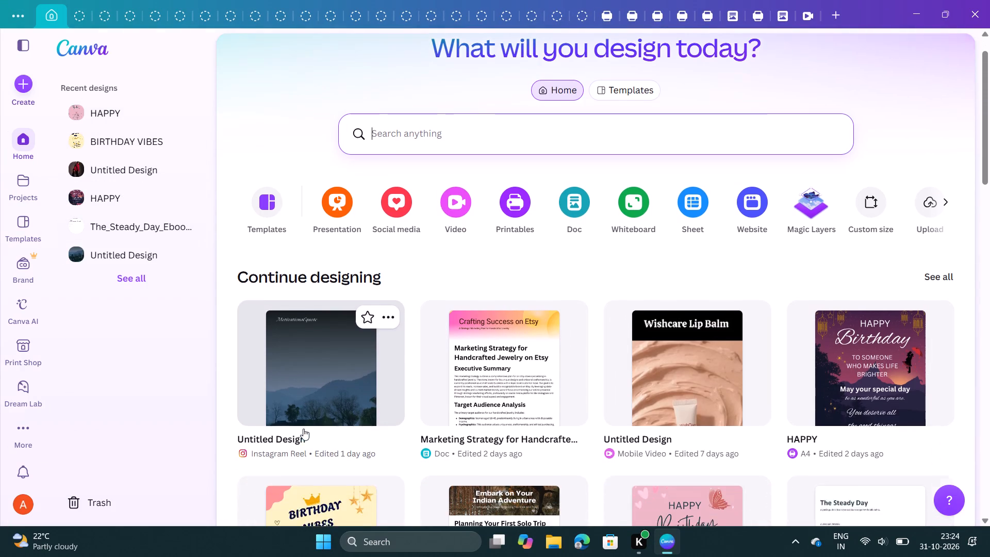
scroll(303, 429, "down", 1)
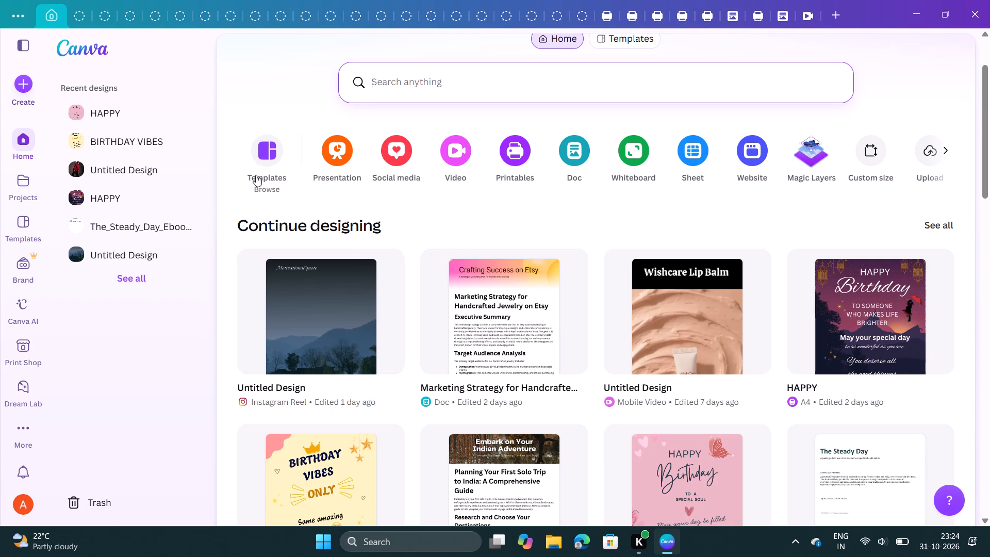
left_click(28, 80)
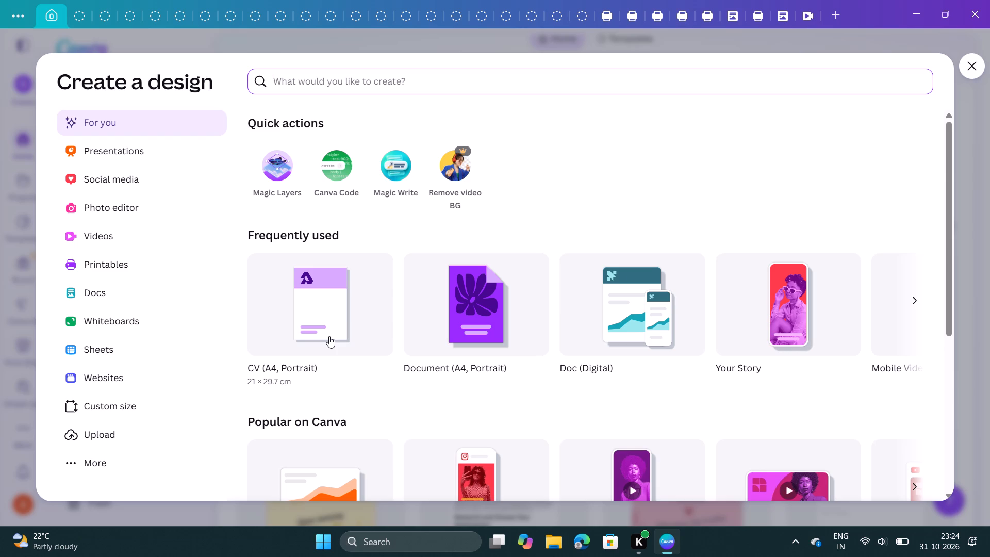
left_click(329, 336)
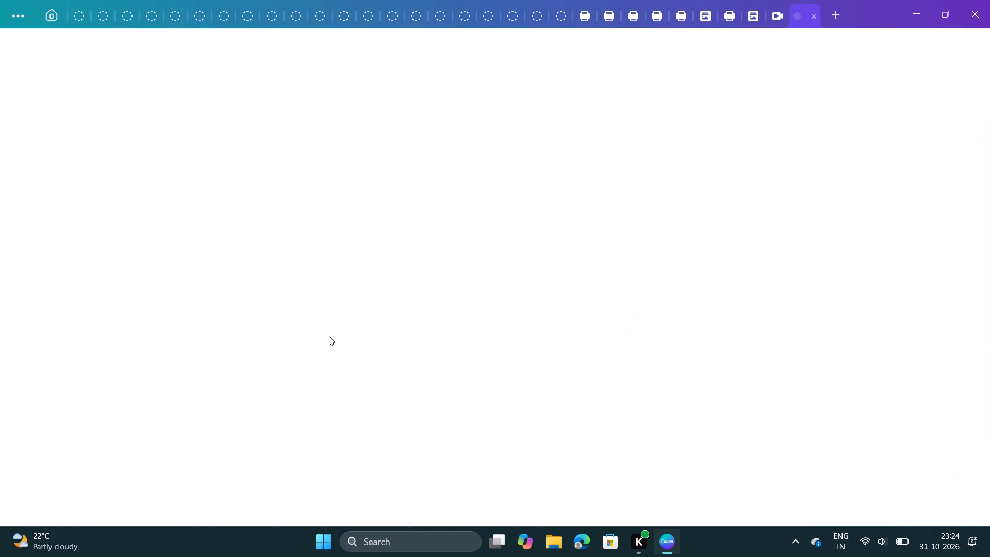
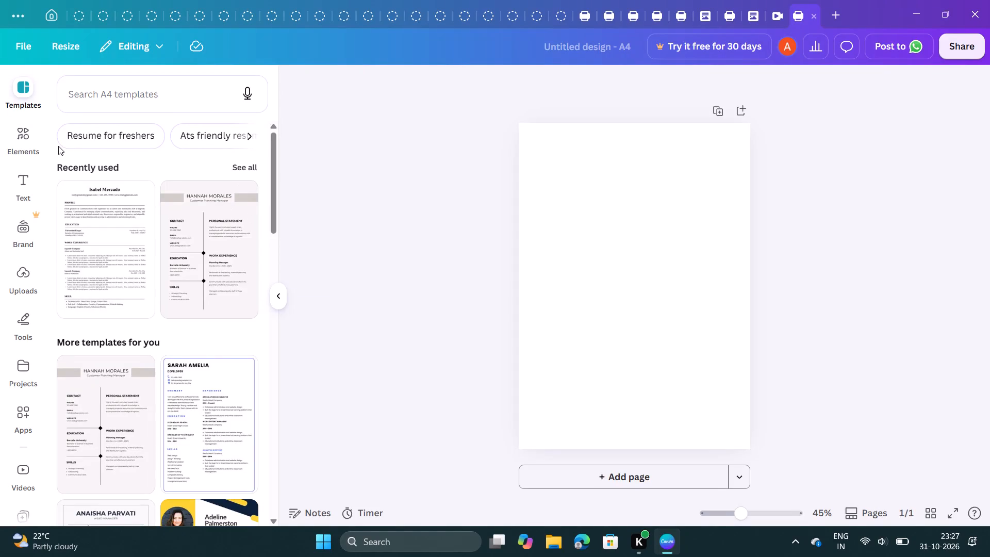
Set the blank A4 page's background to the default solid turquoise colour #5ce1e6.
left_click(537, 181)
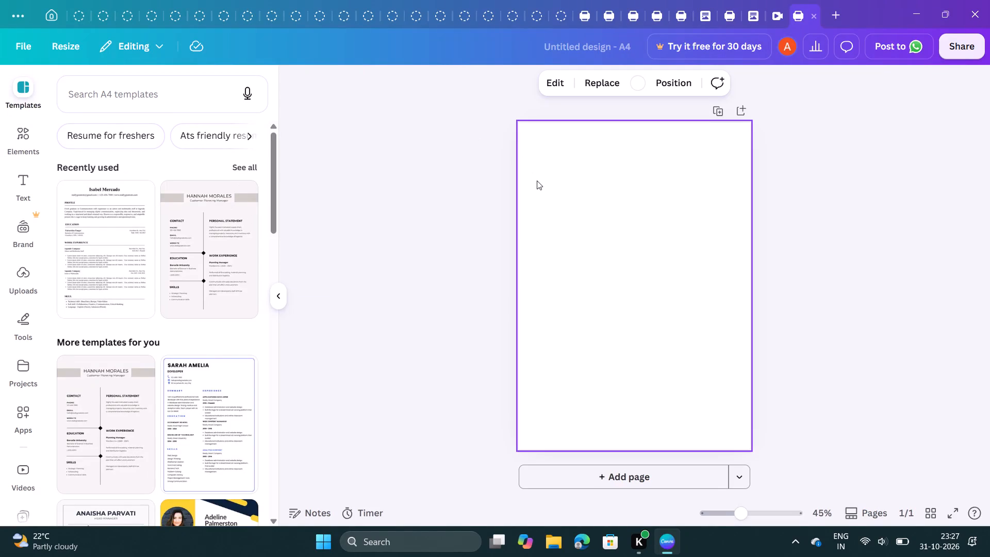
left_click(636, 83)
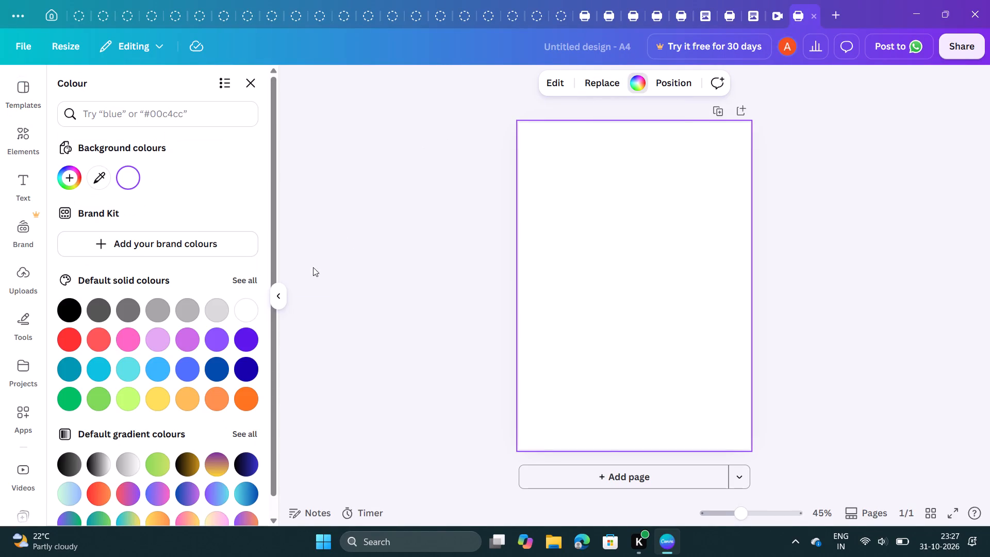
left_click(95, 363)
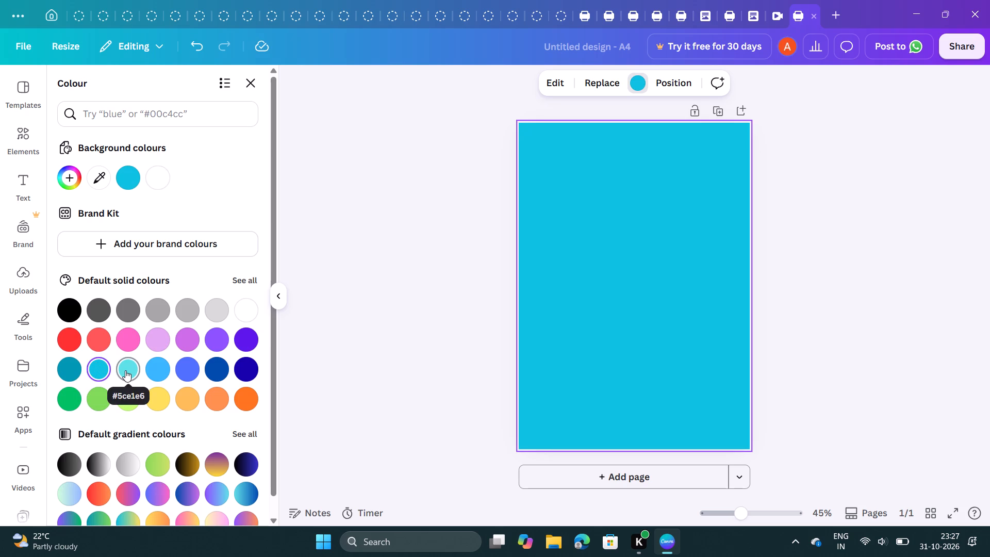
left_click(125, 370)
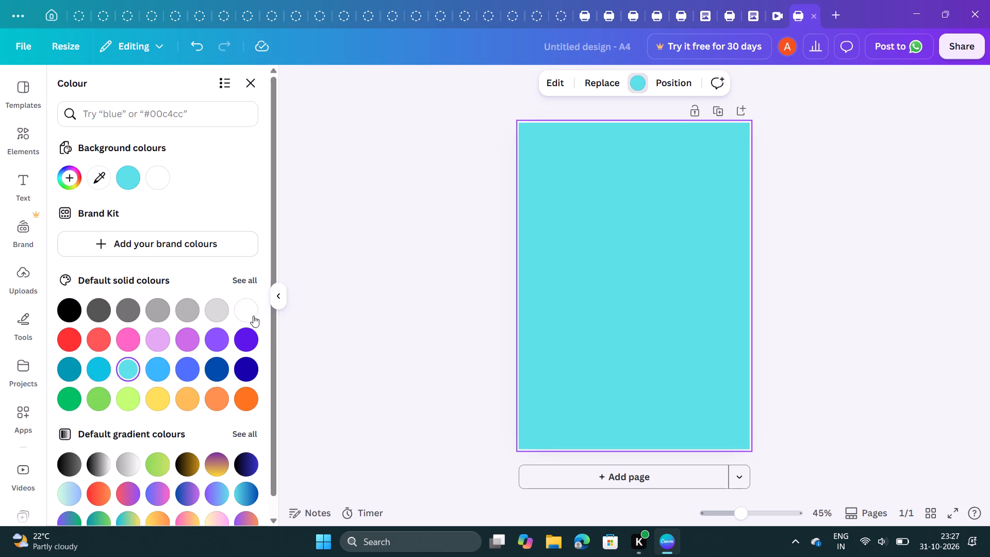
left_click(354, 290)
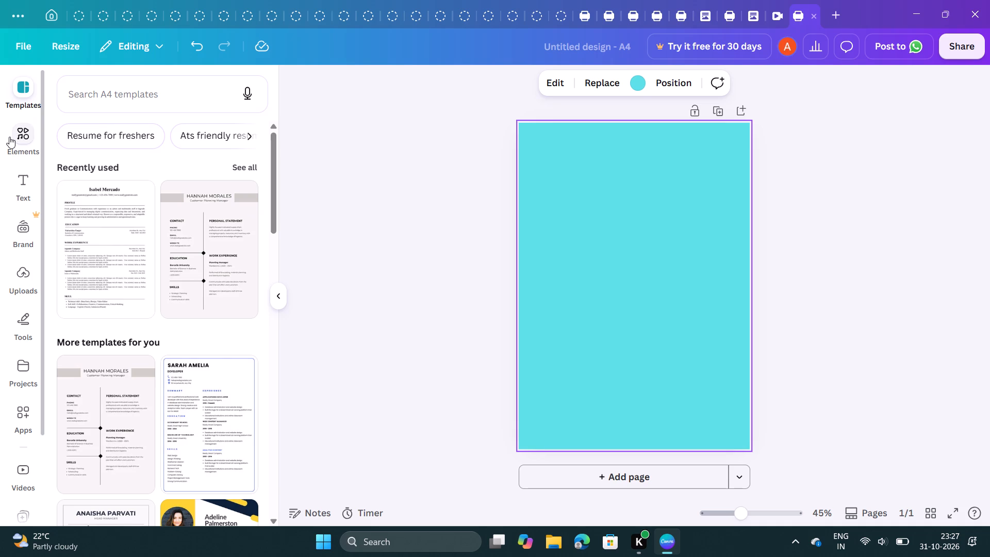
Browse the full set of Magic recommendations among the graphics elements for a love-themed illustration.
left_click_drag(8, 137, 26, 137)
left_click(26, 137)
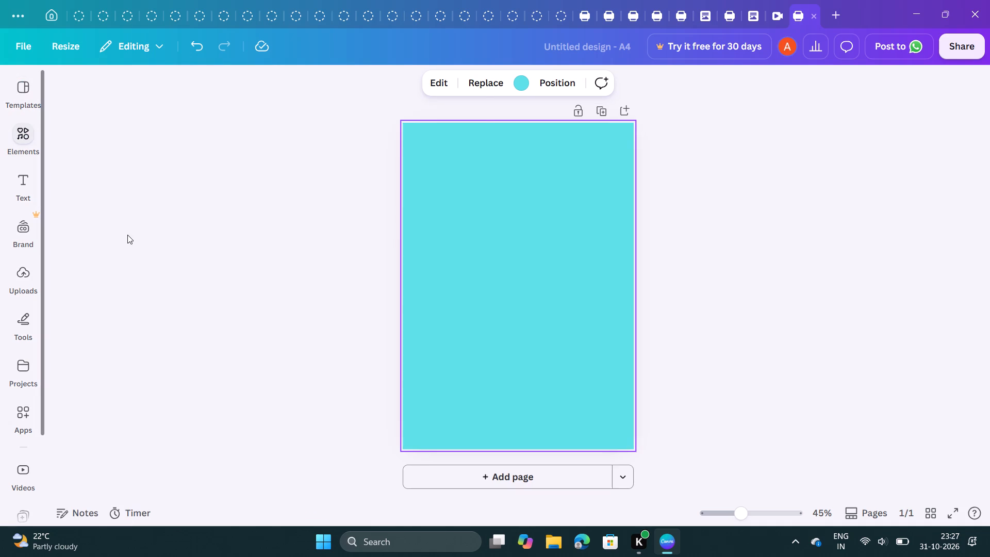
left_click(21, 127)
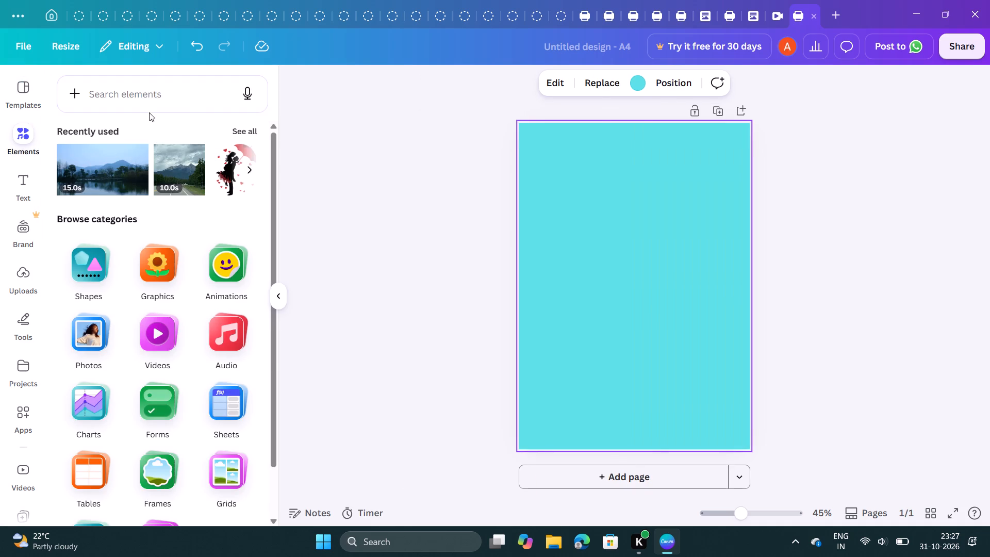
left_click(165, 280)
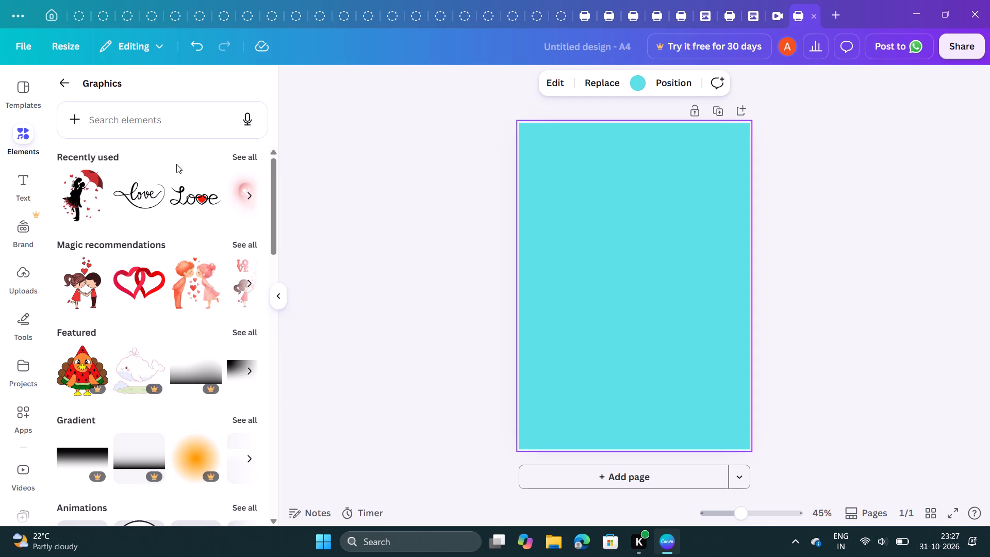
left_click(251, 237)
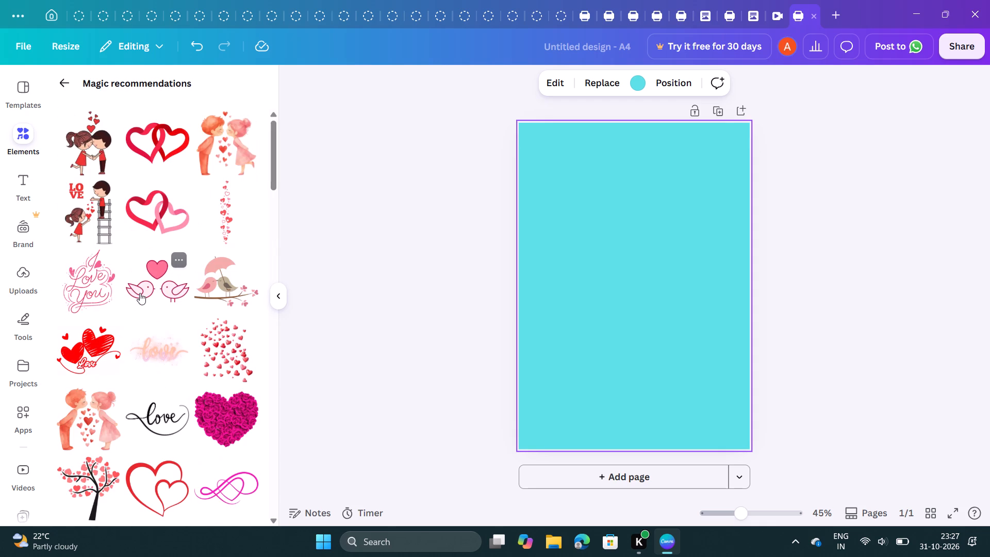
scroll(140, 293, "down", 2)
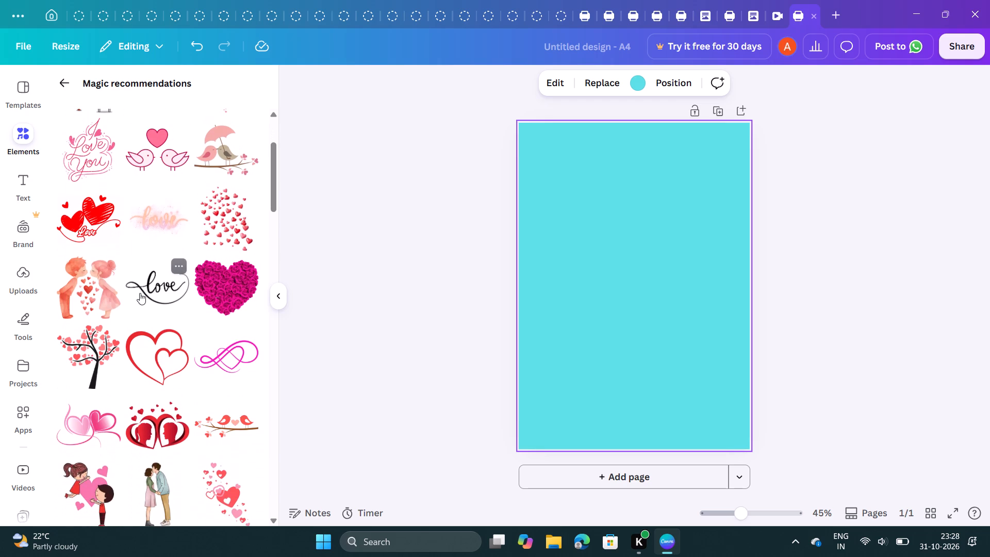
scroll(140, 293, "down", 2)
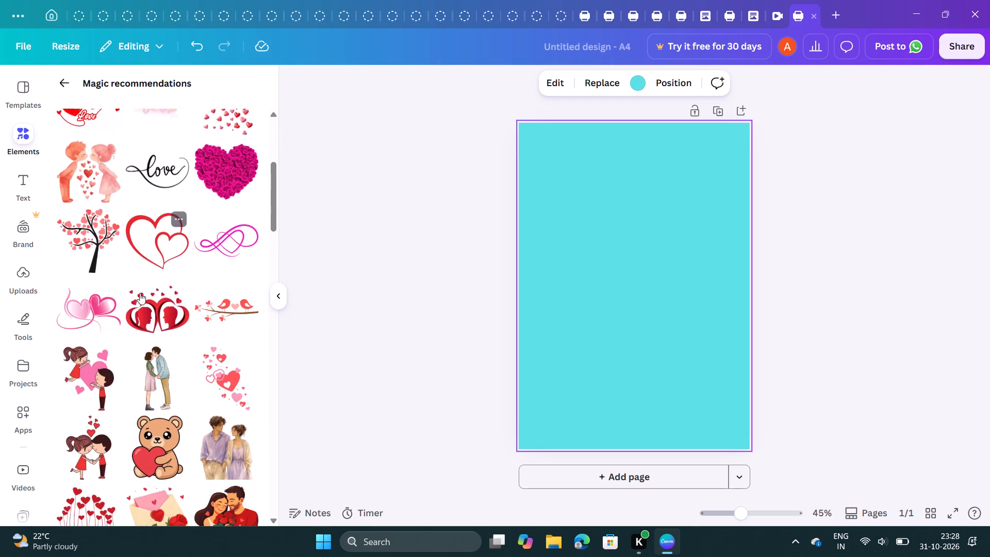
scroll(140, 293, "down", 4)
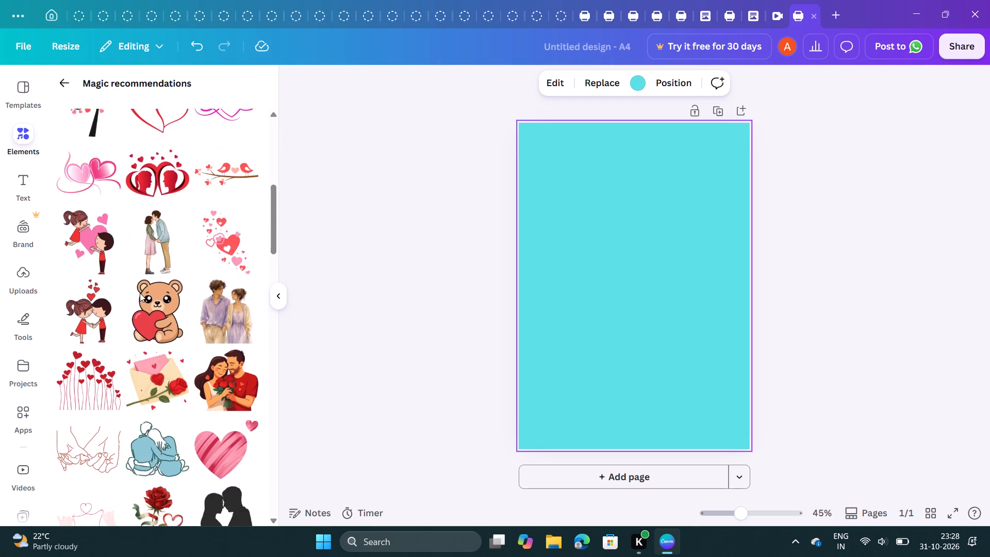
scroll(140, 293, "down", 4)
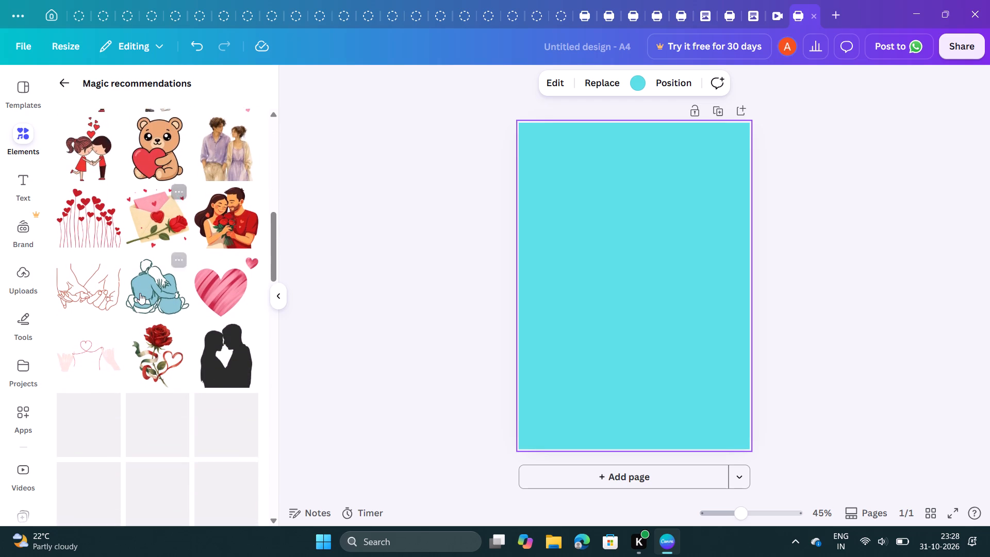
scroll(140, 293, "down", 2)
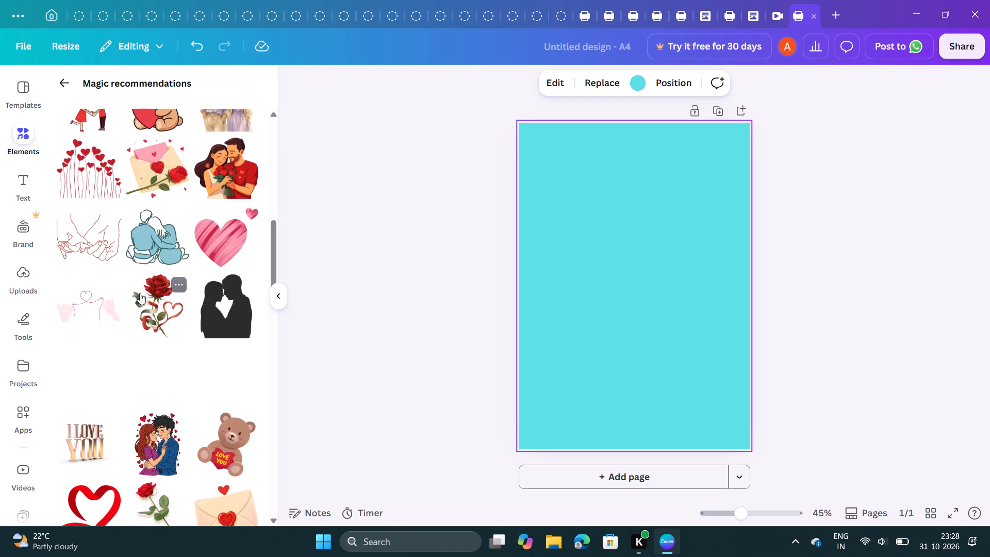
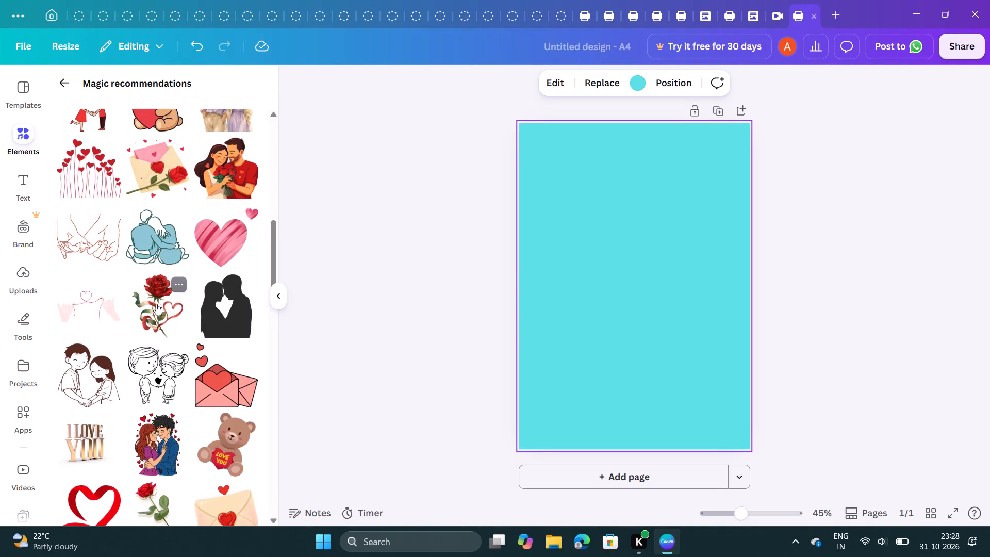
Add the red rose graphic with the heart-shaped ribbon to the page.
left_click(156, 304)
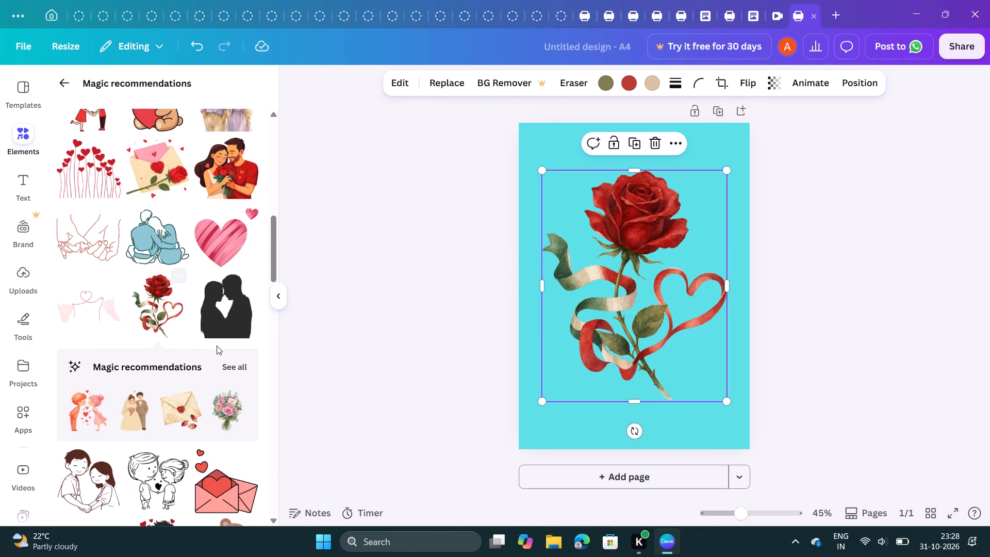
Browse the full set of Magic recommendations related to the rose-and-ribbon graphic for another love-themed illustration.
left_click(230, 363)
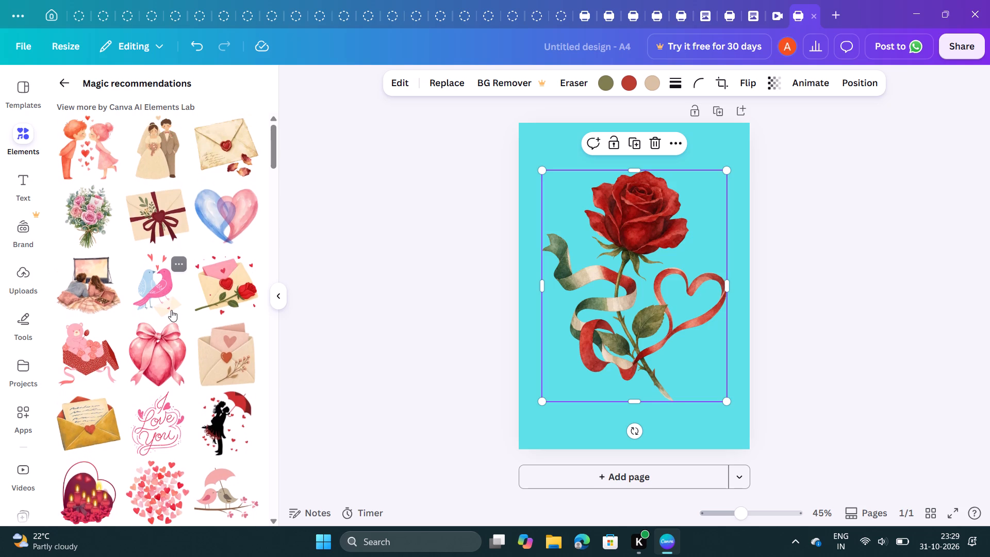
scroll(136, 383, "down", 2)
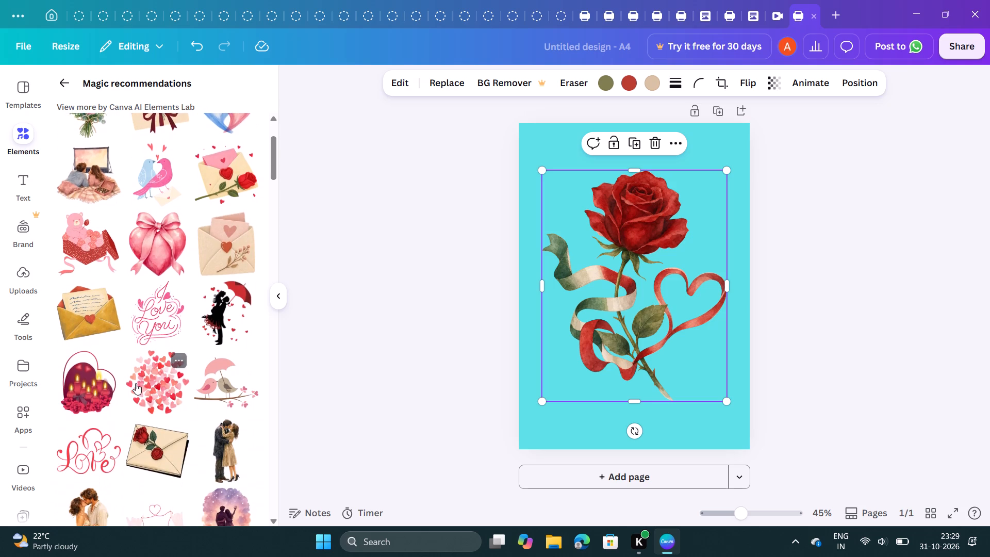
scroll(136, 383, "down", 3)
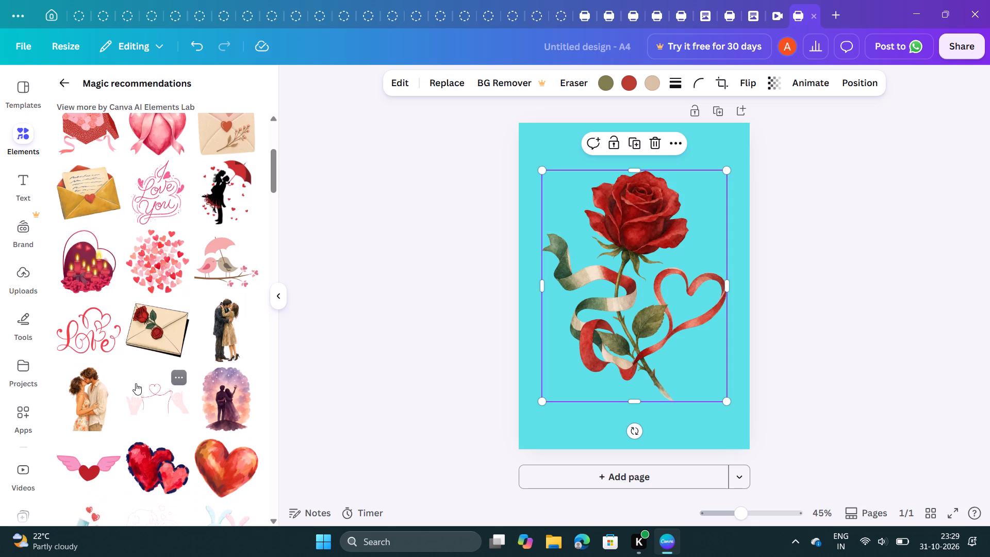
scroll(136, 383, "down", 3)
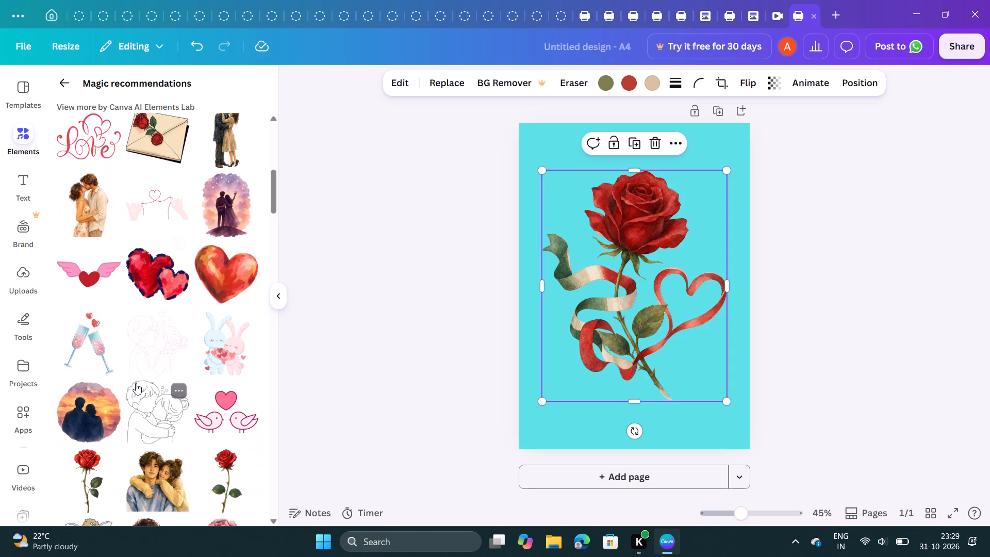
scroll(136, 383, "down", 3)
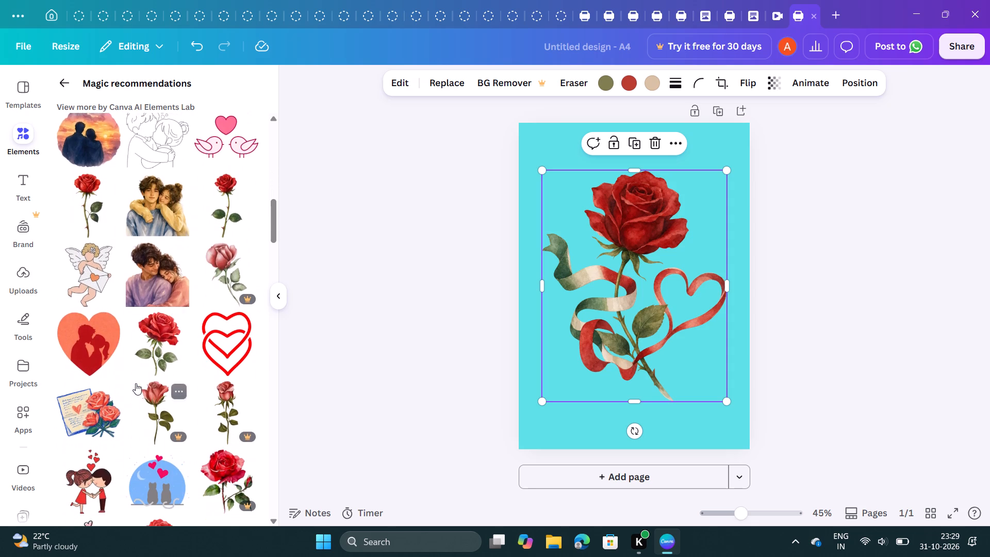
scroll(136, 383, "down", 4)
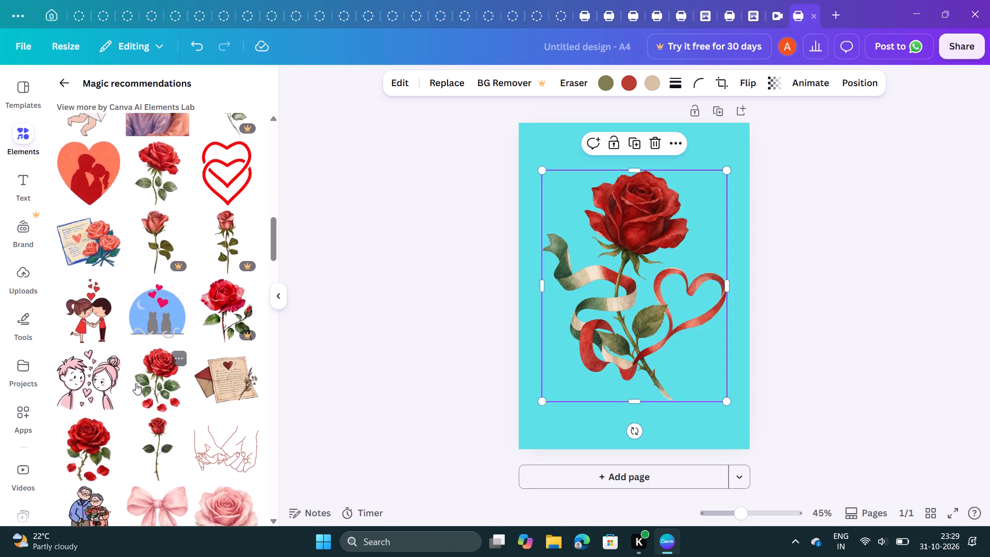
scroll(136, 383, "down", 4)
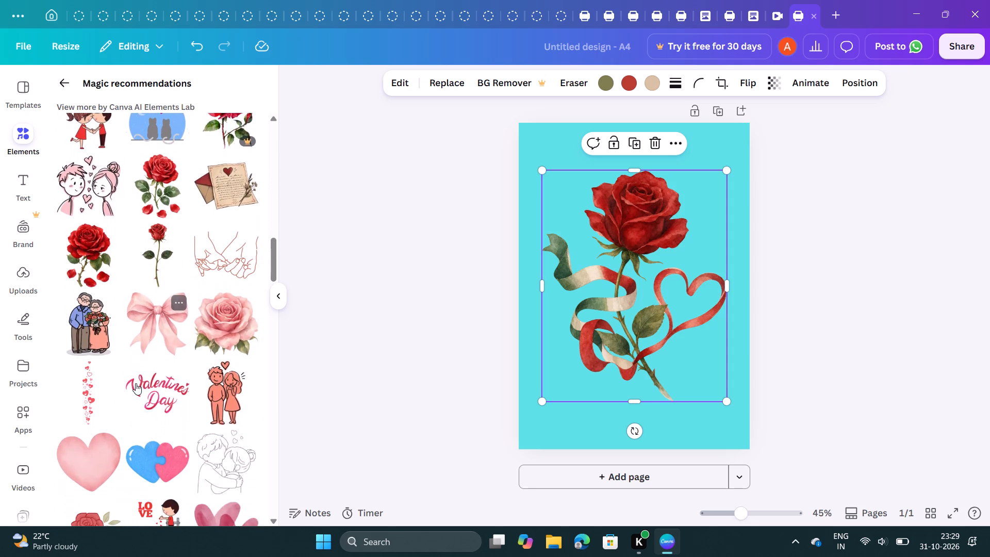
scroll(136, 383, "down", 3)
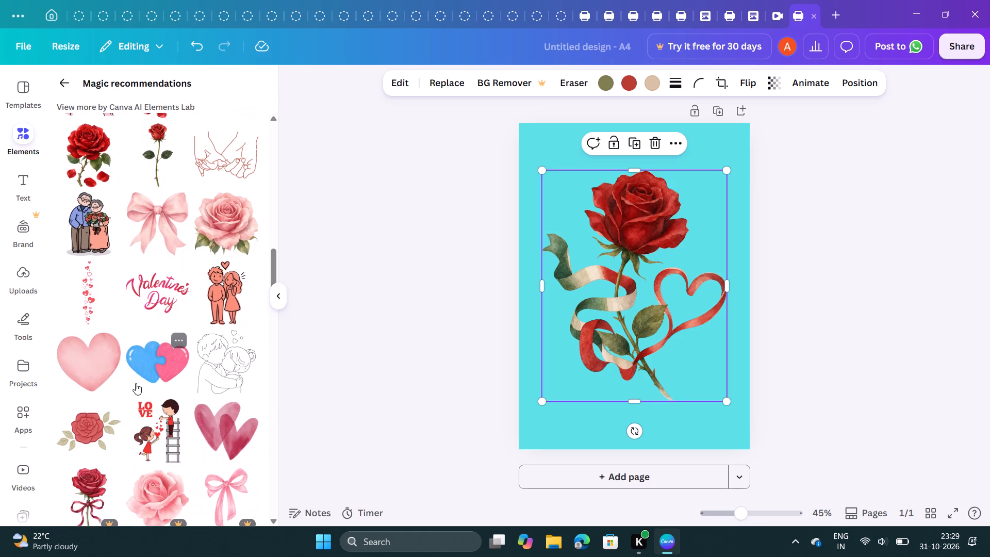
scroll(136, 383, "down", 4)
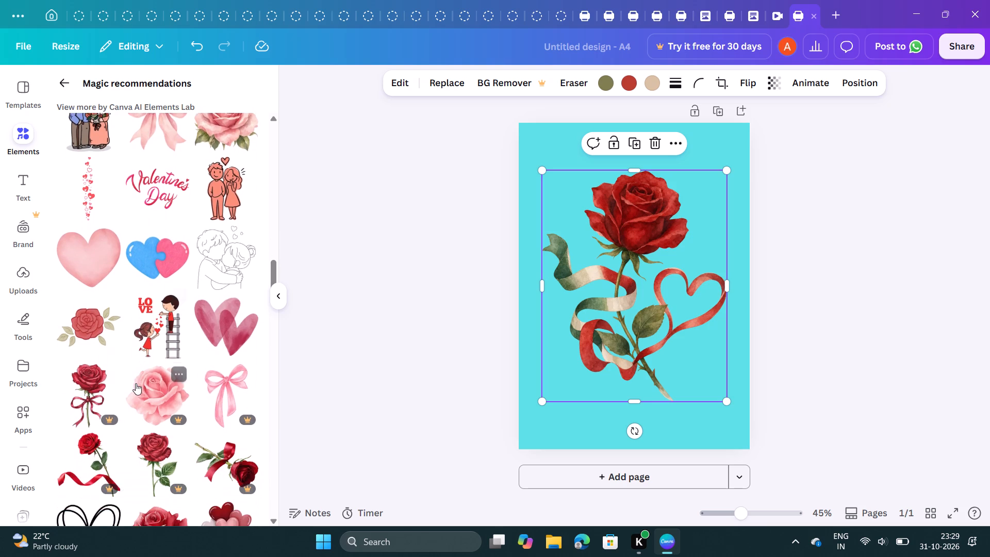
scroll(136, 383, "down", 4)
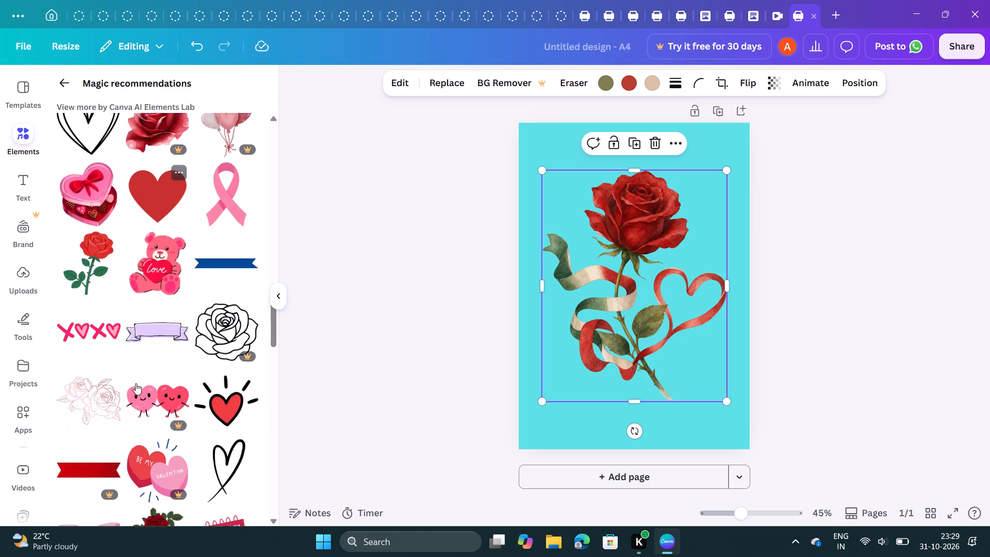
scroll(136, 383, "down", 2)
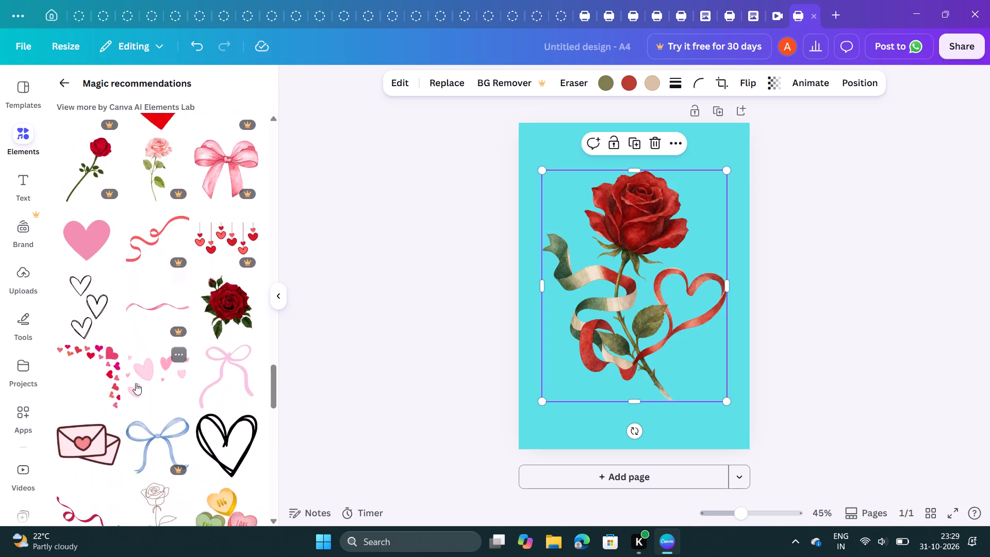
scroll(136, 383, "down", 4)
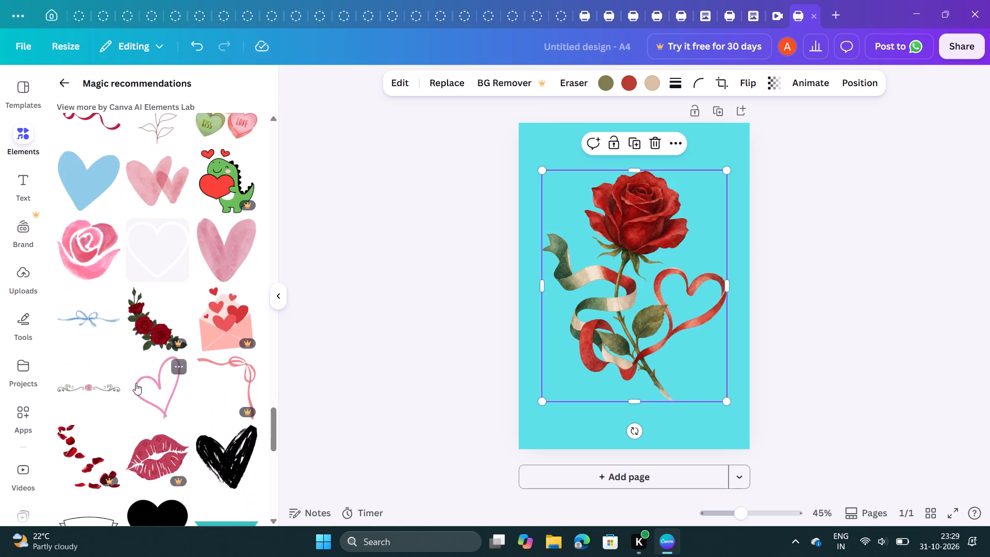
scroll(136, 383, "down", 4)
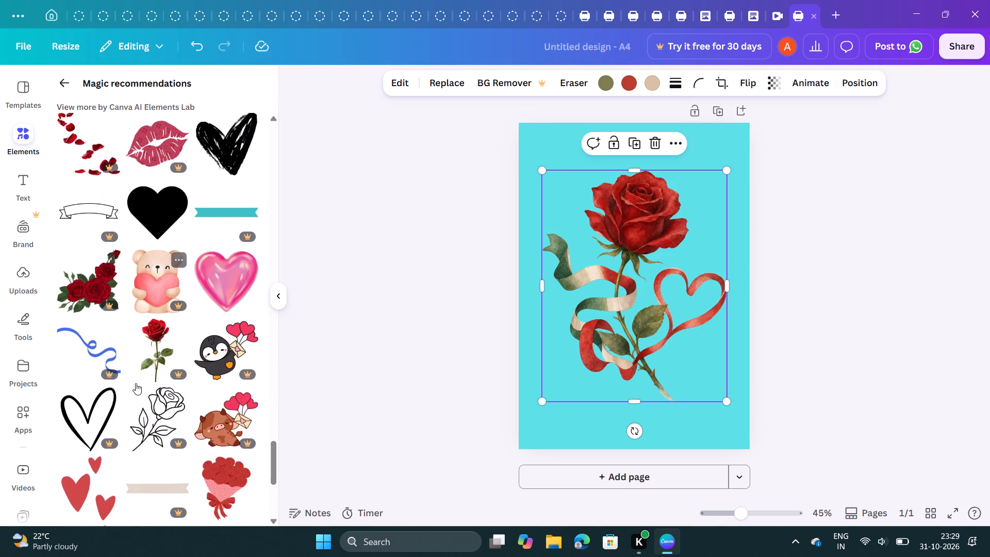
scroll(136, 383, "down", 4)
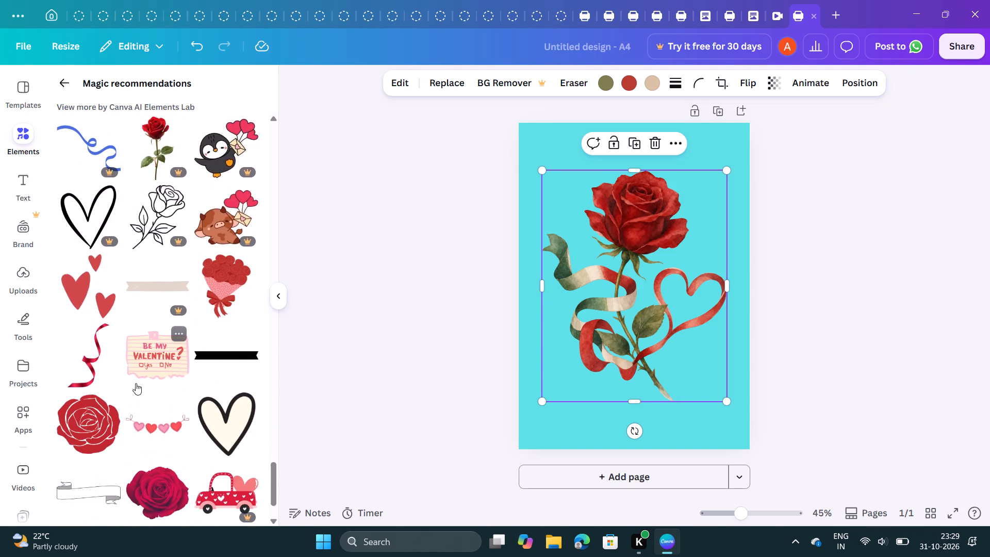
scroll(136, 383, "down", 3)
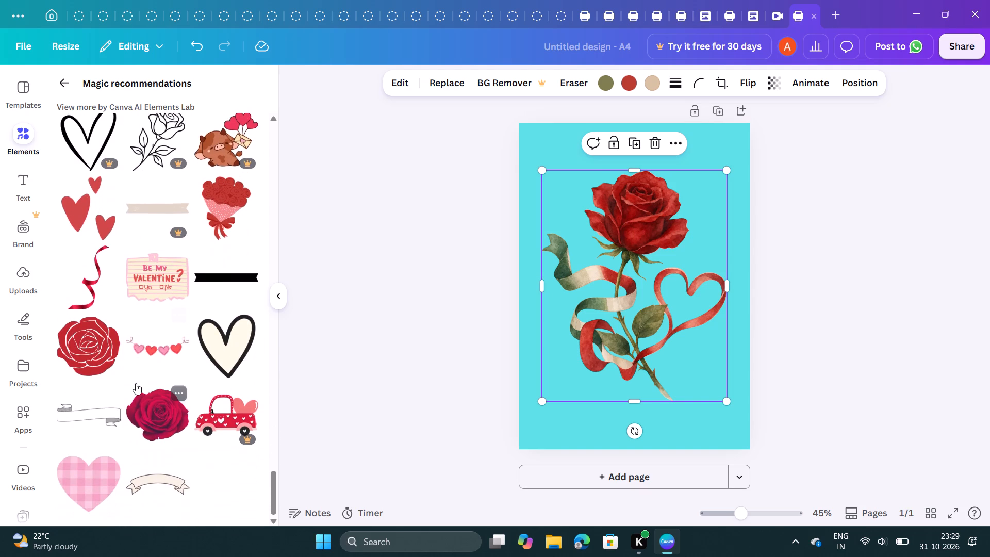
scroll(136, 383, "down", 4)
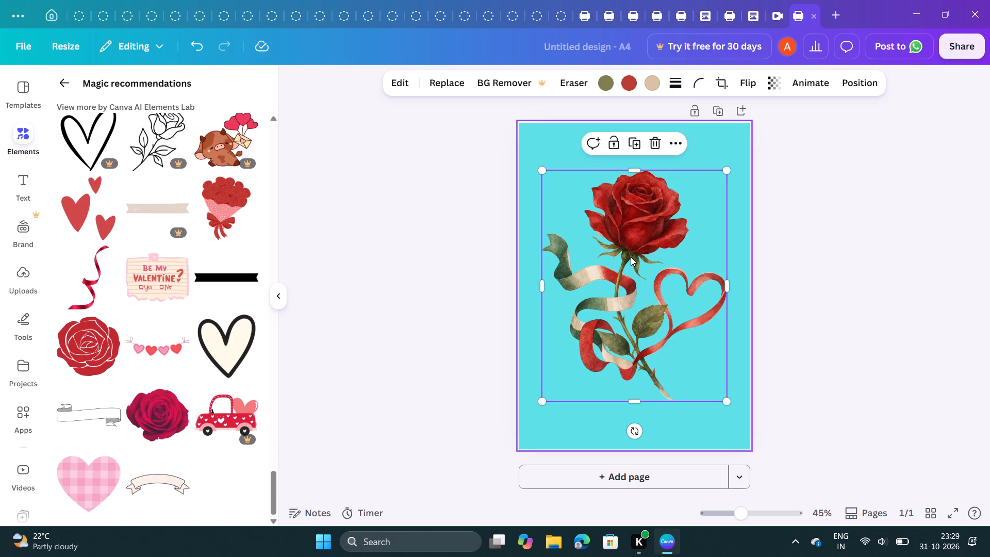
Move the rose-and-ribbon graphic to the page's lower-left corner, letting it run slightly past the left and bottom edges.
left_click_drag(631, 257, 602, 248)
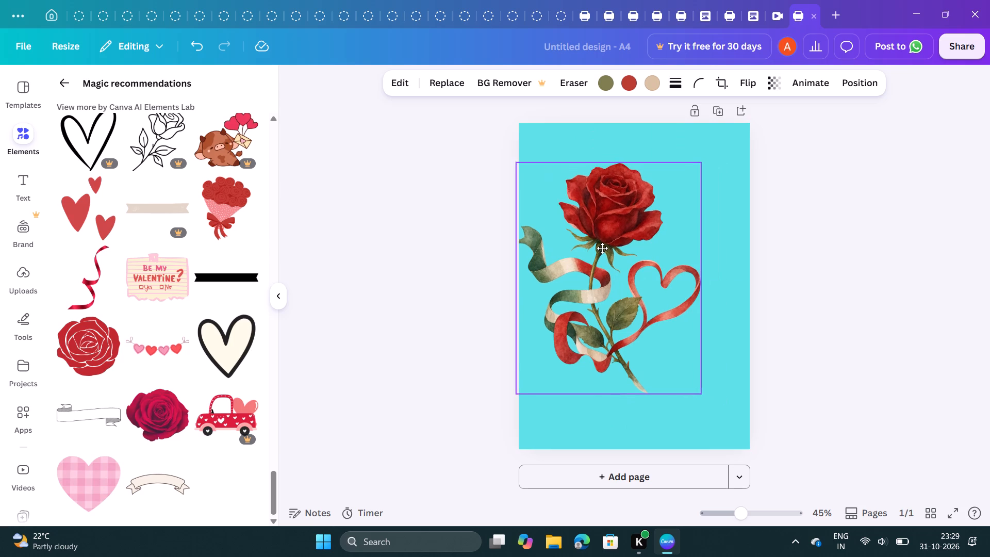
left_click_drag(602, 248, 597, 244)
left_click(597, 244)
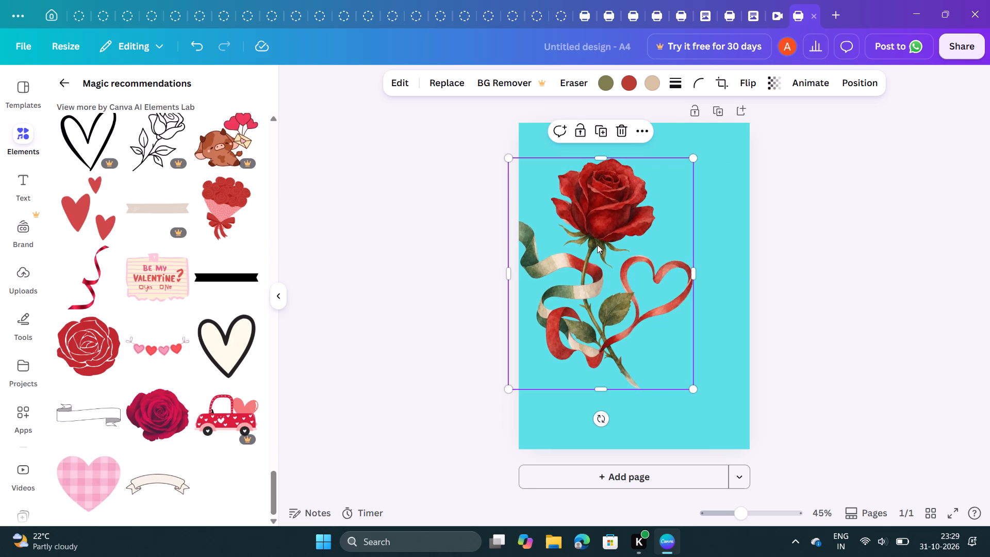
left_click_drag(597, 244, 586, 289)
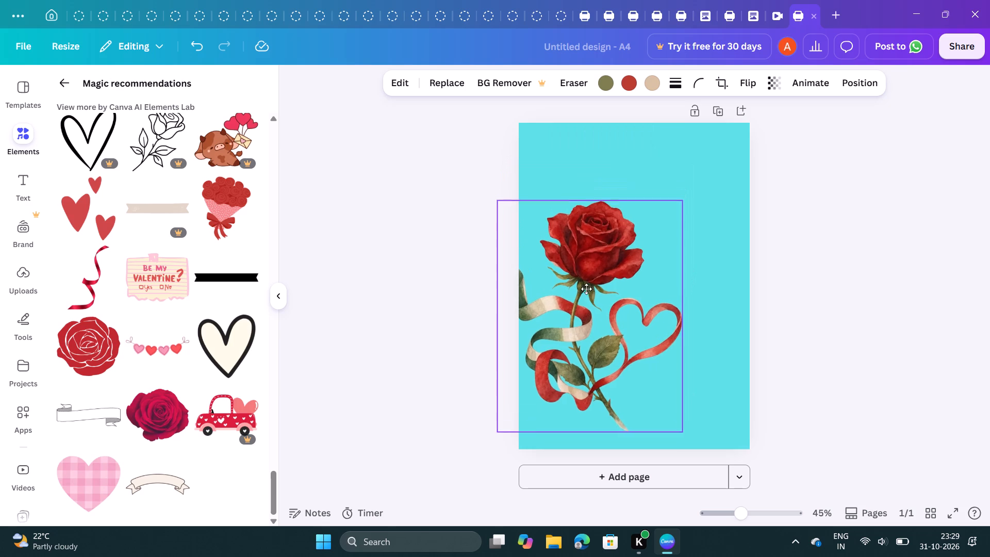
left_click_drag(586, 289, 590, 315)
left_click_drag(604, 292, 578, 292)
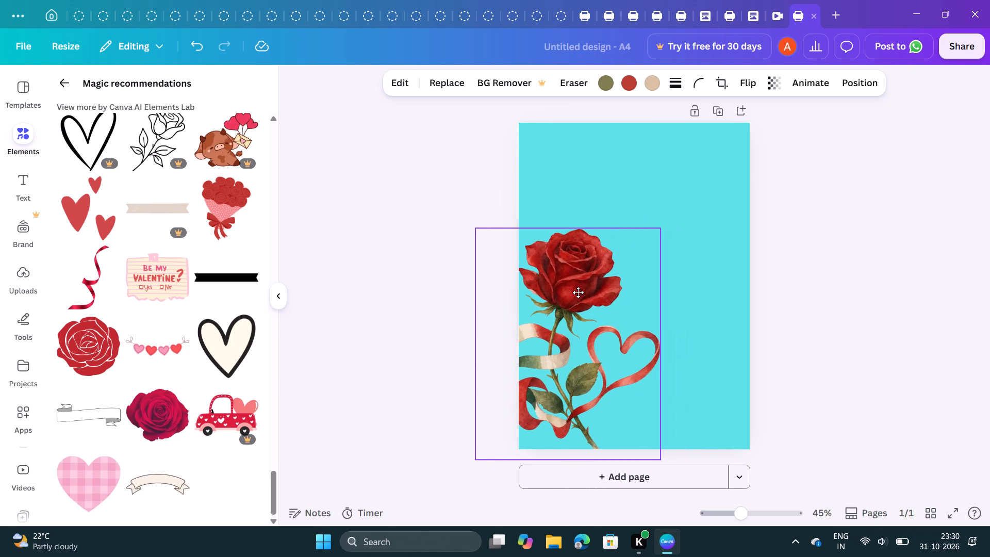
left_click_drag(578, 292, 591, 293)
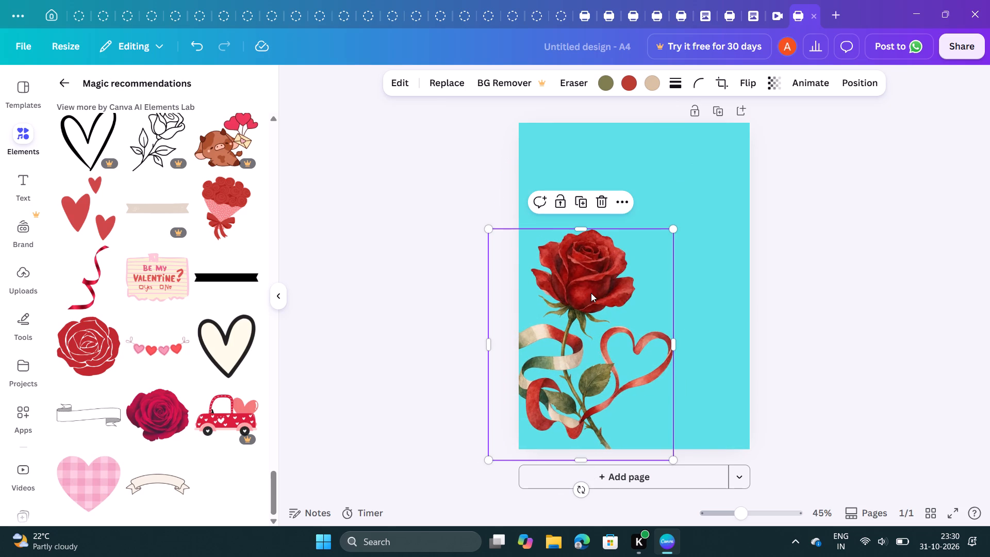
left_click(424, 298)
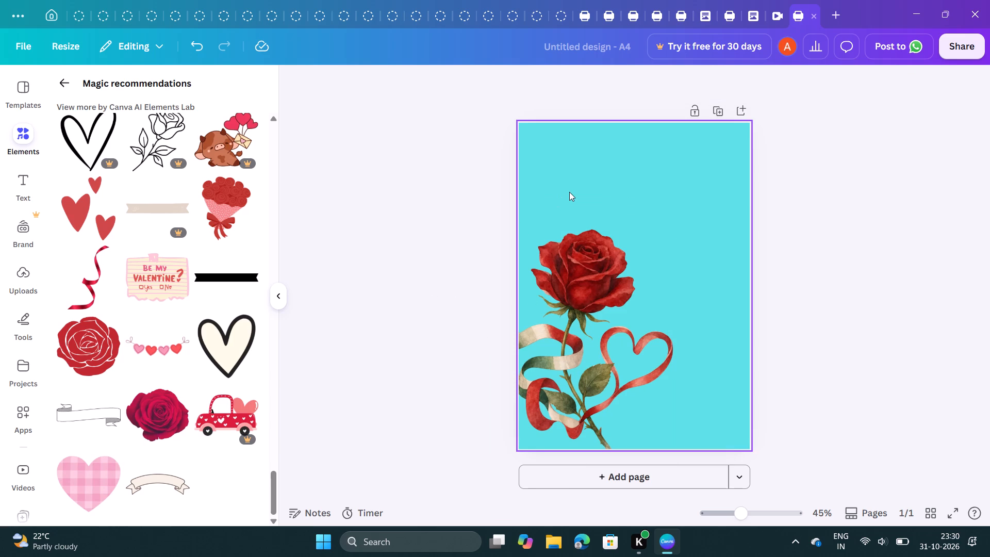
Change the page background to the lightest pink in the magenta row of the full default solid colours.
left_click(623, 179)
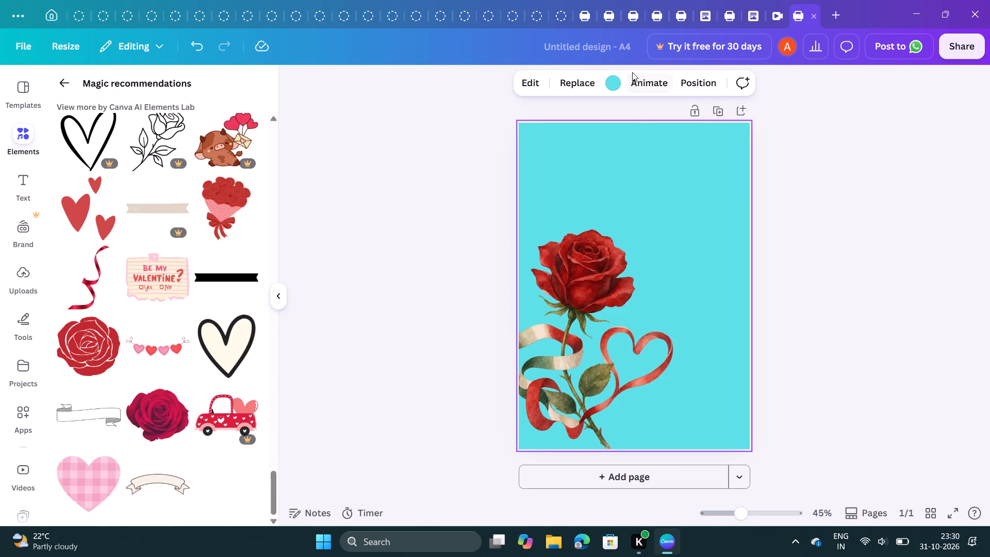
left_click(616, 79)
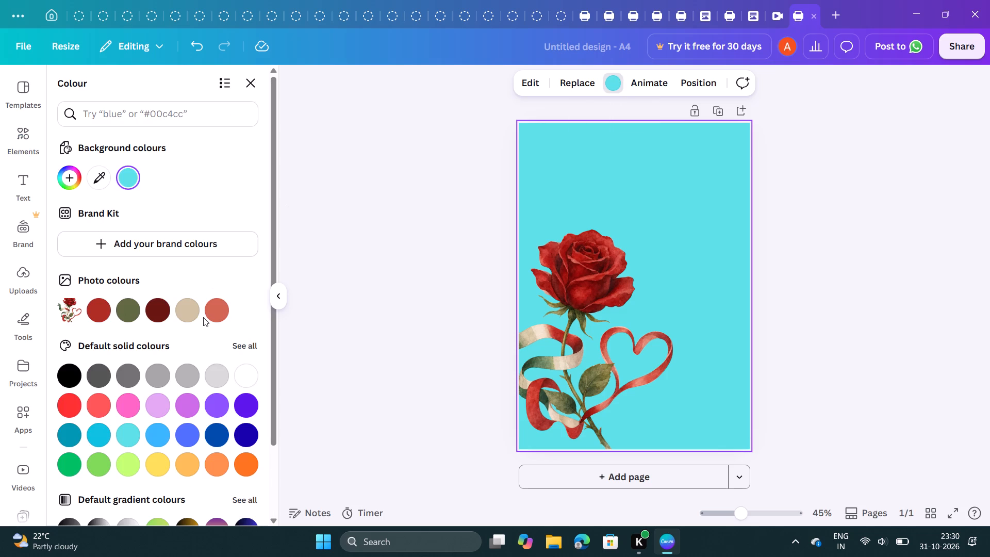
left_click(238, 352)
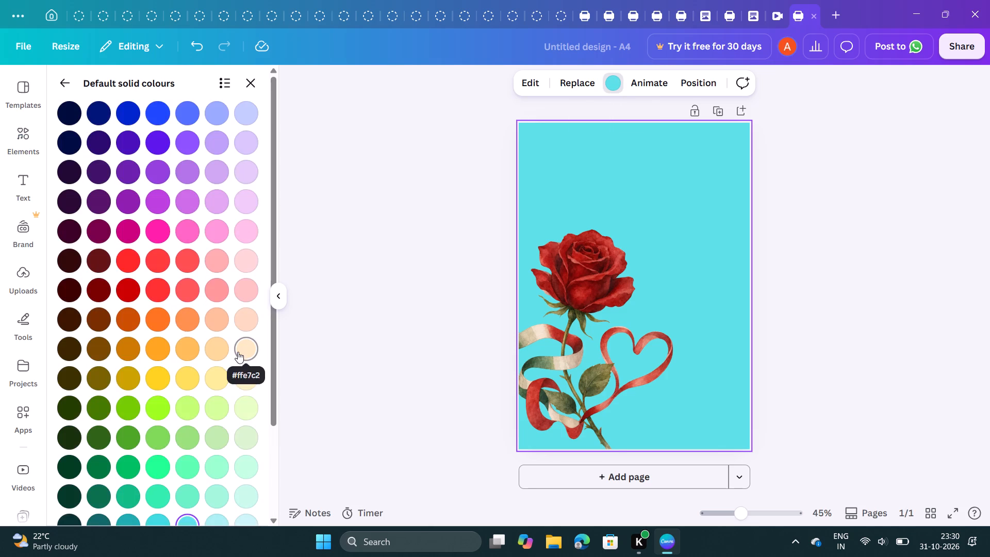
left_click(220, 226)
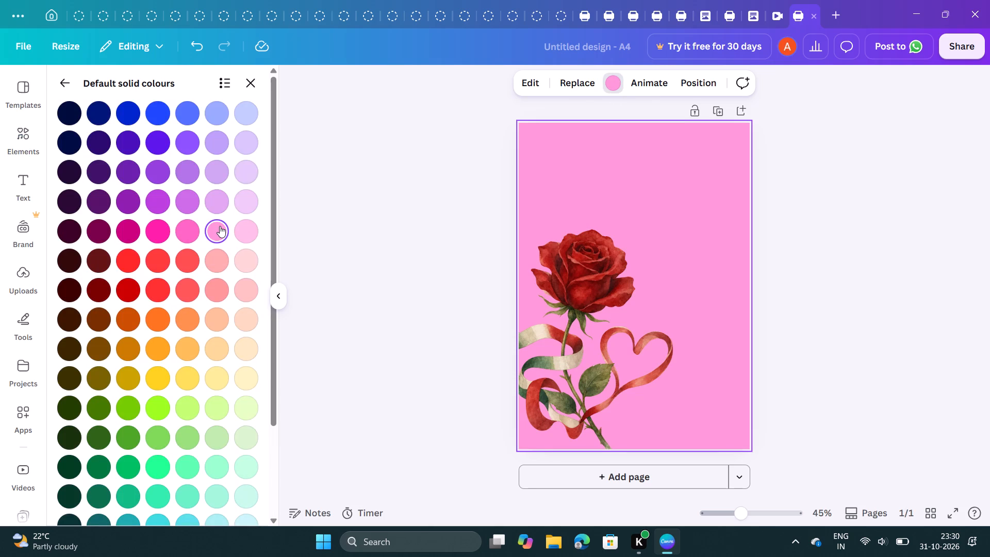
left_click(240, 230)
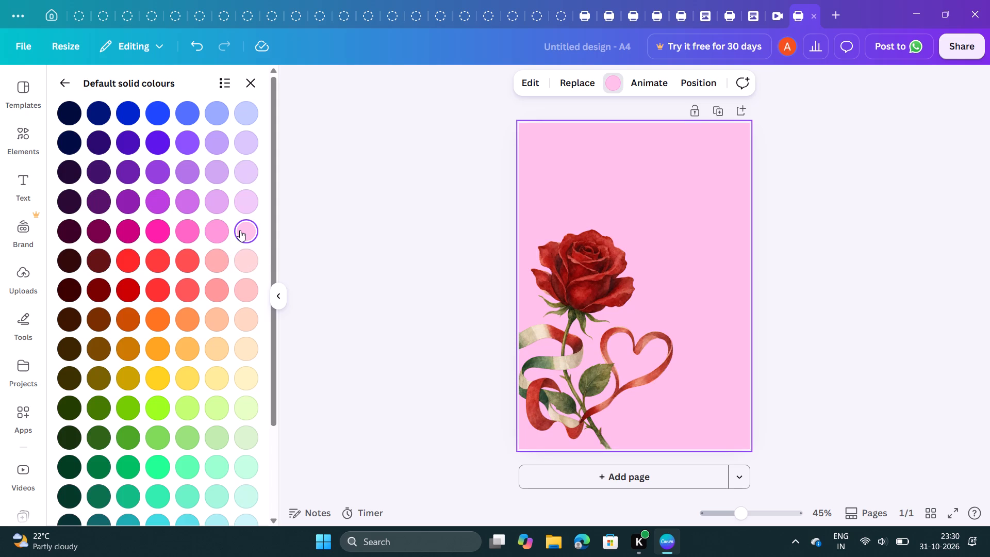
left_click(358, 168)
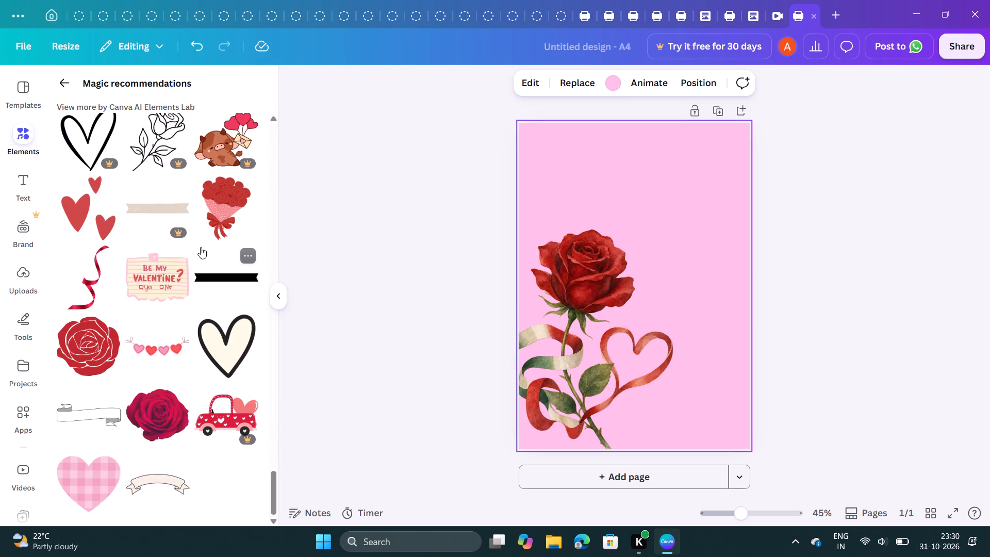
Add the red rose bouquet graphic with the dotted pink wrap and red bow to the page.
left_click(211, 214)
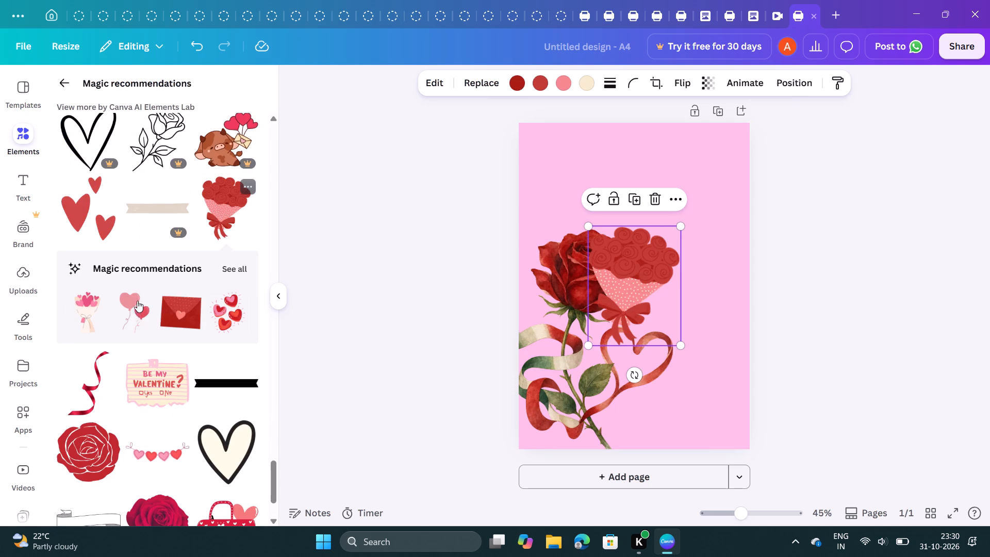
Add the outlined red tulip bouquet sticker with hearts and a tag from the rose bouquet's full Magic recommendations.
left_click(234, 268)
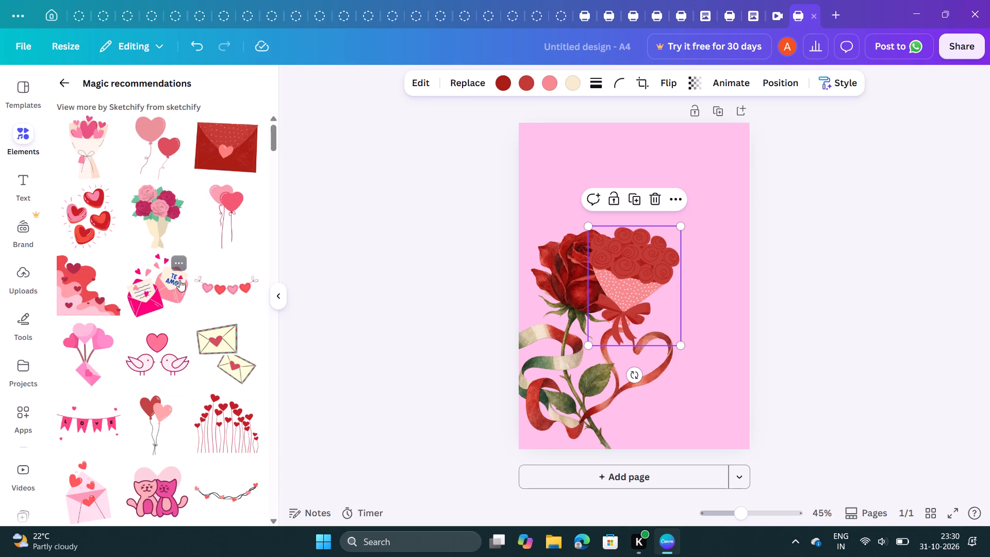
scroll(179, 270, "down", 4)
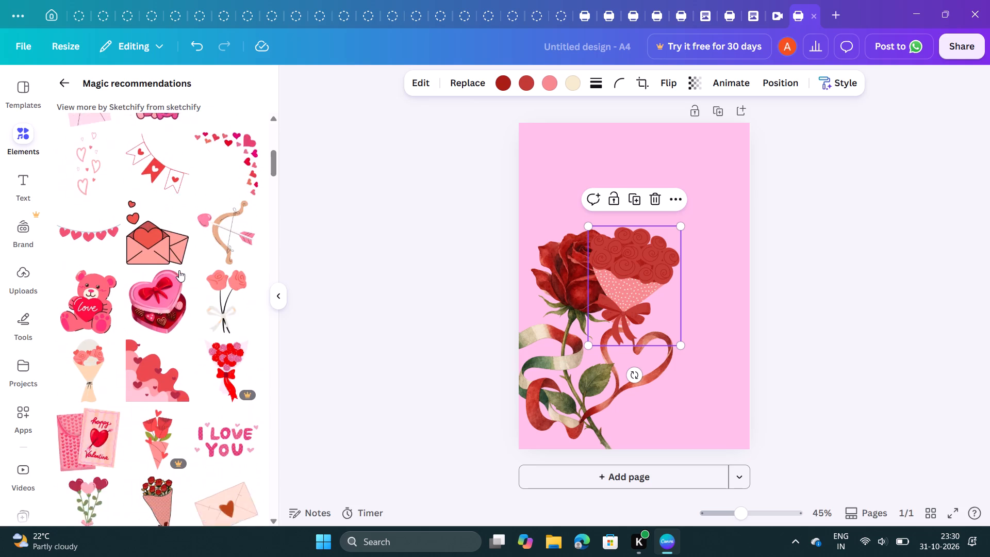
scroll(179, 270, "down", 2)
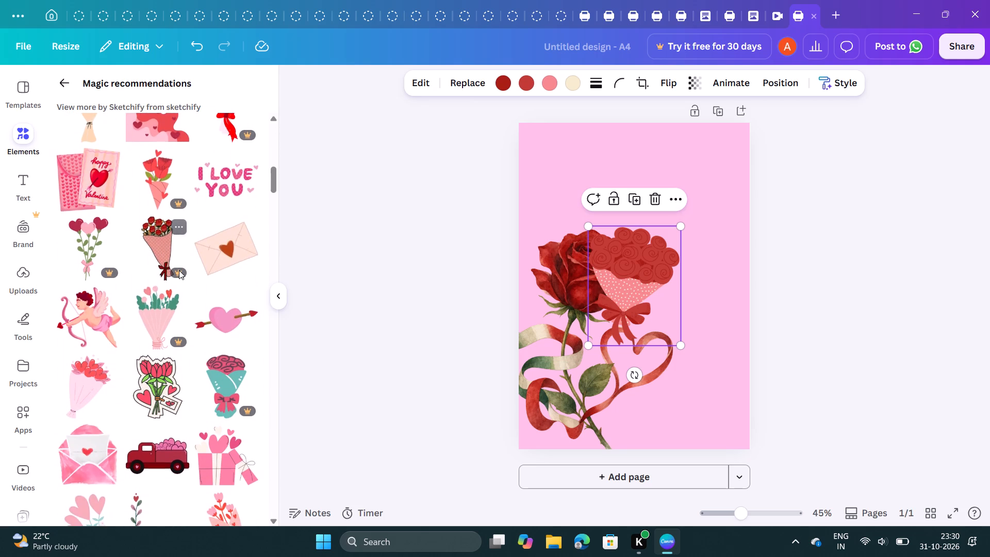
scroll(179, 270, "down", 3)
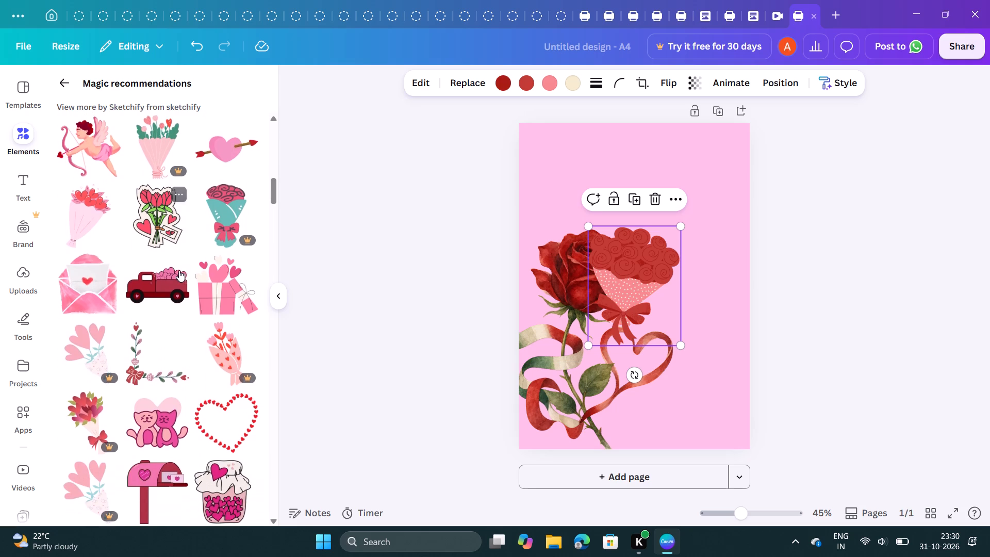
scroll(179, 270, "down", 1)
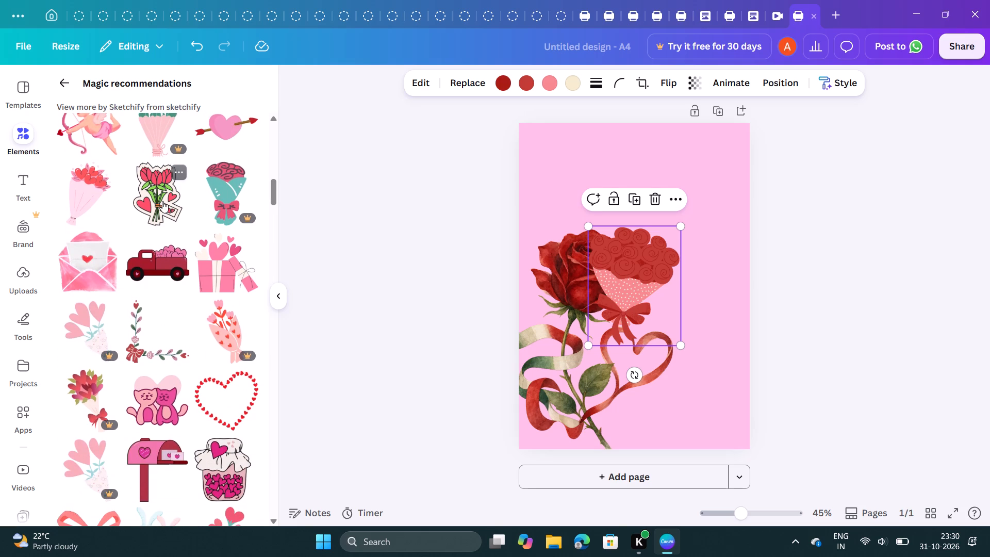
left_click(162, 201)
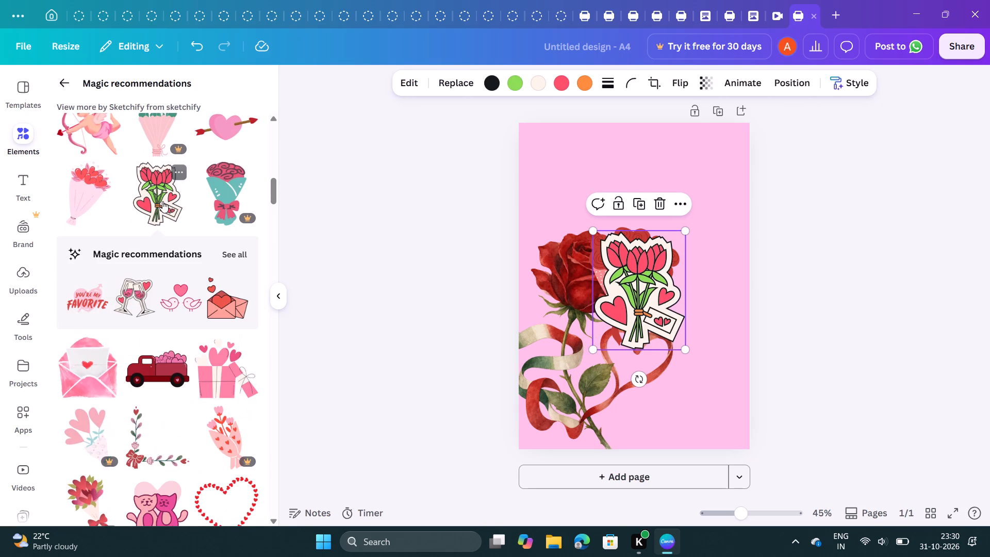
Browse the full set of Magic recommendations related to the tulip sticker for a more suitable bouquet illustration.
left_click(238, 251)
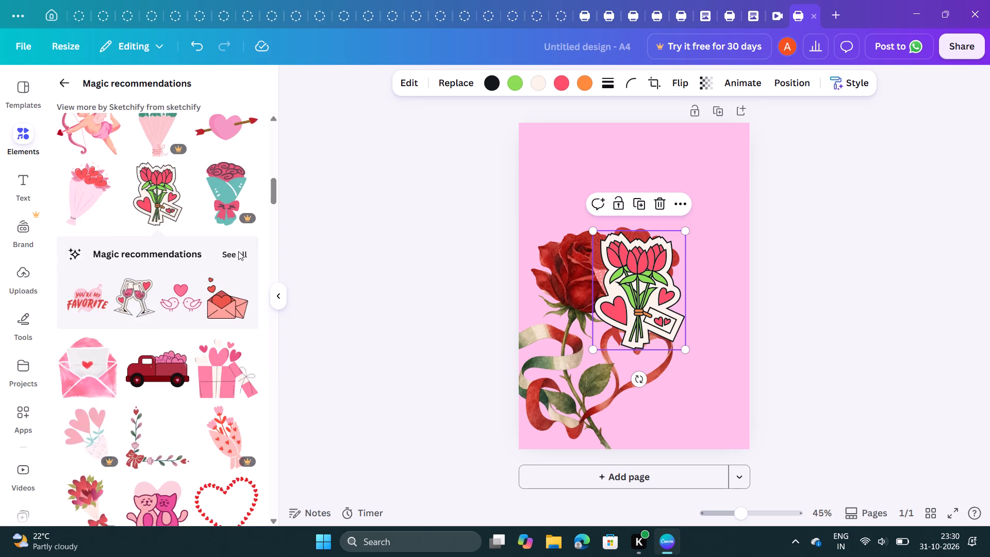
scroll(144, 288, "down", 1)
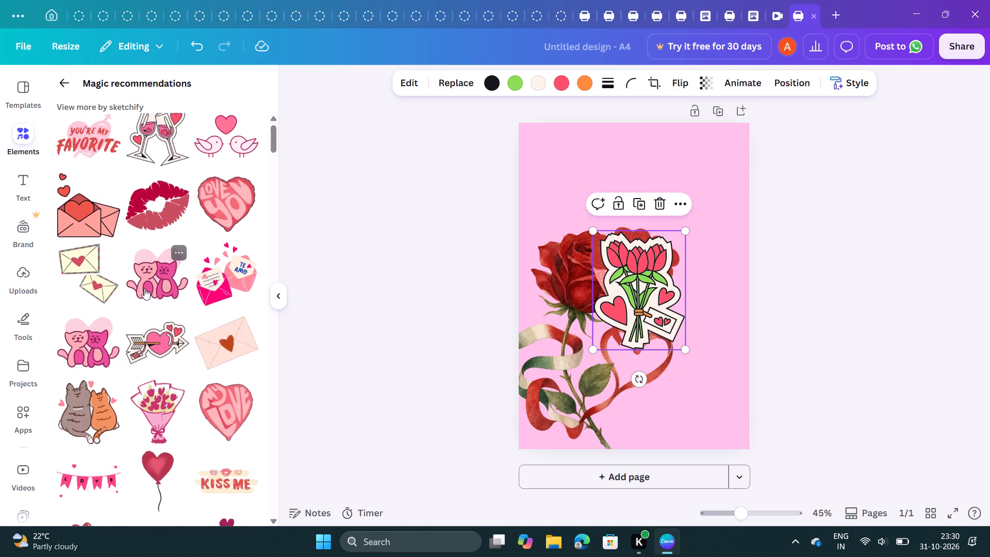
scroll(144, 288, "down", 4)
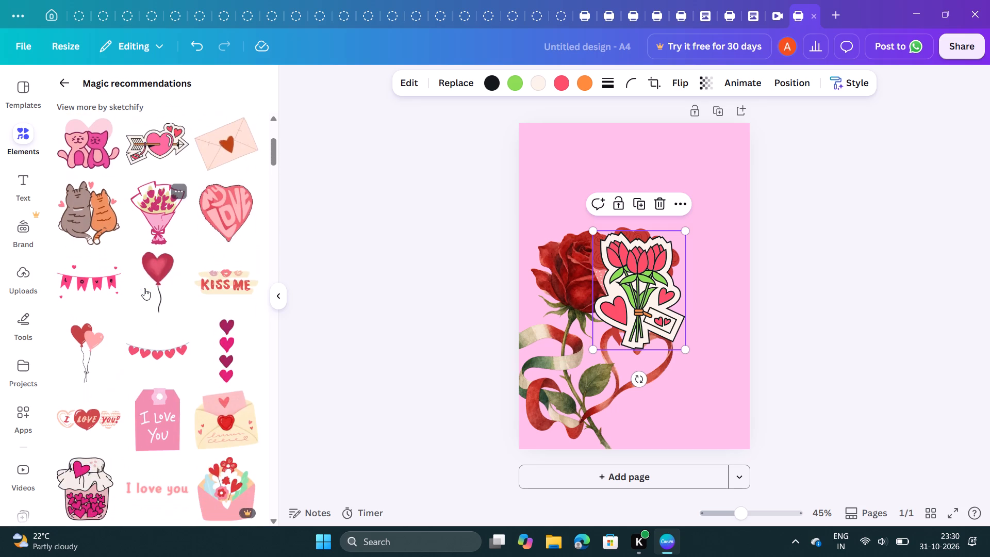
scroll(144, 288, "down", 3)
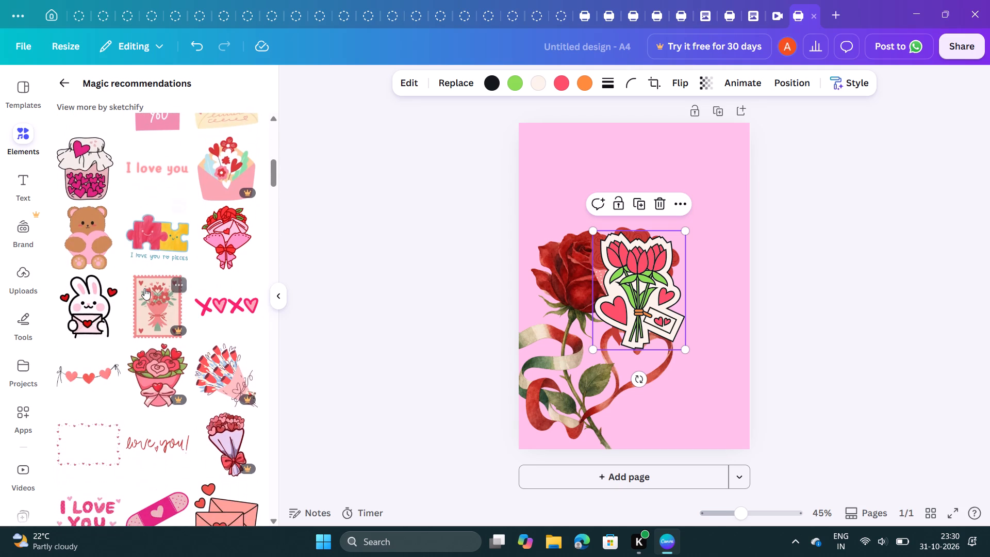
scroll(144, 288, "down", 4)
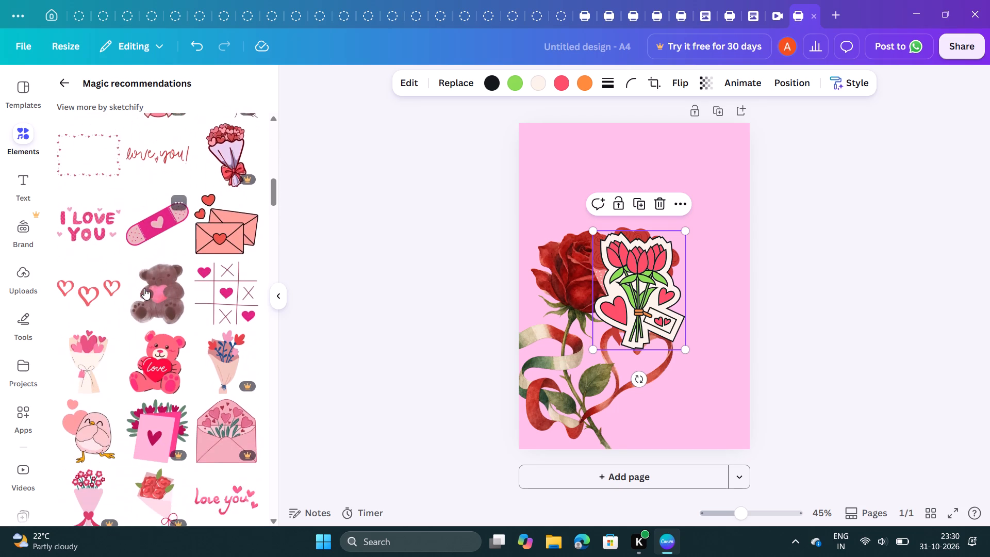
scroll(144, 288, "down", 4)
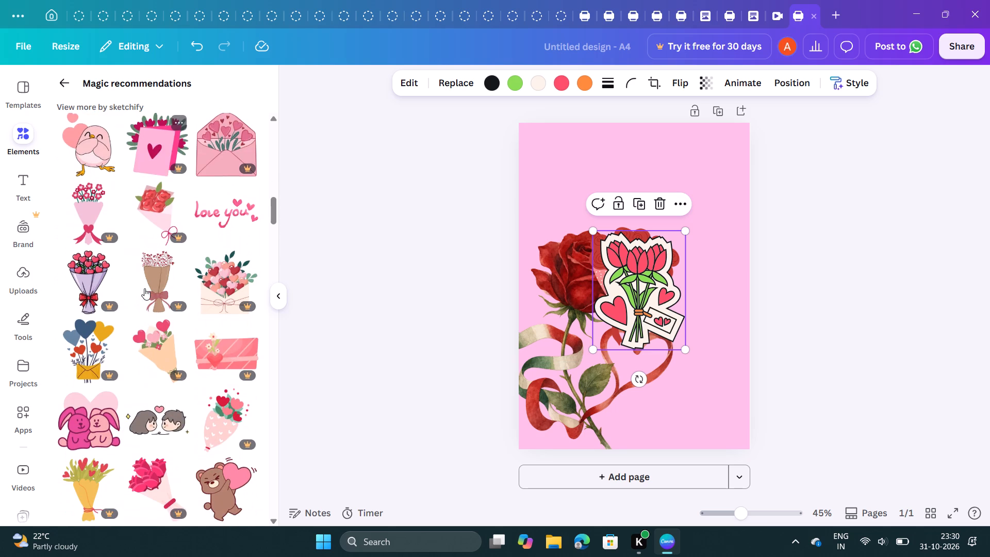
scroll(144, 288, "down", 4)
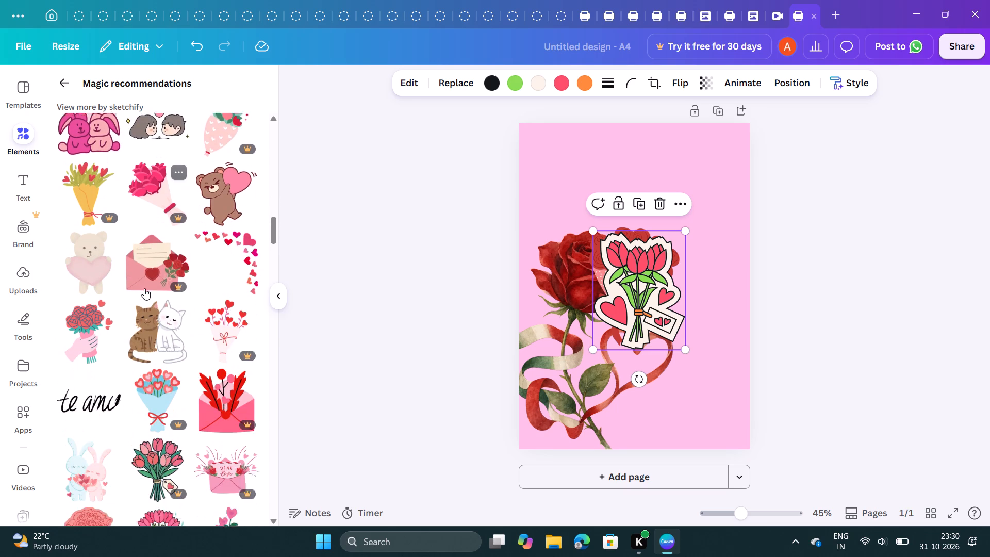
scroll(144, 288, "down", 4)
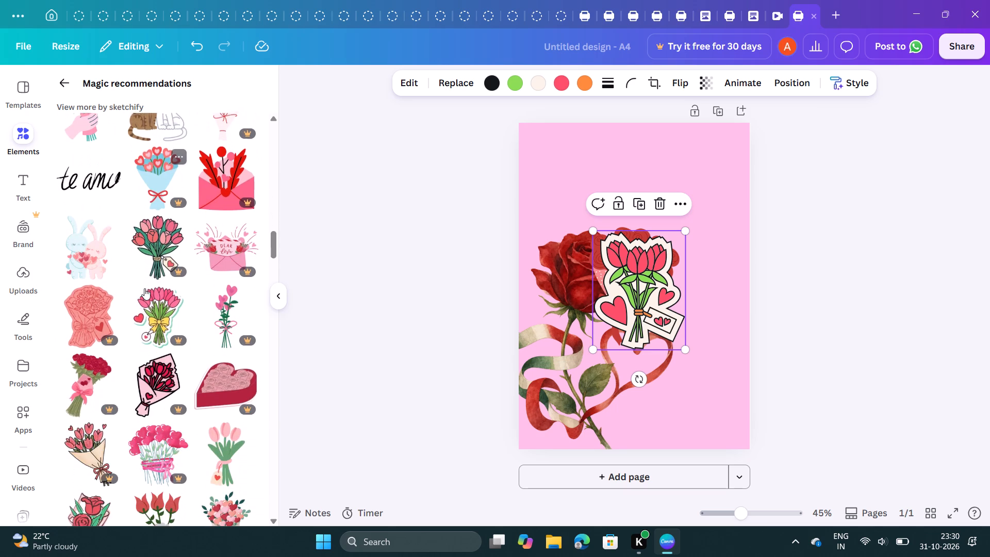
scroll(144, 288, "down", 3)
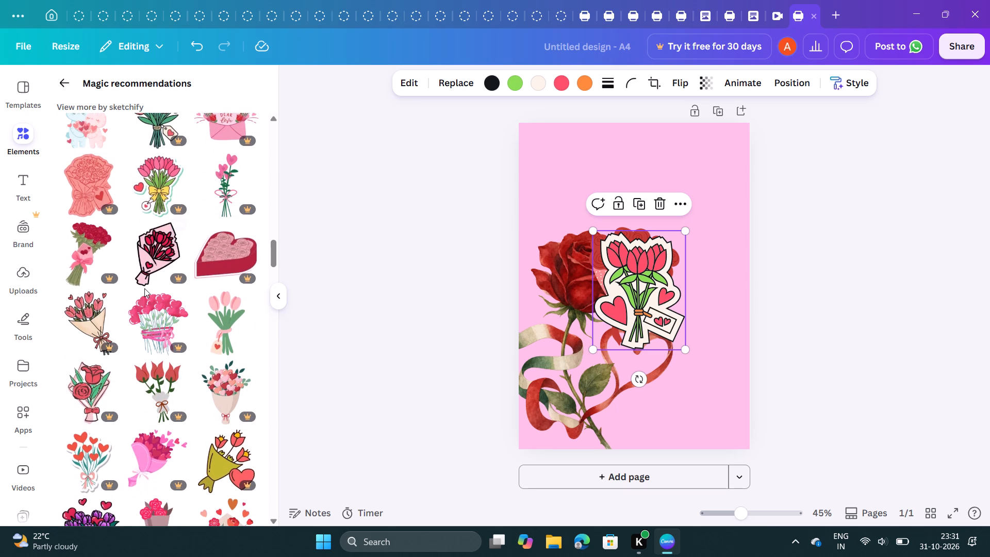
scroll(144, 288, "up", 1)
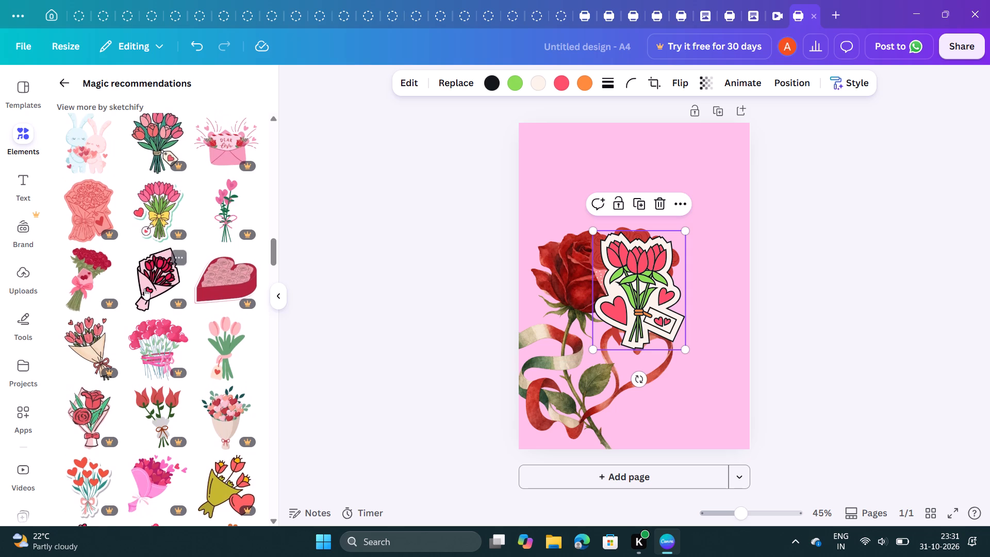
scroll(144, 288, "down", 3)
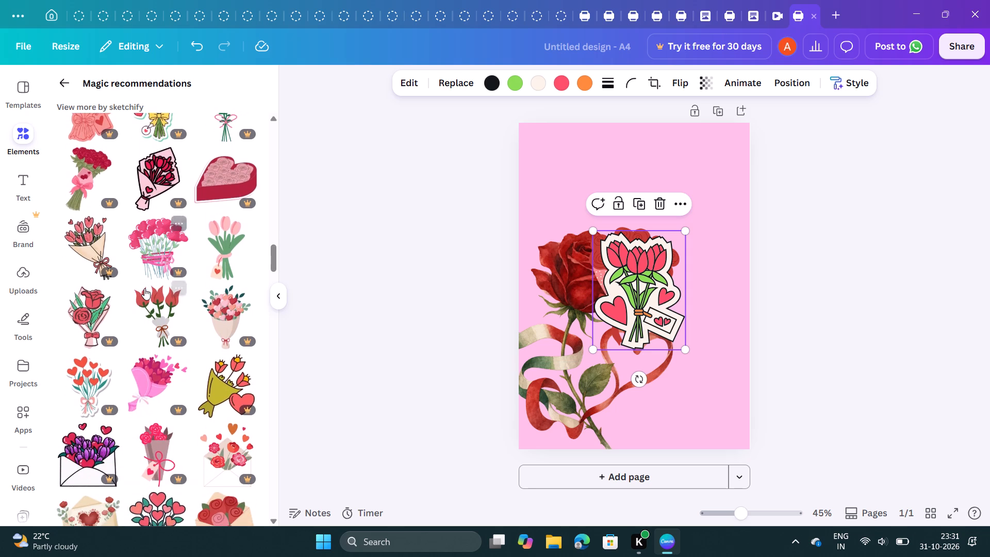
scroll(144, 288, "down", 3)
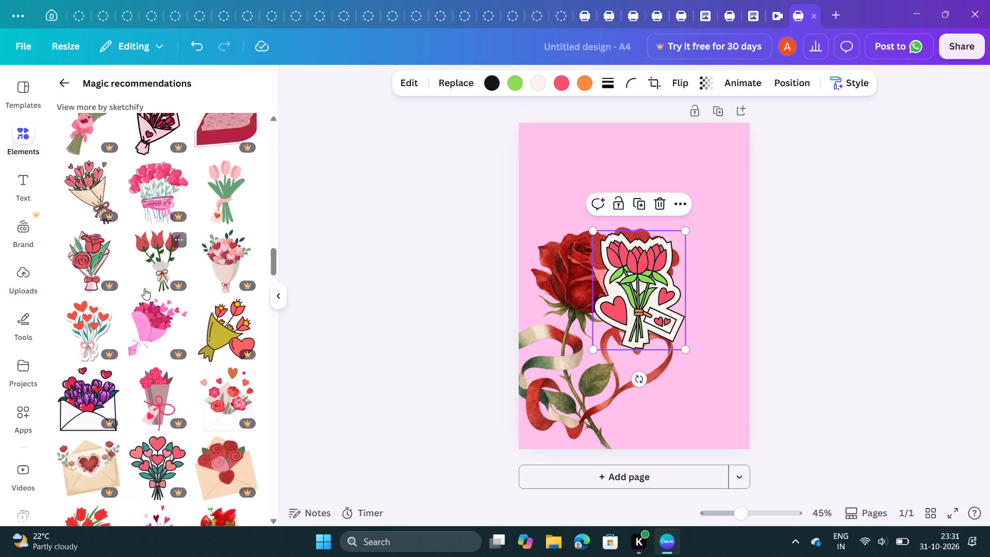
scroll(144, 288, "down", 3)
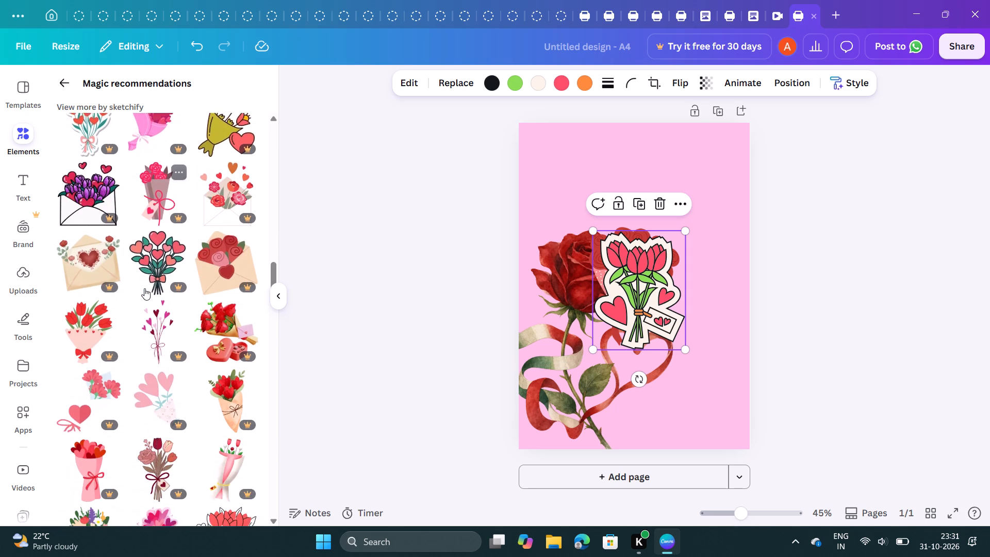
scroll(144, 288, "down", 3)
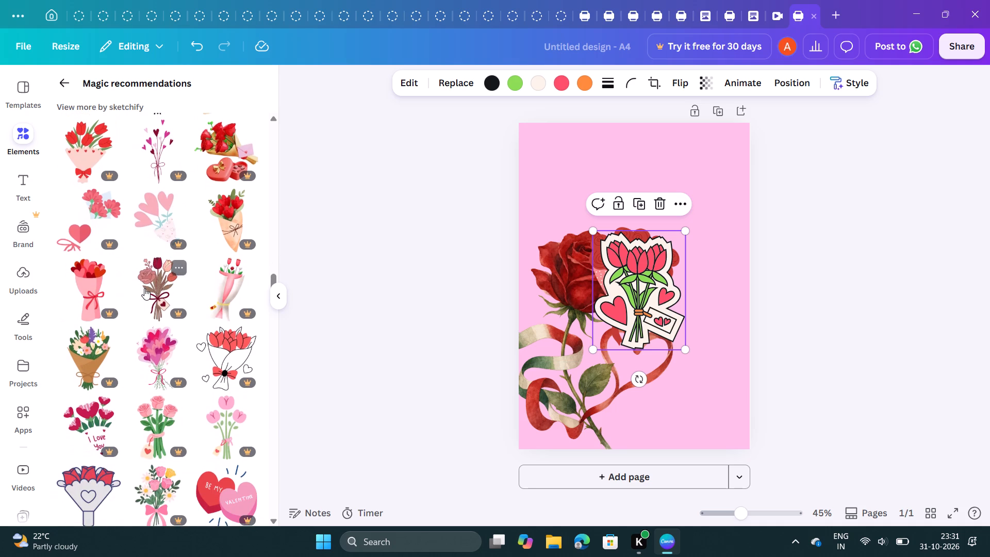
scroll(144, 288, "down", 3)
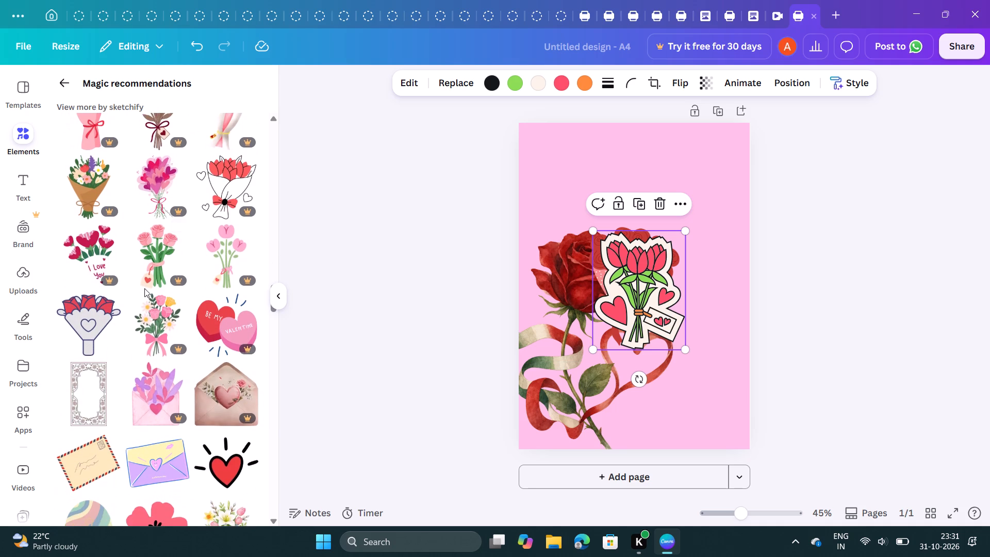
scroll(144, 288, "down", 4)
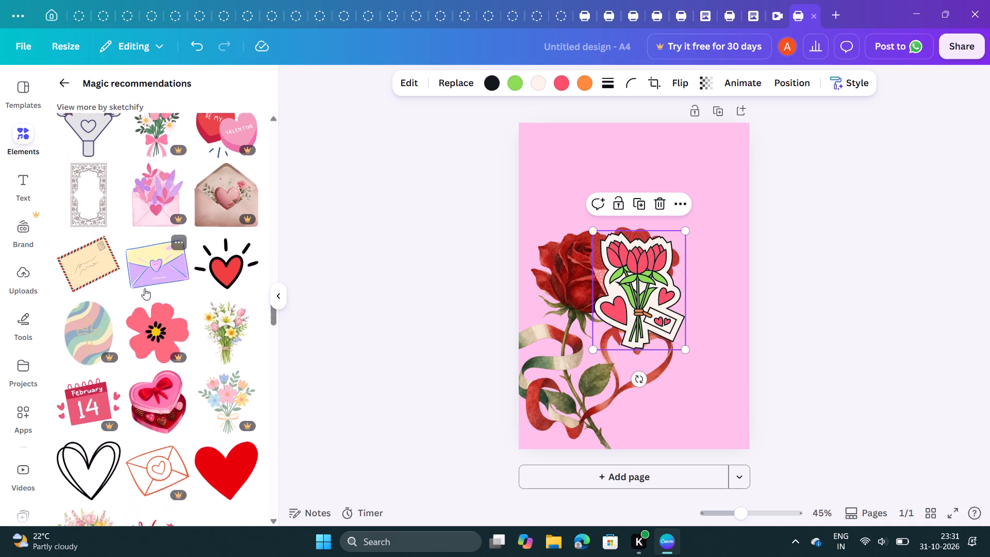
scroll(144, 288, "down", 1)
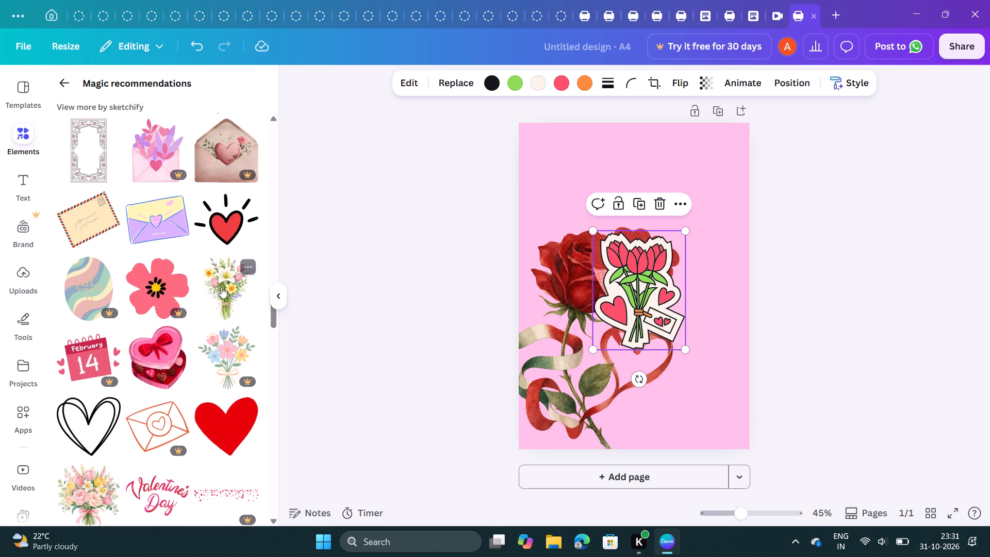
scroll(221, 287, "down", 2)
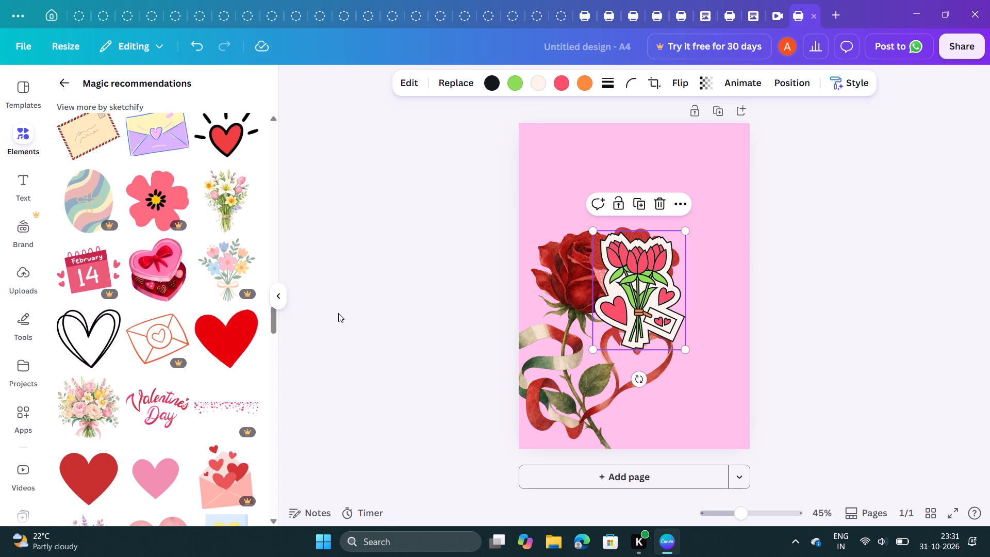
Delete the rose-and-ribbon graphic, the tulip sticker and the red rose bouquet from the page.
left_click(563, 297)
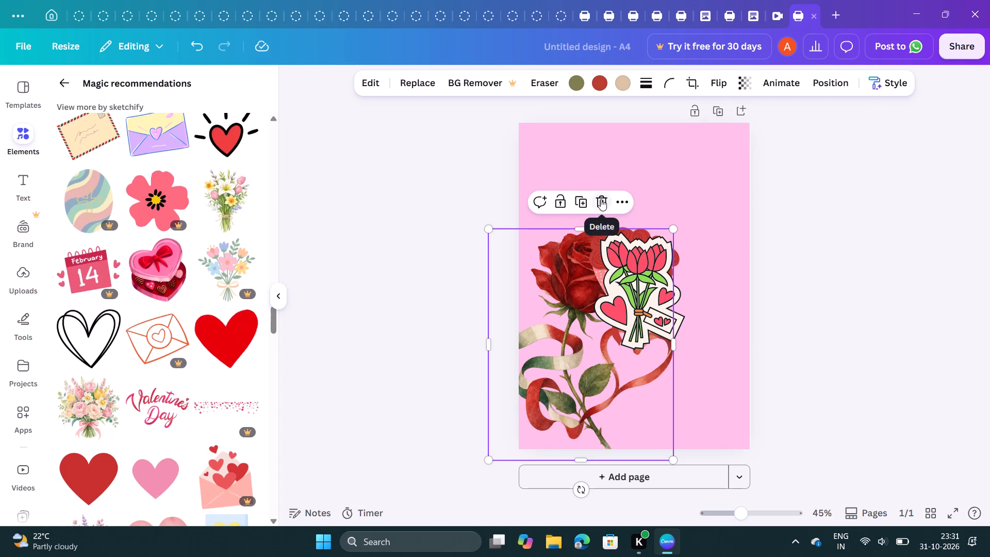
left_click(601, 199)
left_click(626, 265)
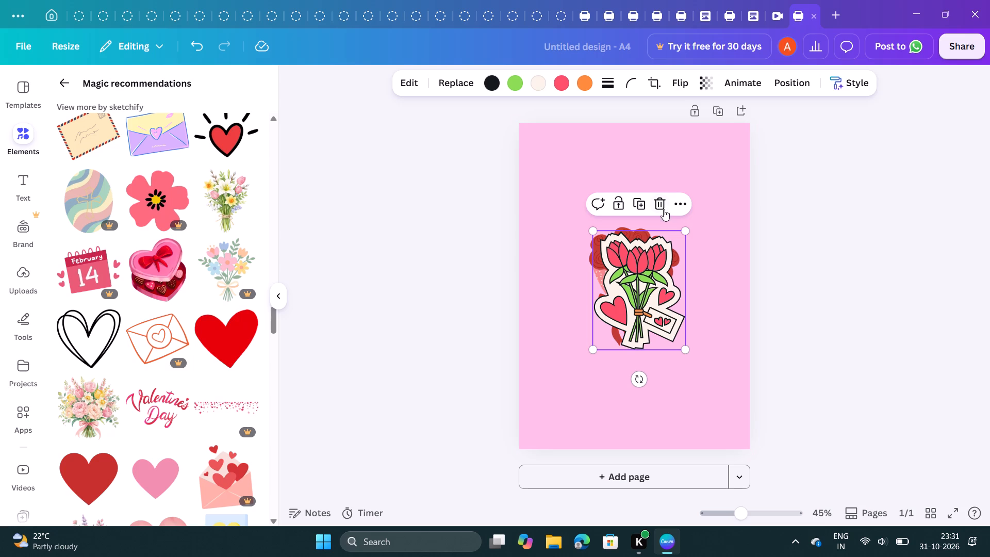
left_click(662, 200)
left_click(632, 249)
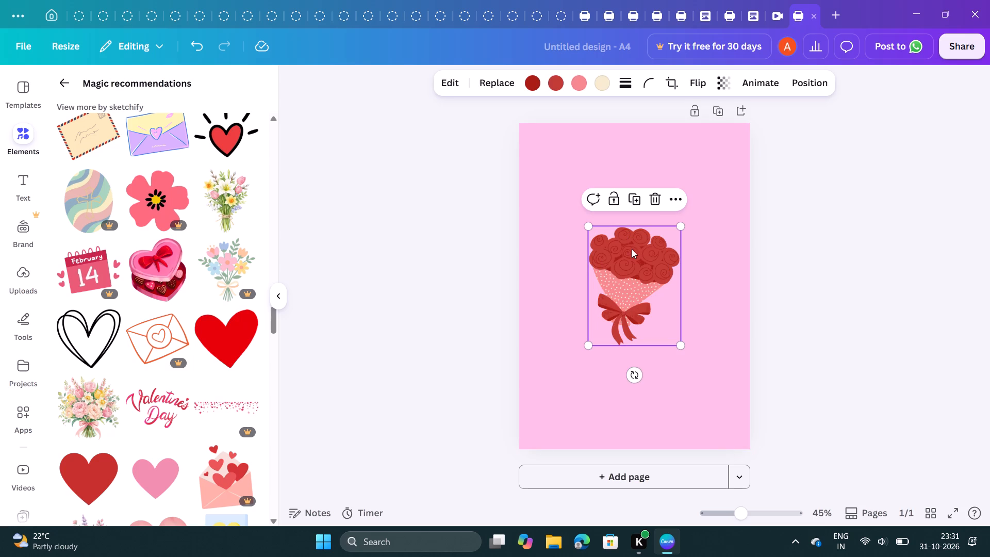
left_click(657, 198)
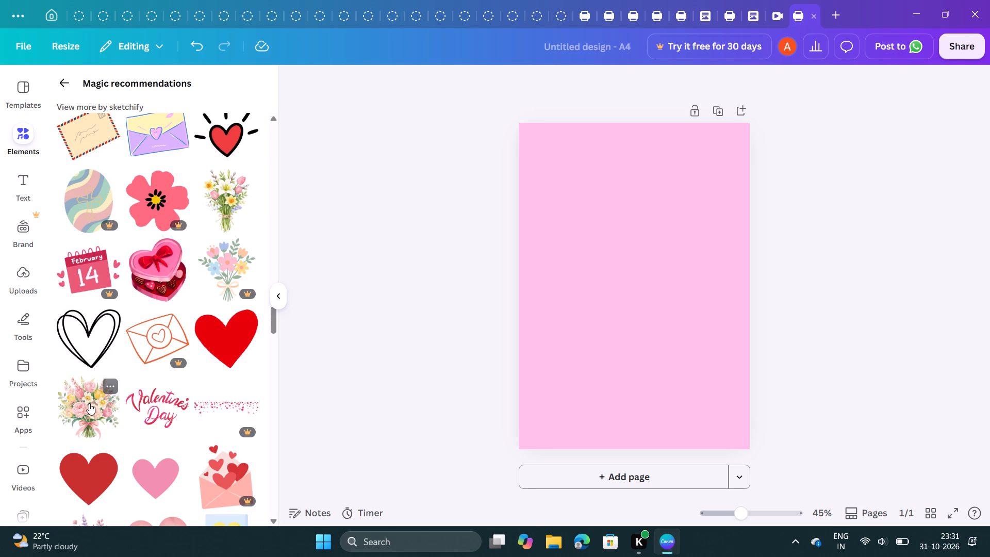
Add the twine-tied white lily, pink tulip and daffodil bouquet and place it slightly past the page's left and bottom edges.
left_click(233, 194)
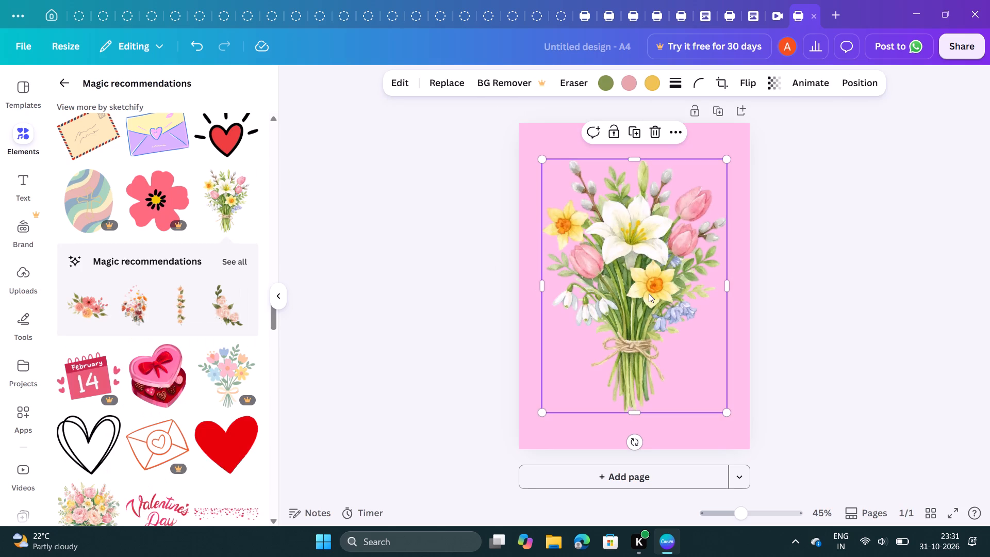
left_click_drag(649, 293, 572, 334)
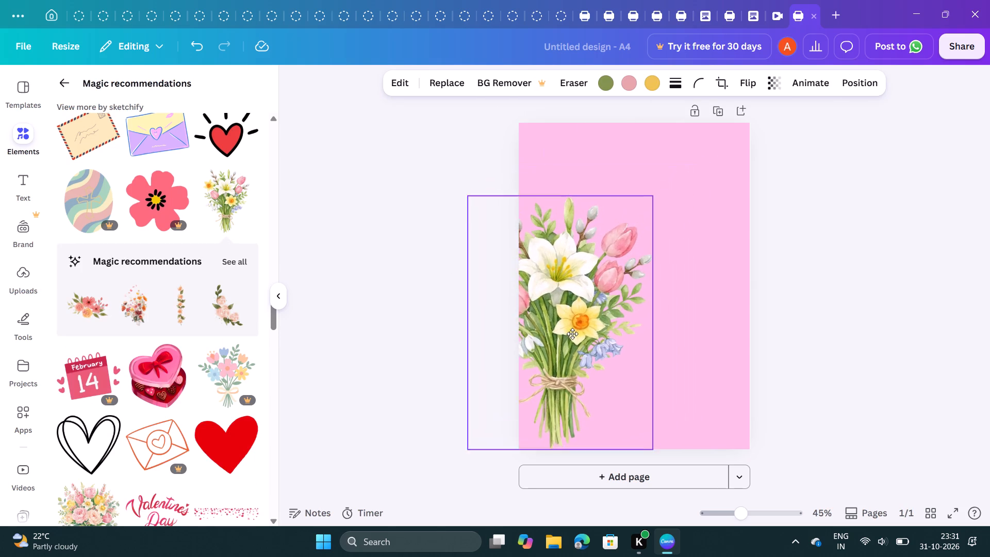
left_click_drag(572, 334, 593, 344)
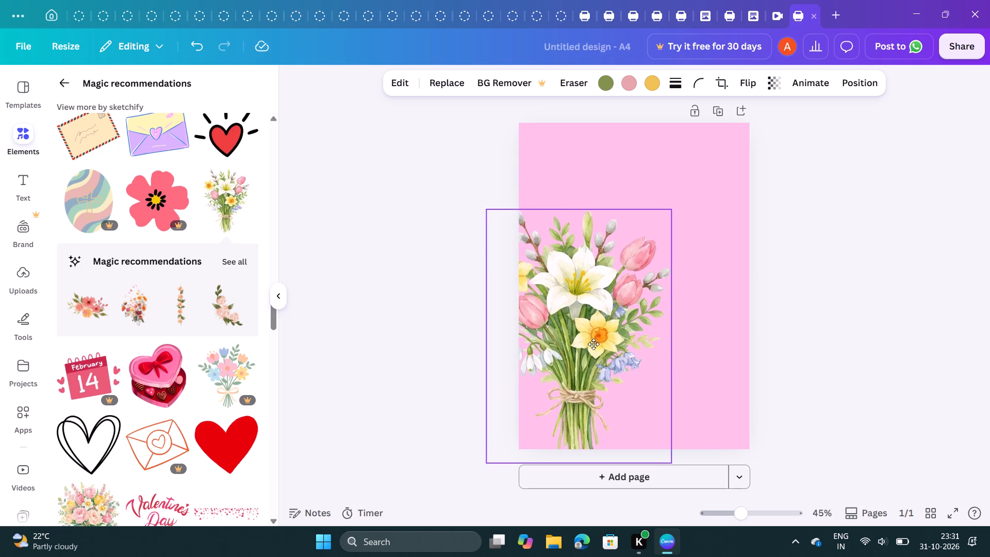
left_click_drag(593, 344, 598, 343)
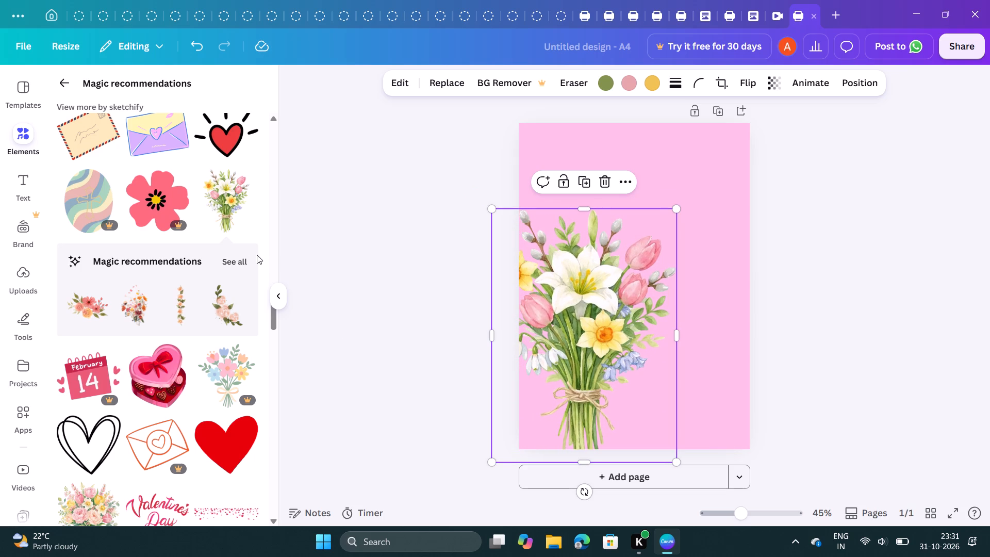
Open the full Magic recommendations for the twine-tied bouquet and look through the suggested floral graphics.
left_click(228, 255)
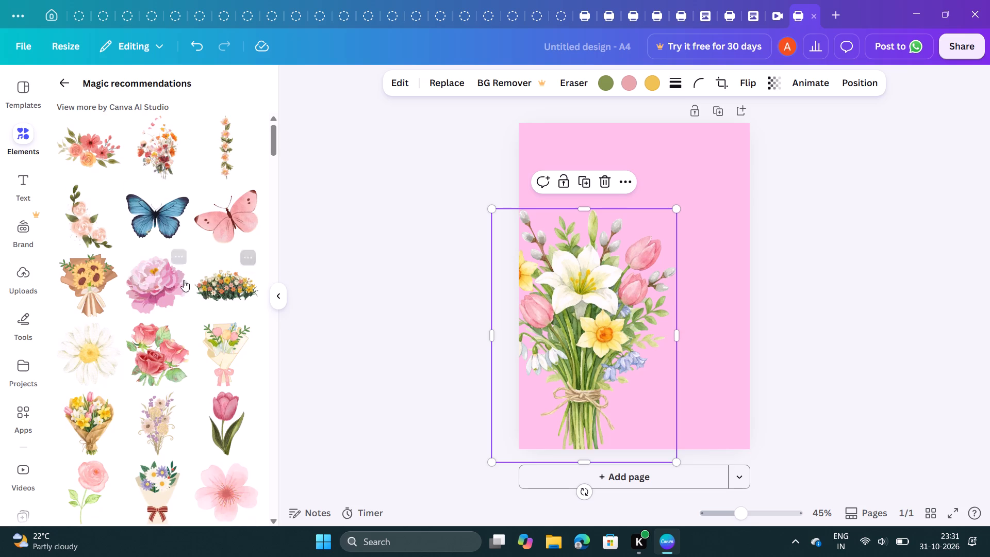
scroll(157, 343, "down", 3)
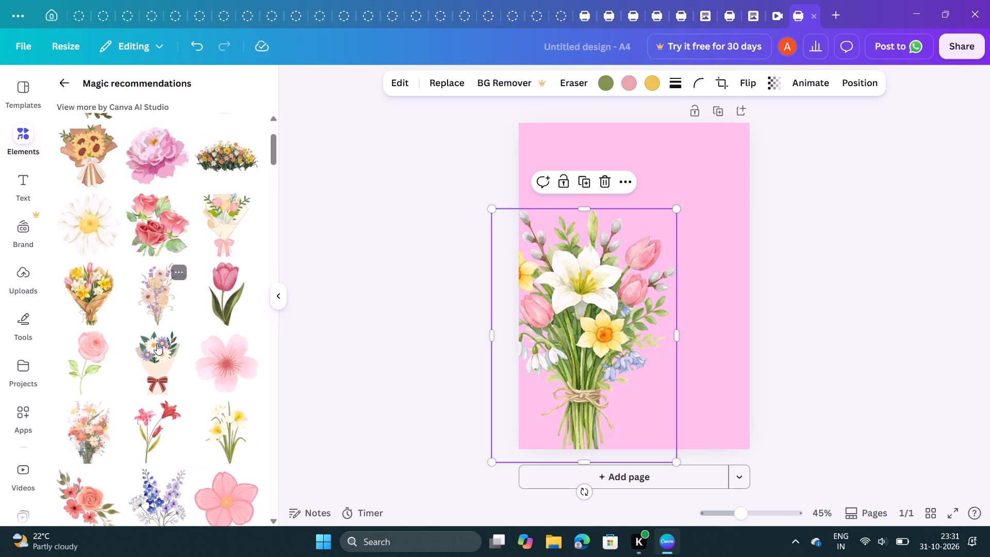
scroll(157, 343, "down", 2)
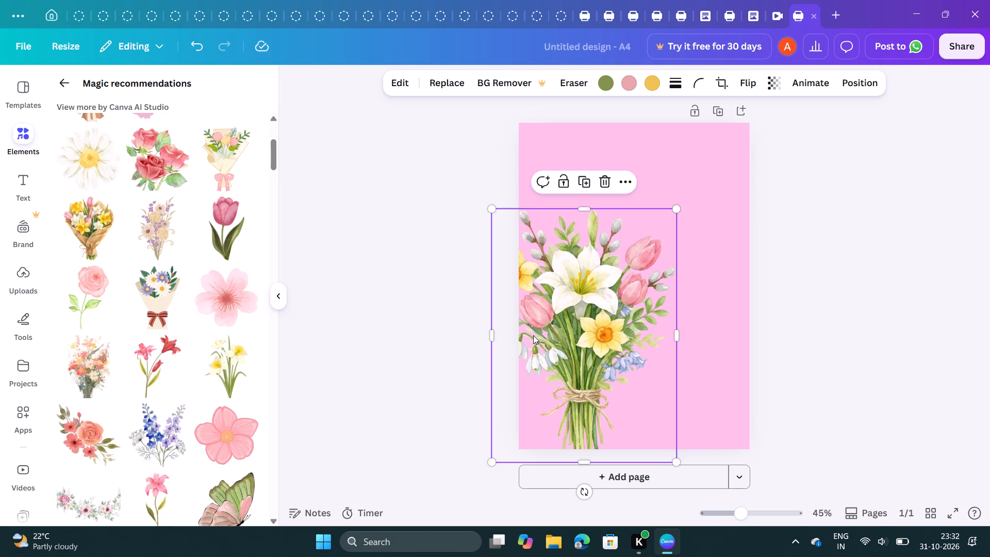
Move the twine-tied bouquet further into the page's lower-left corner, so its left side and lower stems extend past the page edges.
left_click_drag(533, 335, 496, 359)
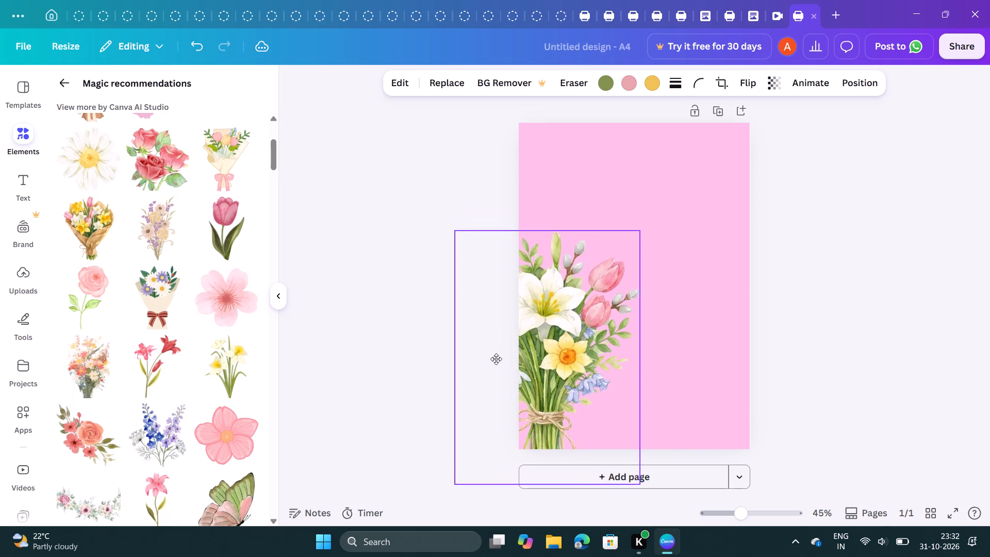
left_click_drag(496, 359, 506, 377)
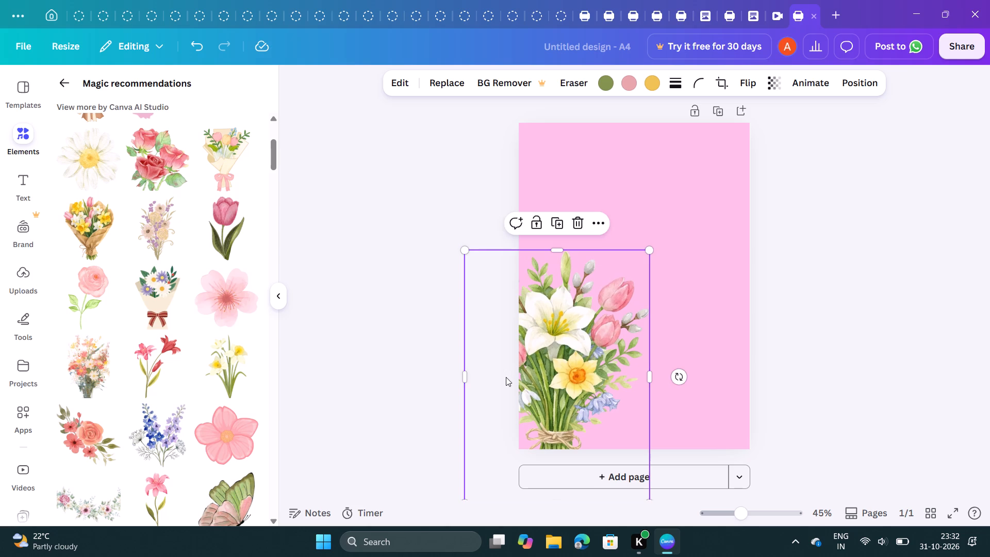
left_click(394, 300)
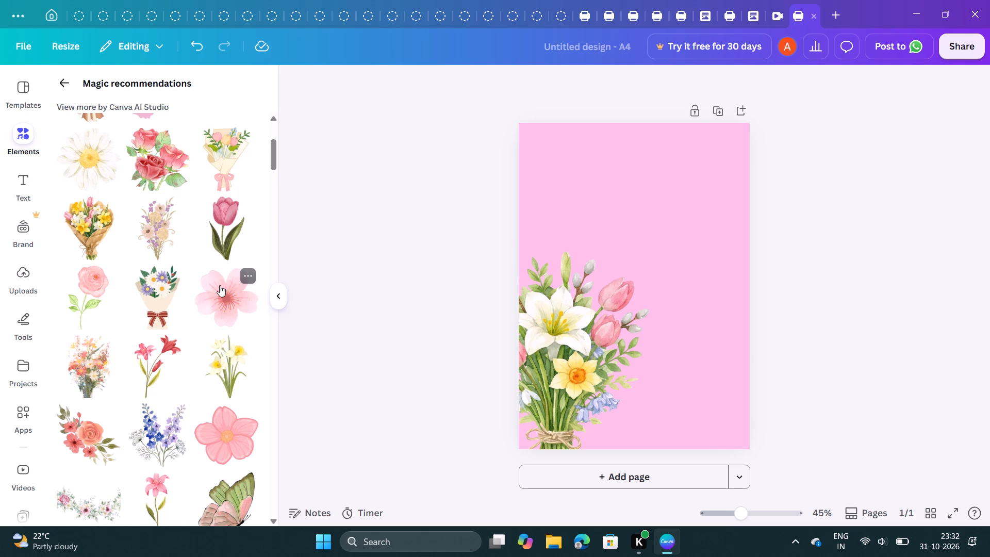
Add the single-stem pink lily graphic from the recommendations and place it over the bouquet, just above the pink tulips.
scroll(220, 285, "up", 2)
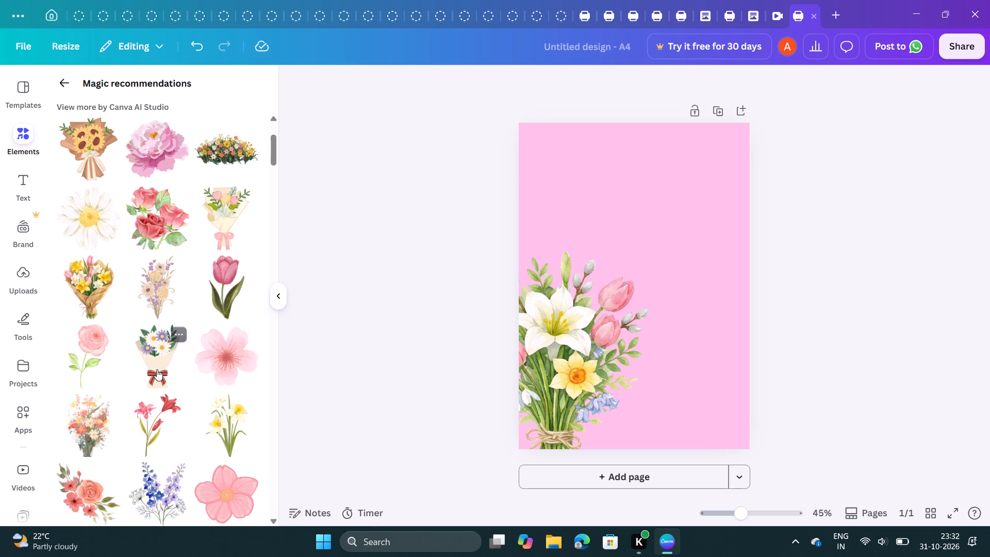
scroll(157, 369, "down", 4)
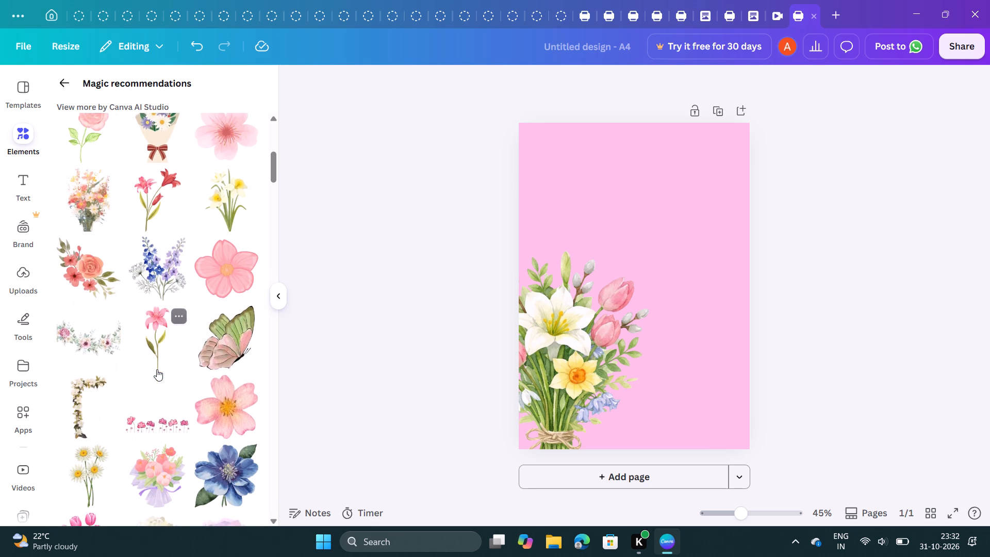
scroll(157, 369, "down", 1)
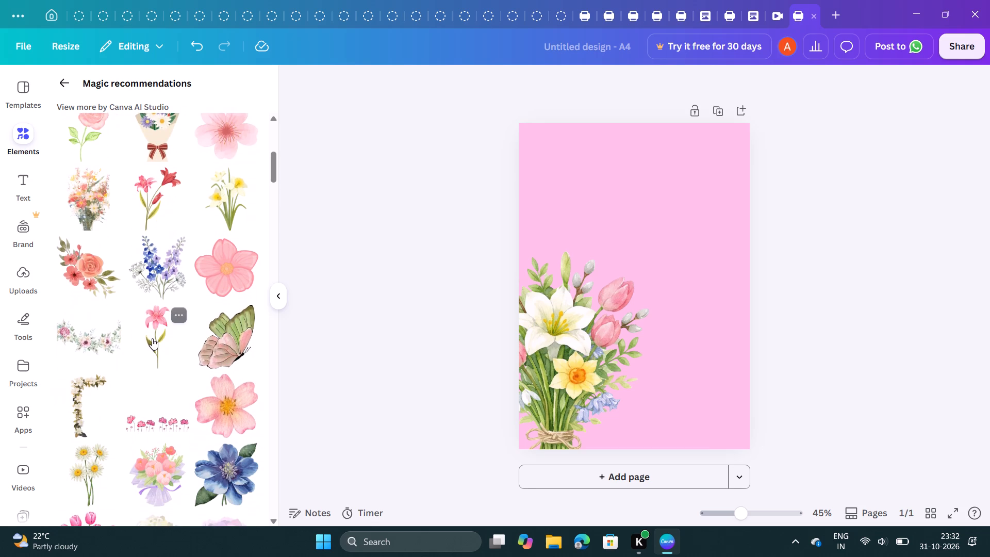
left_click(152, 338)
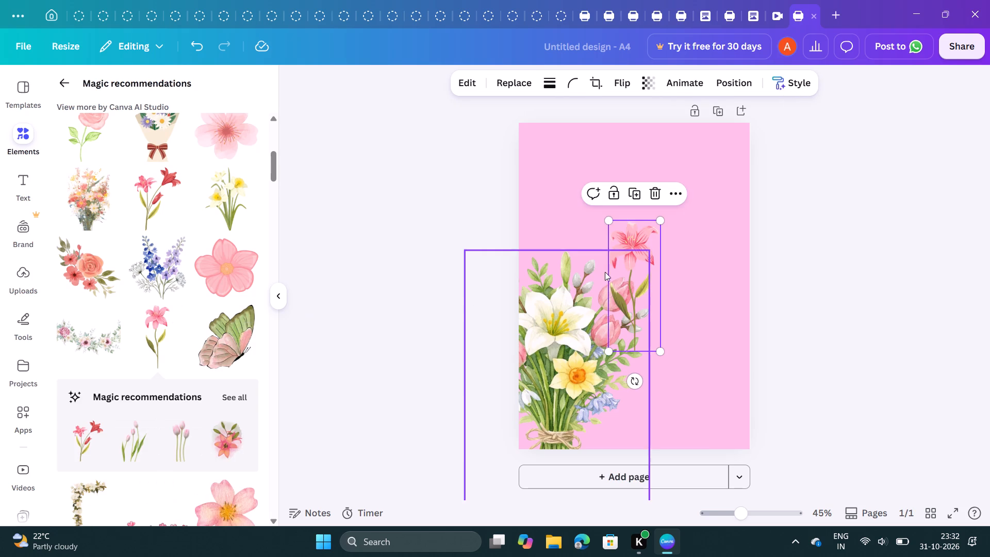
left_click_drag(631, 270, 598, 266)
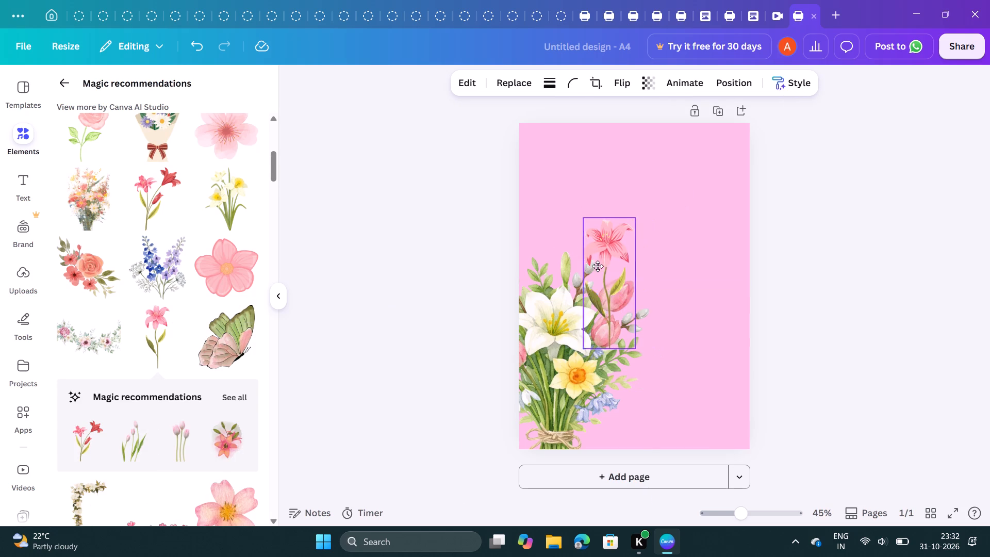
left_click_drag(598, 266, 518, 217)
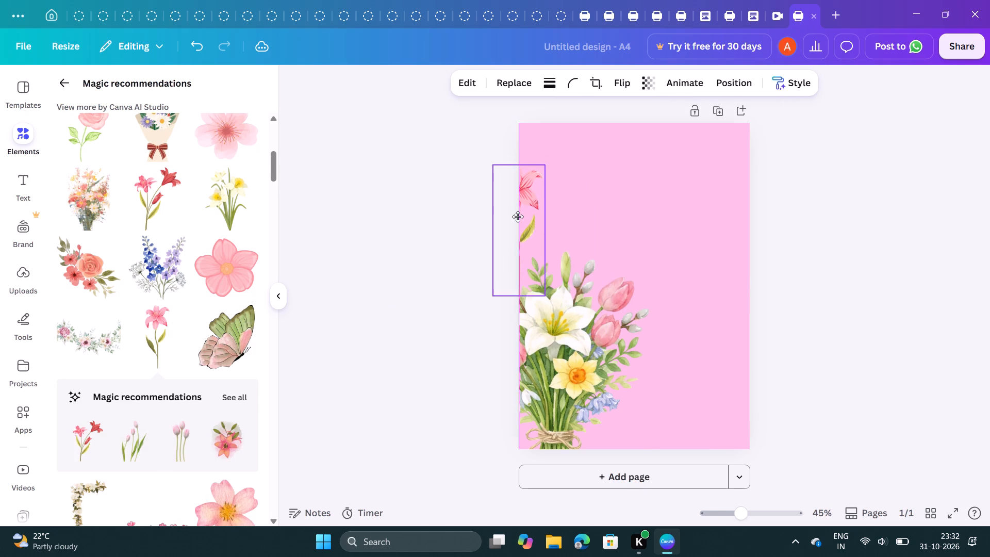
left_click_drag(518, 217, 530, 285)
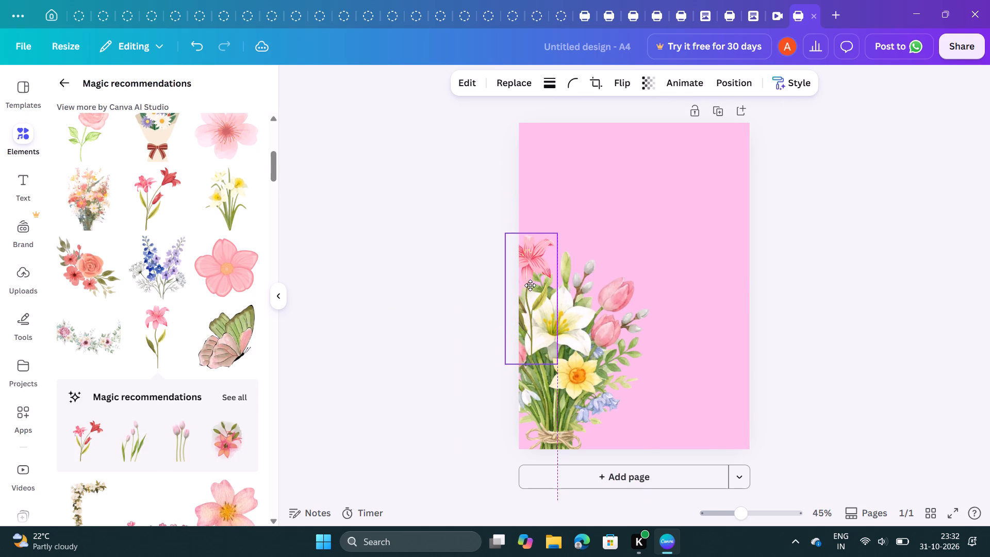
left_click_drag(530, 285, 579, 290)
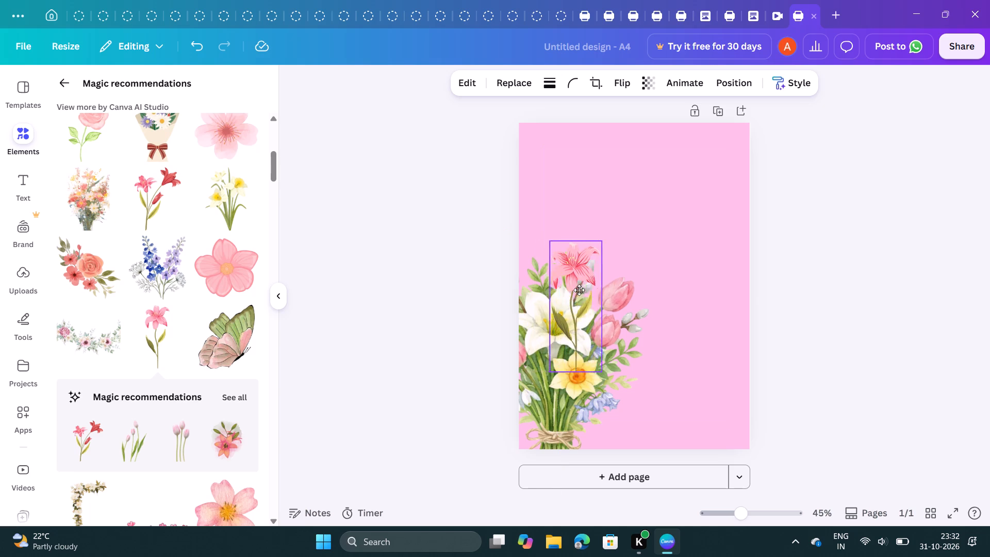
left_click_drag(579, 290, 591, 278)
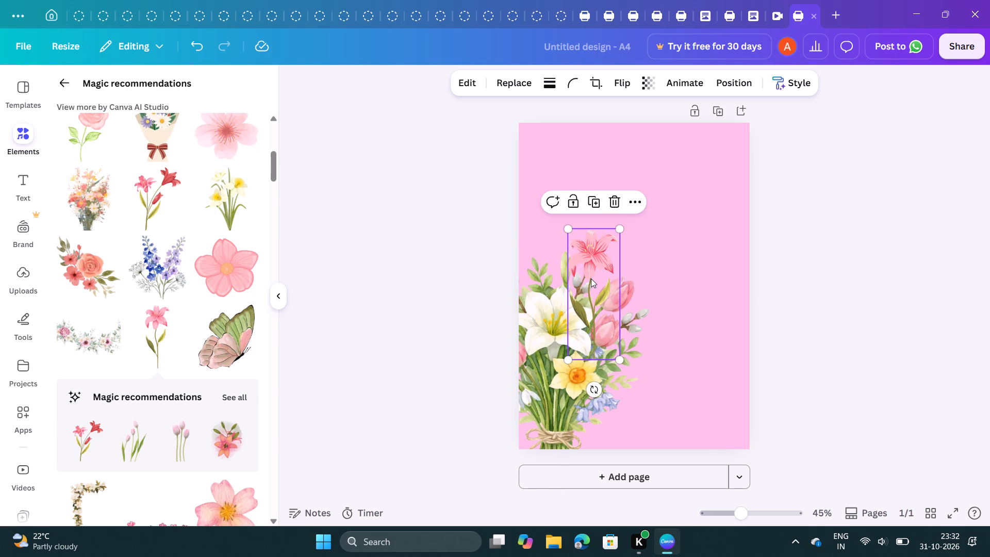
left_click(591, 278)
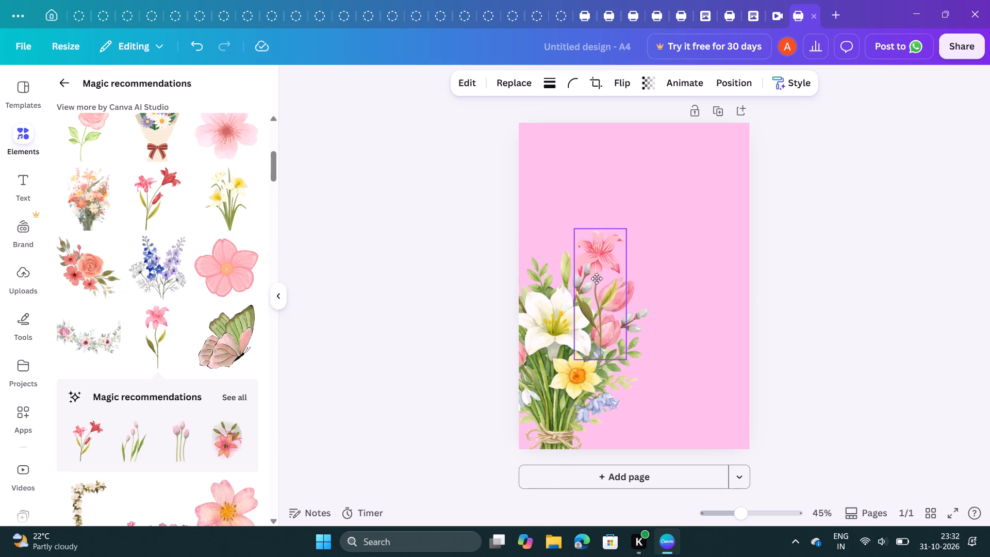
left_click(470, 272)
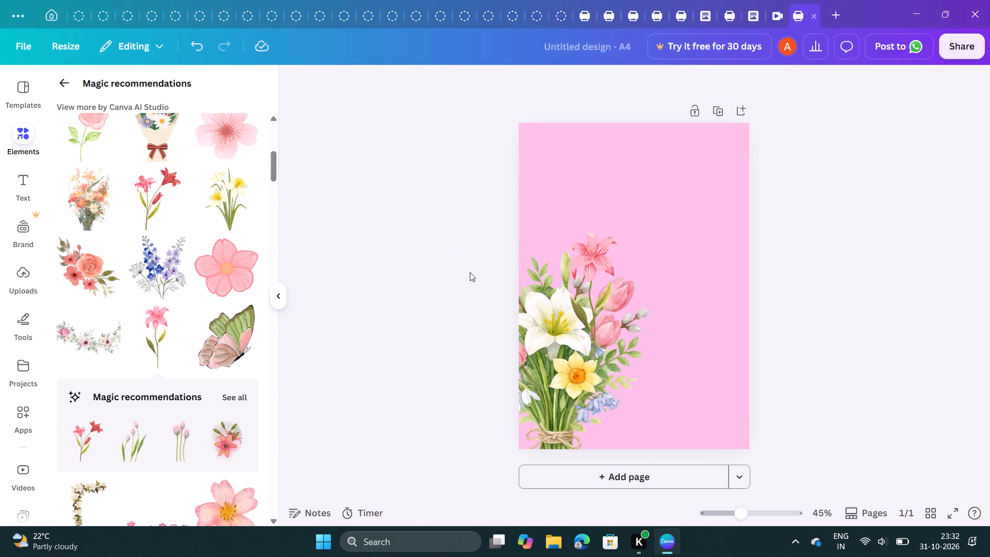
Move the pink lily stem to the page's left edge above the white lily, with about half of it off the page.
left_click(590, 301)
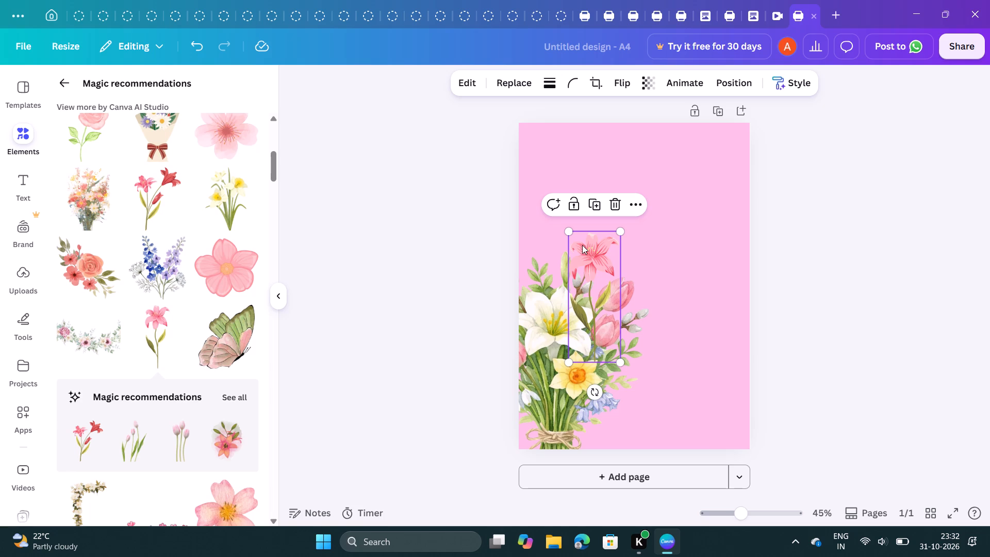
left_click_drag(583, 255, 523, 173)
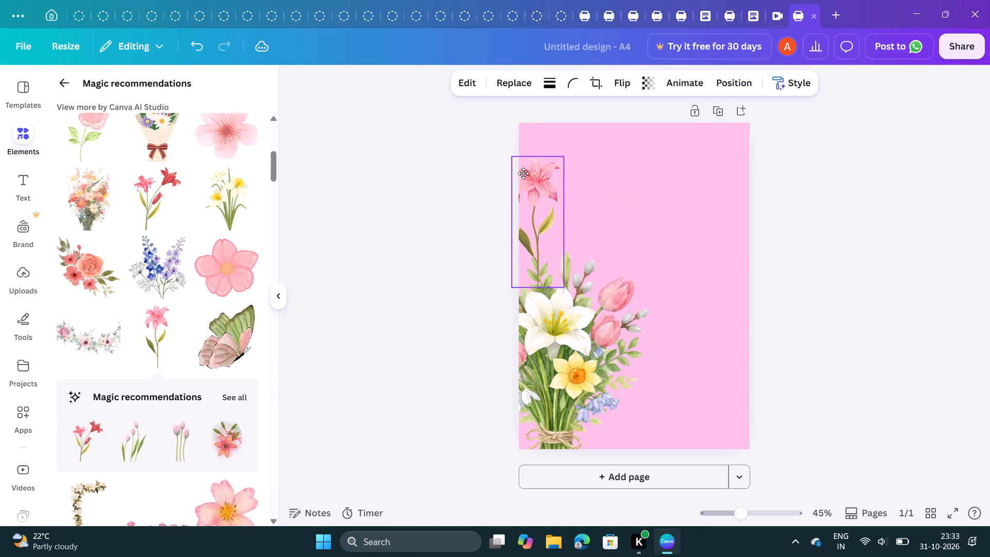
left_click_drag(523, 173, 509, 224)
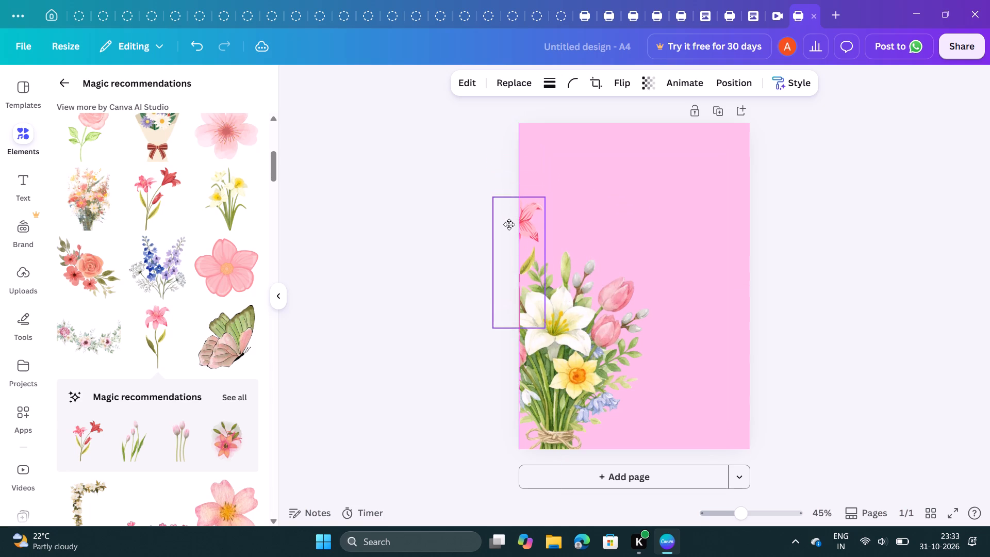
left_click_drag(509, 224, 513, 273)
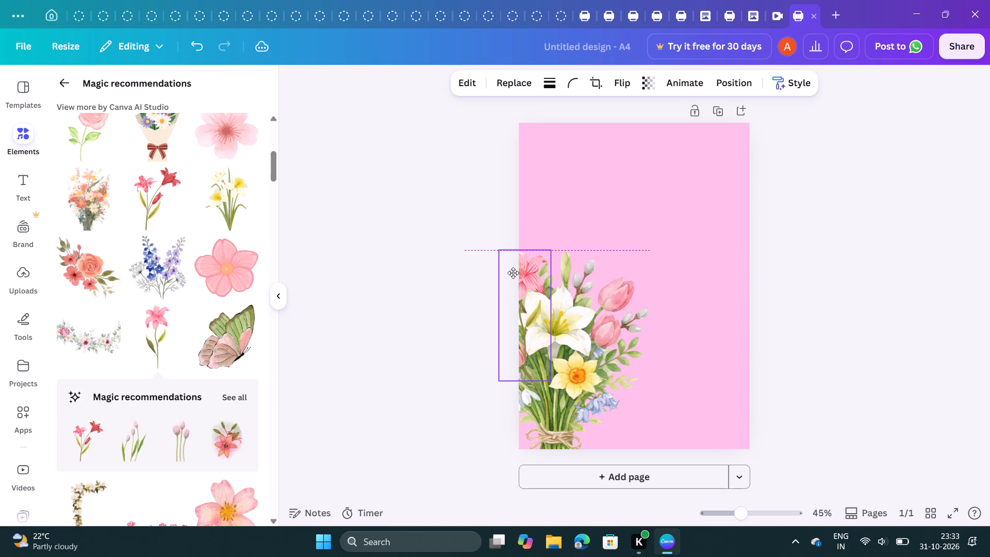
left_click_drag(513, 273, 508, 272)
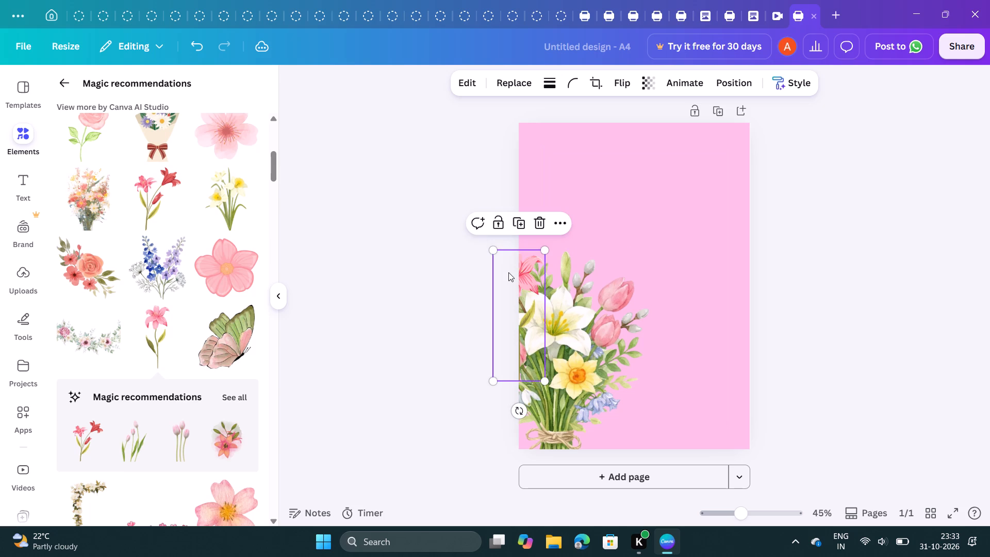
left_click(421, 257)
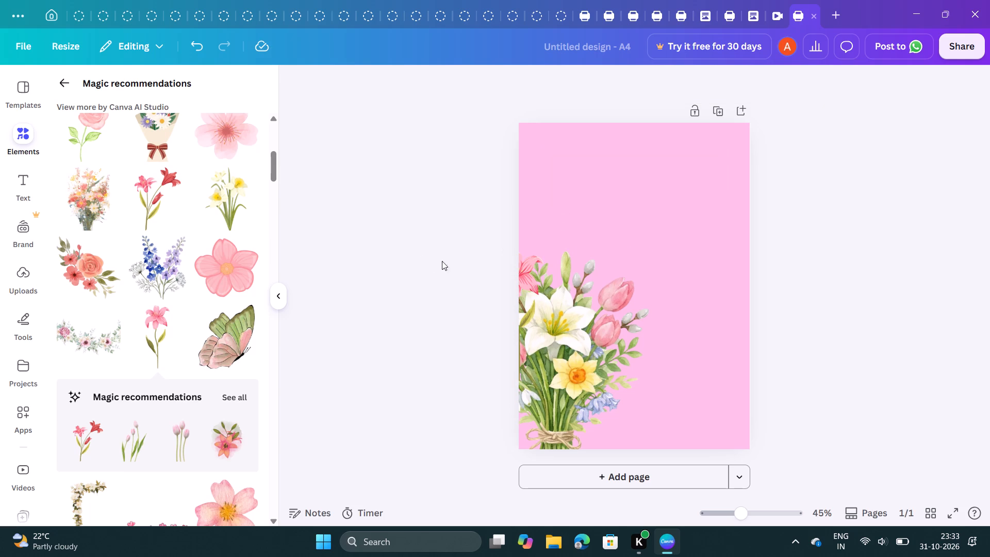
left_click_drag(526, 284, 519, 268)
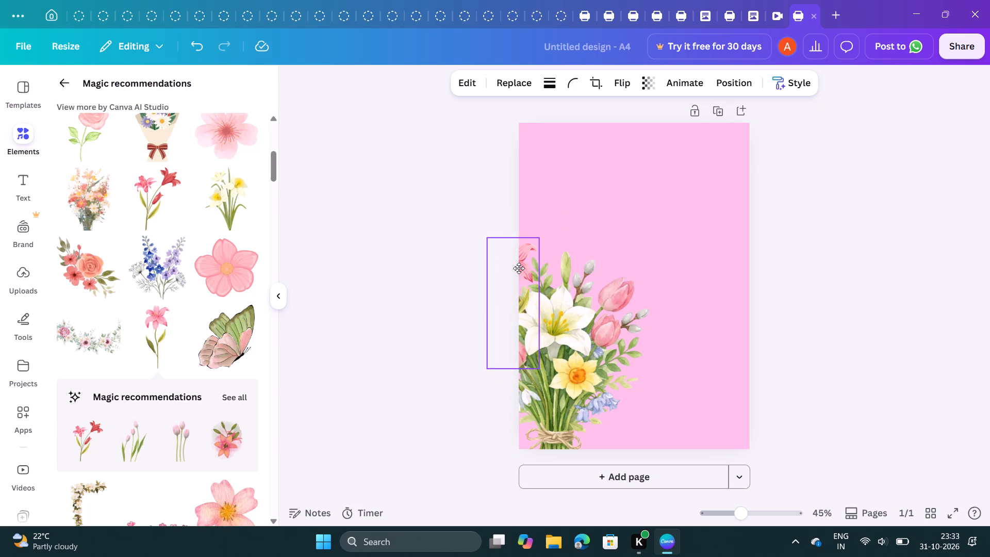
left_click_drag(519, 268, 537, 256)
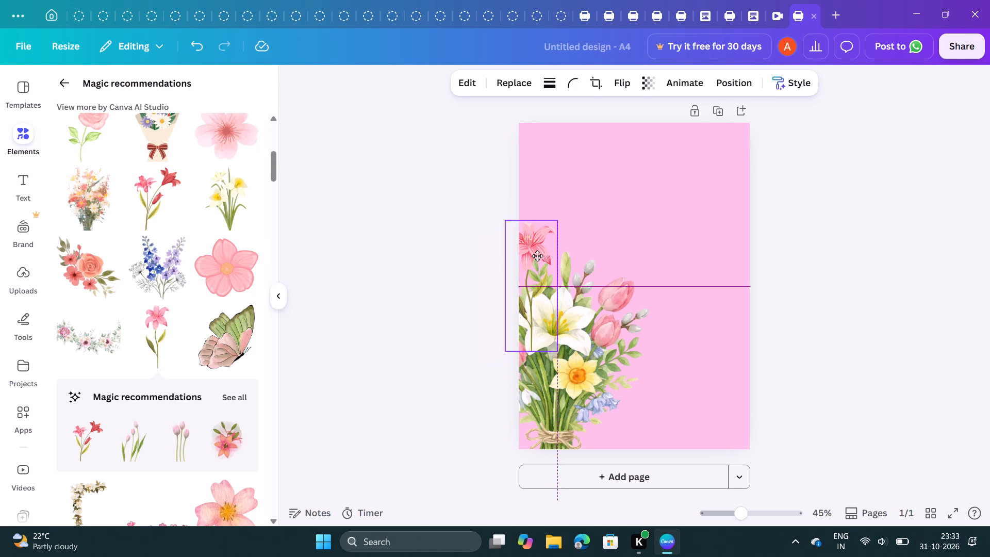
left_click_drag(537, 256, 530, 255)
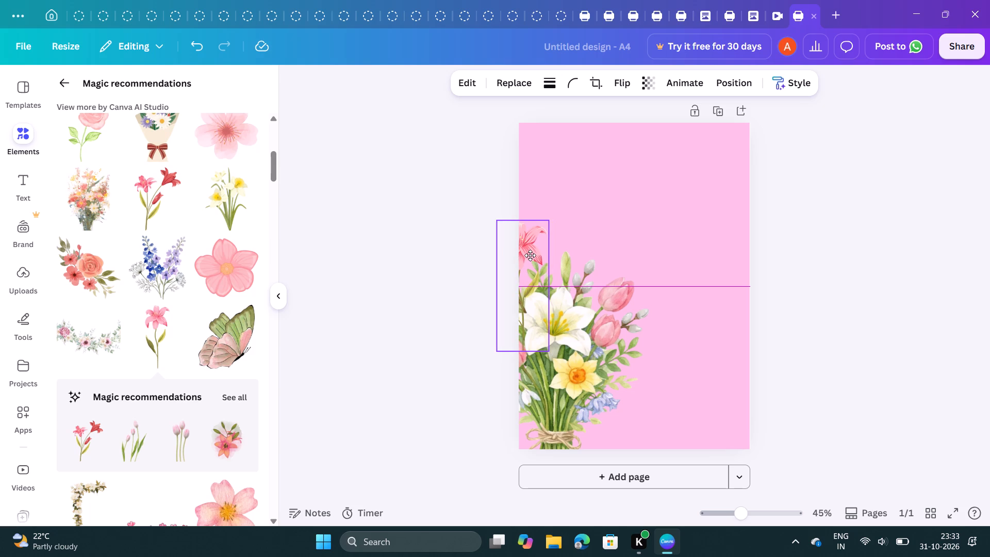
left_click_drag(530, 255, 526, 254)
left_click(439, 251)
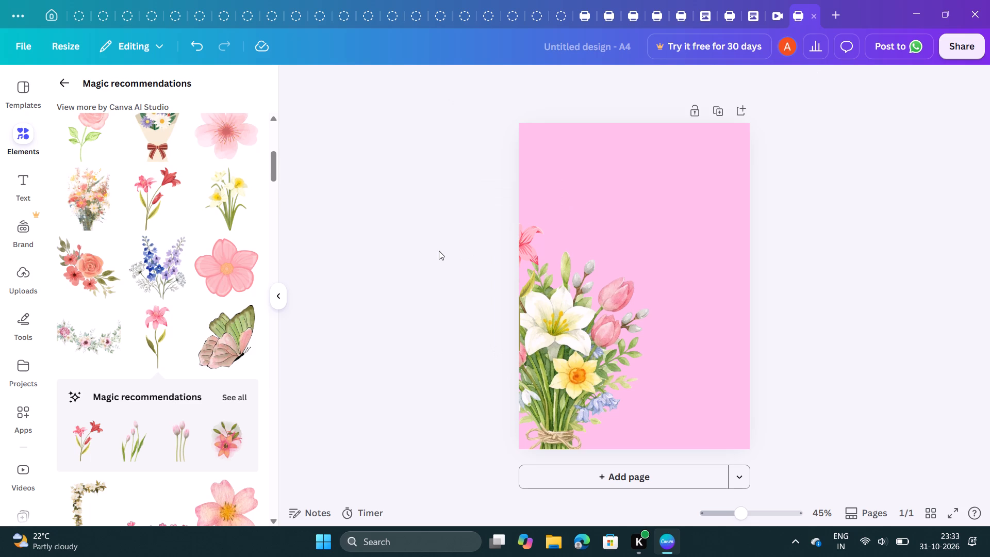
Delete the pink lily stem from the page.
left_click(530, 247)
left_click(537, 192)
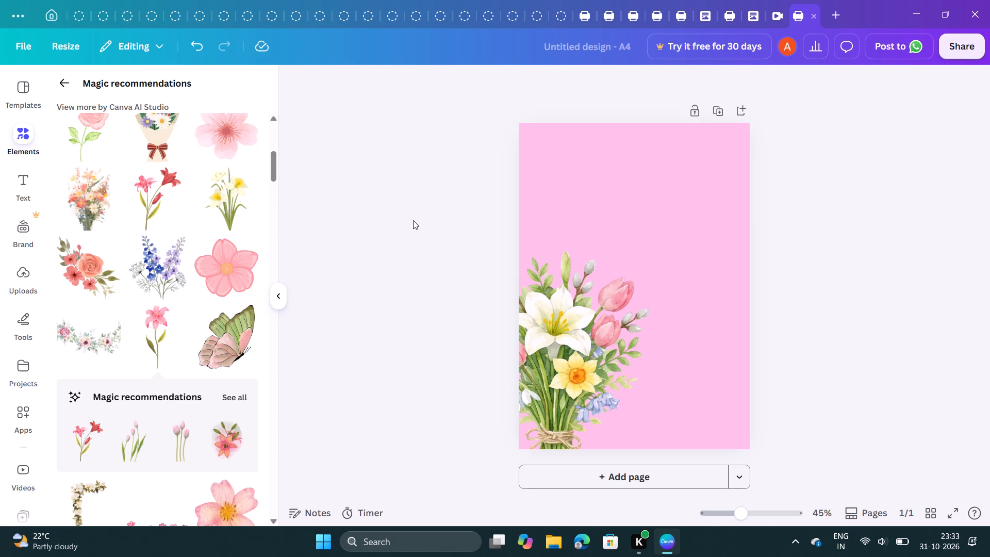
Browse the recommended floral graphics for a different bouquet to decorate the page.
scroll(190, 317, "down", 6)
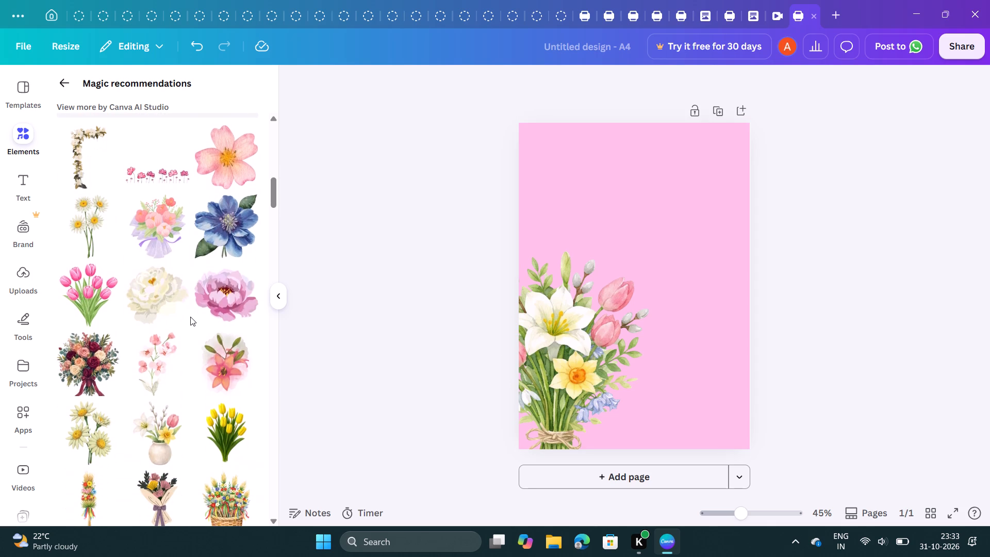
scroll(190, 317, "down", 2)
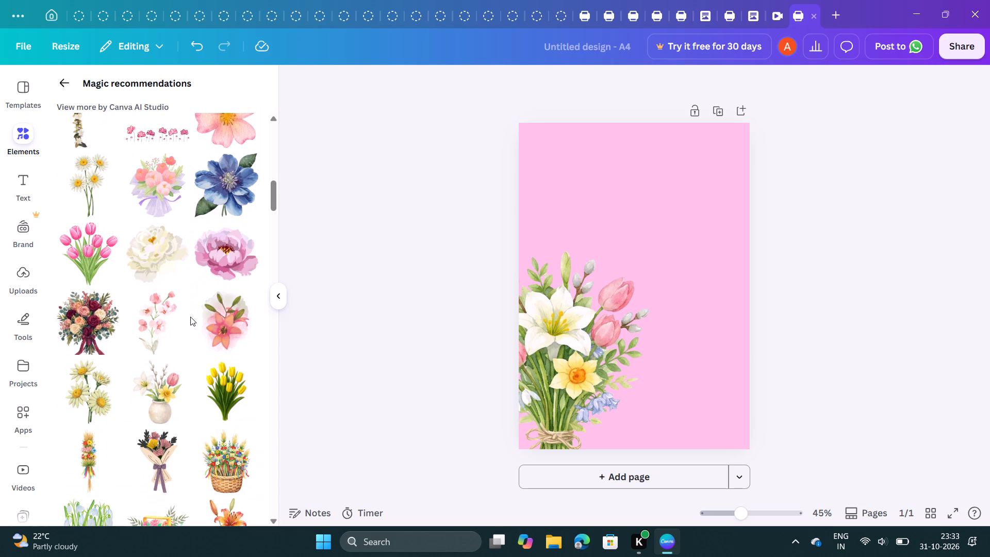
scroll(190, 317, "down", 2)
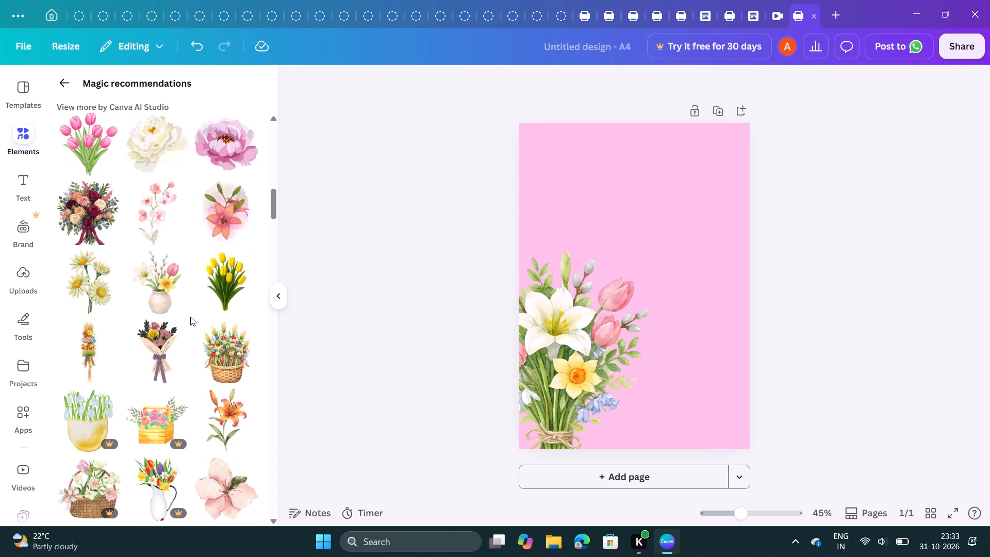
scroll(190, 317, "down", 3)
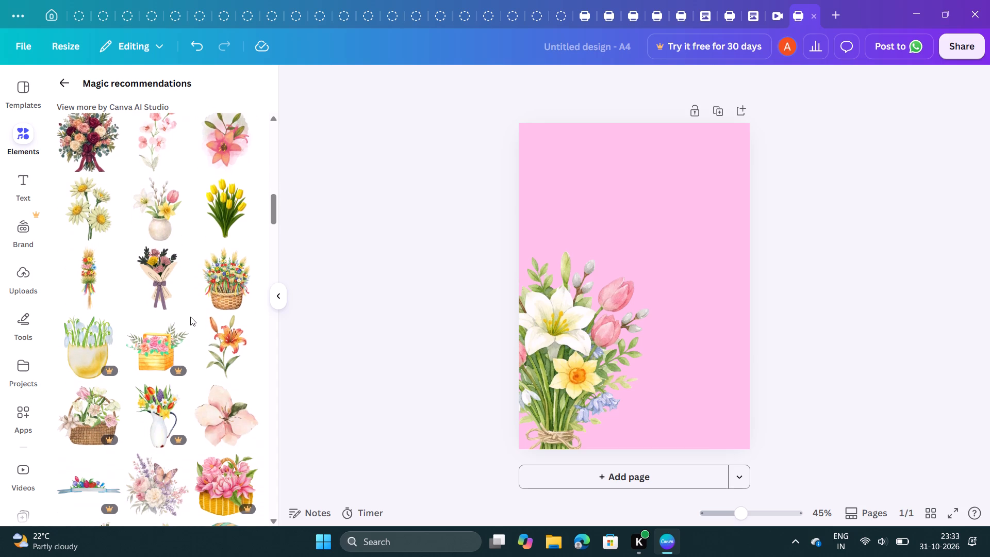
scroll(190, 317, "down", 3)
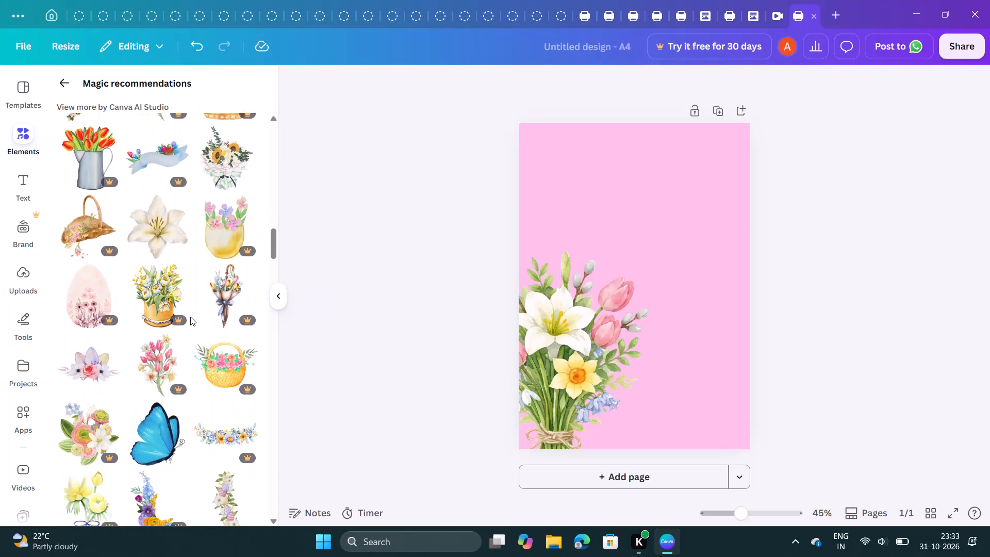
scroll(190, 317, "down", 3)
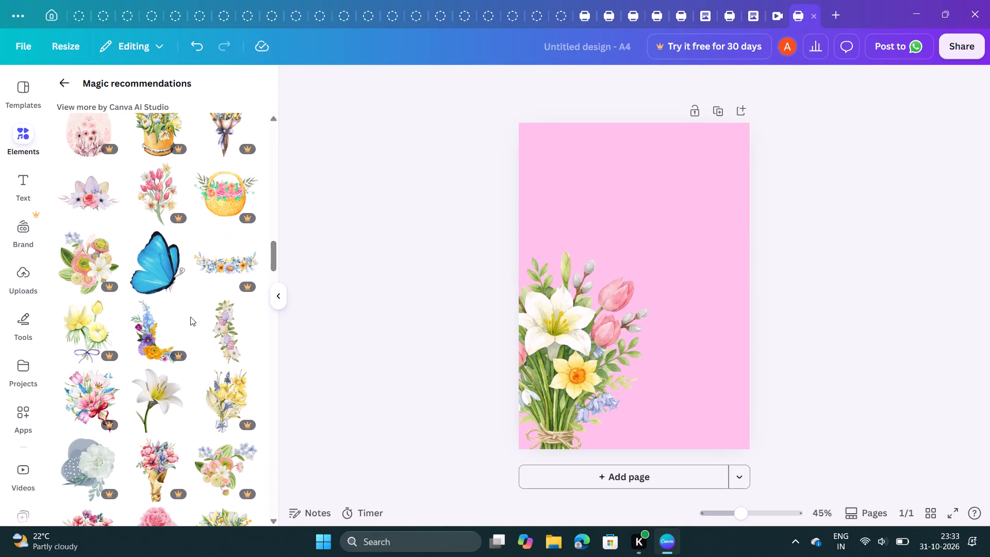
scroll(190, 317, "down", 3)
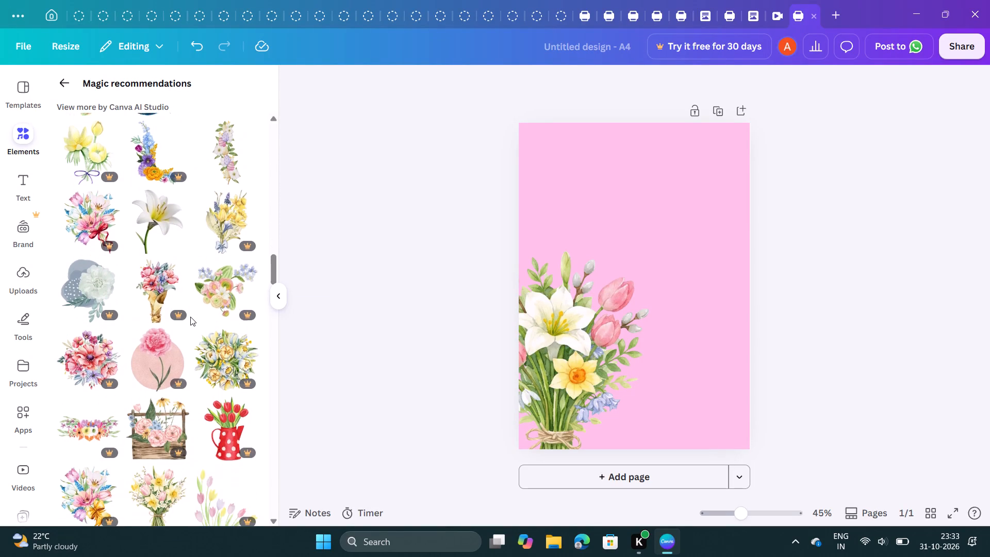
scroll(190, 317, "down", 3)
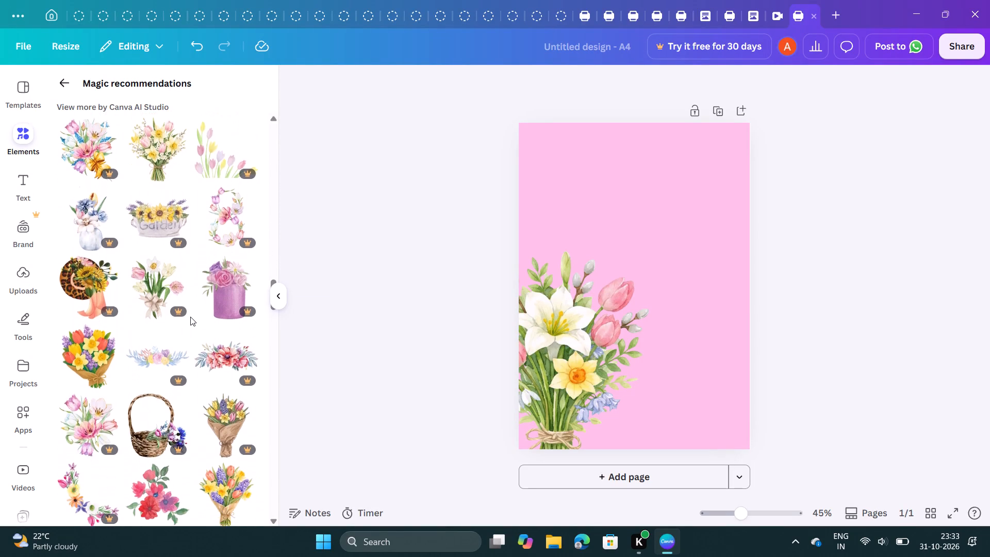
scroll(190, 317, "down", 1)
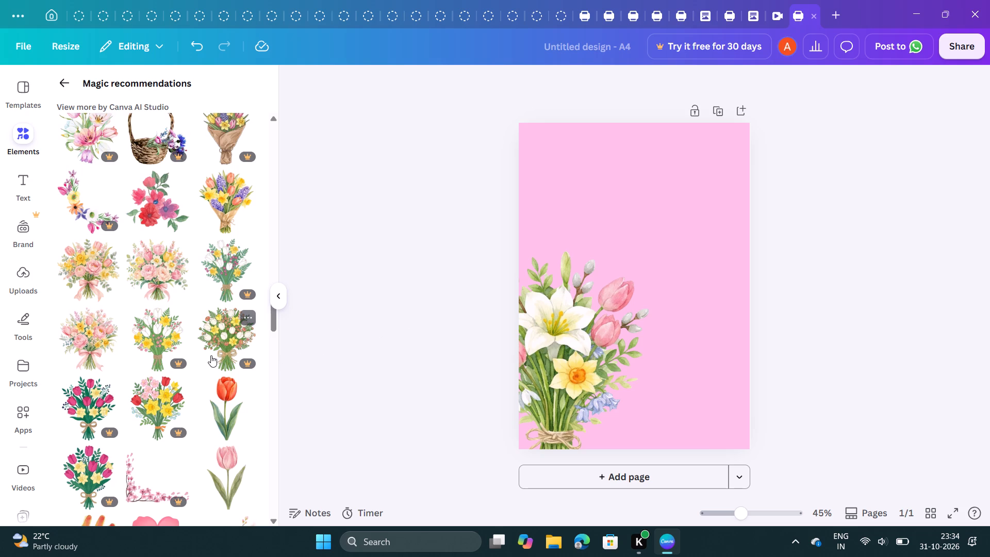
scroll(211, 355, "down", 4)
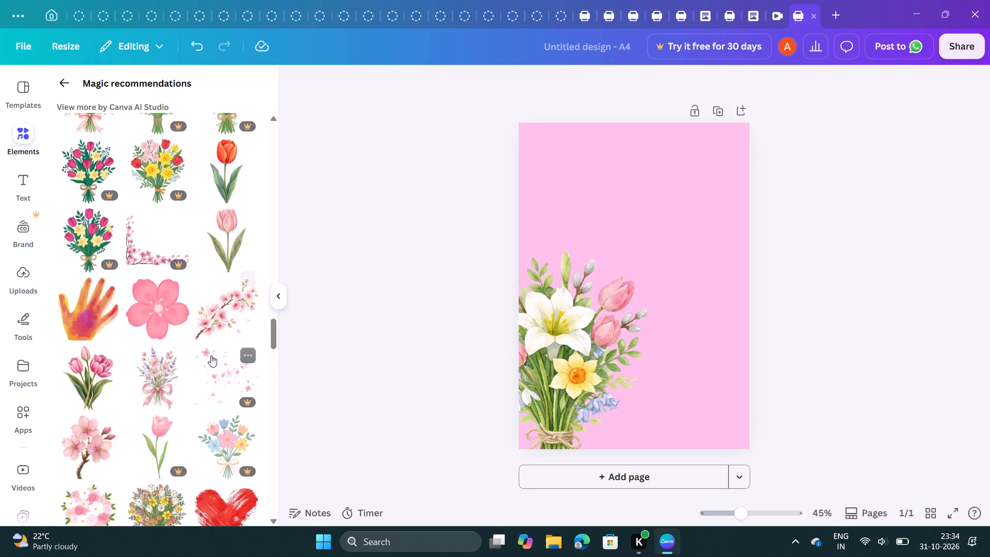
scroll(211, 355, "down", 4)
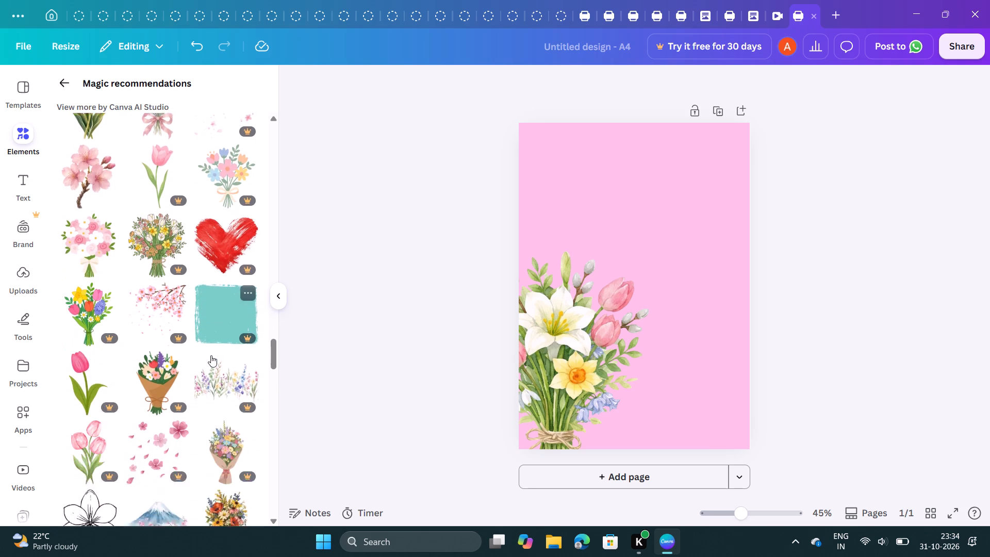
scroll(211, 355, "down", 3)
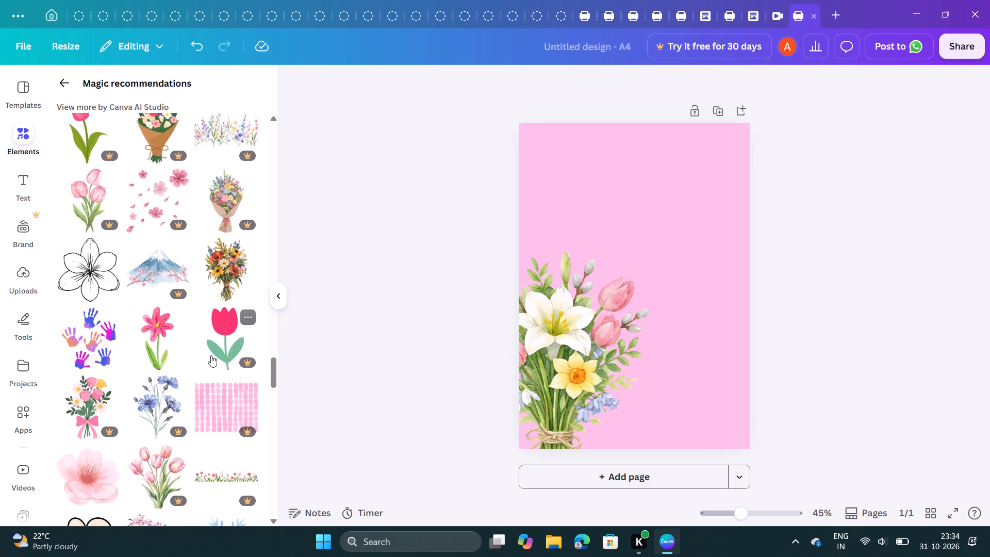
Delete the white lily, tulip and daffodil bouquet from the page.
left_click(543, 353)
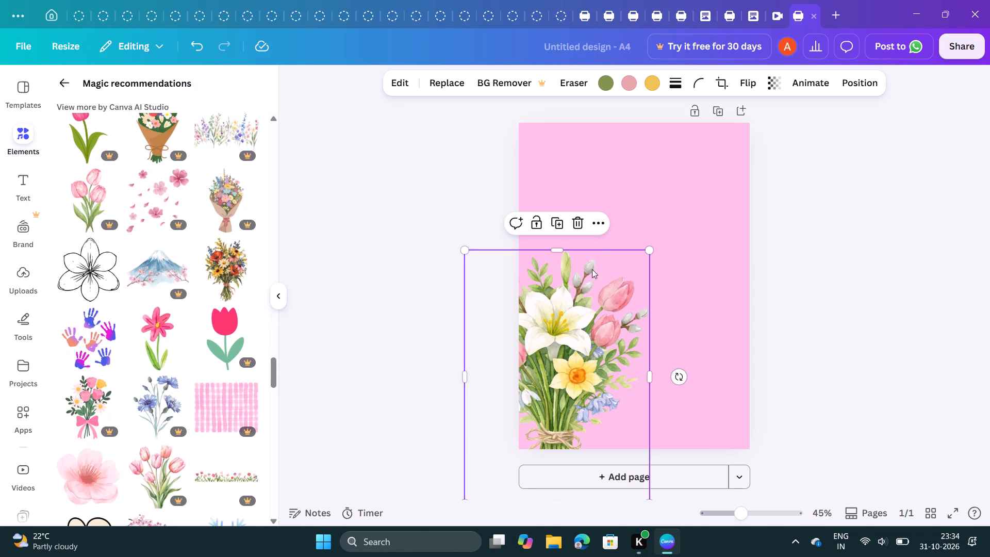
left_click(574, 220)
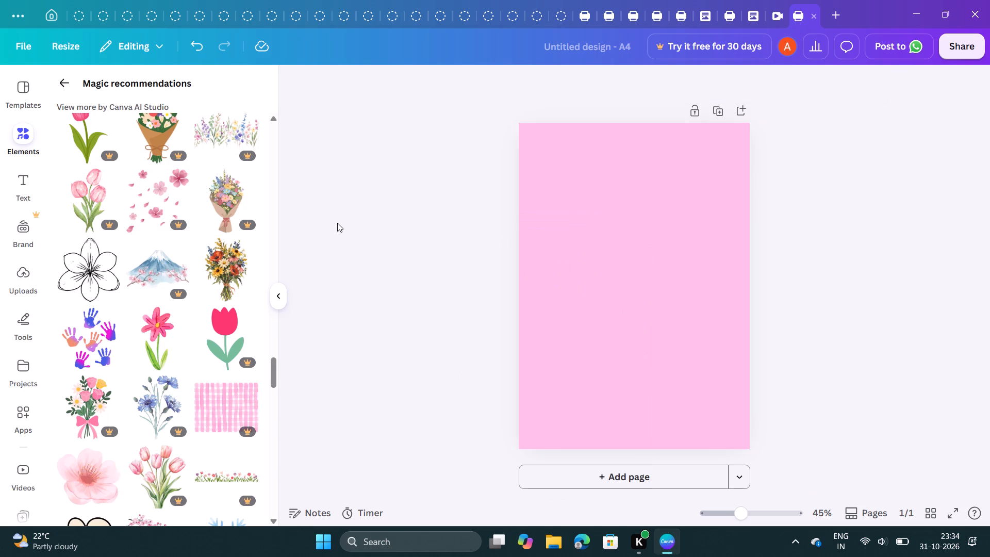
Add the poppy, daisy and black-eyed Susan bouquet and place it in the page's lower-left corner, with its stem ends past the bottom edge.
left_click(214, 258)
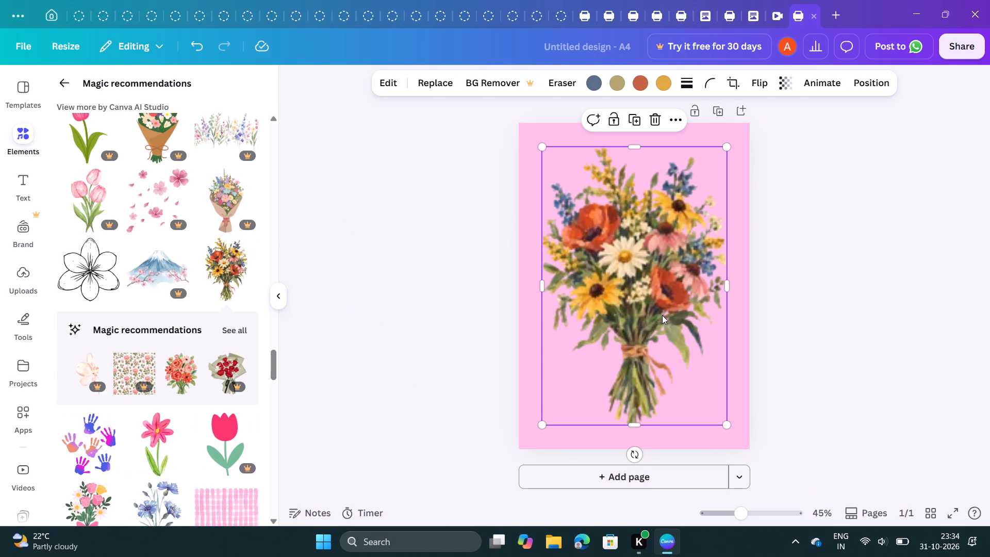
left_click_drag(661, 310, 569, 365)
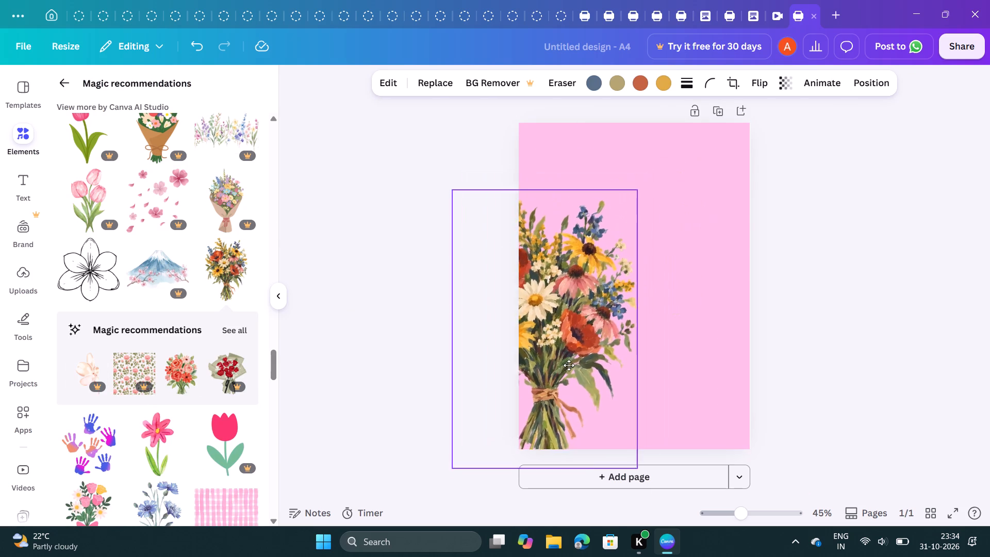
left_click_drag(569, 365, 594, 375)
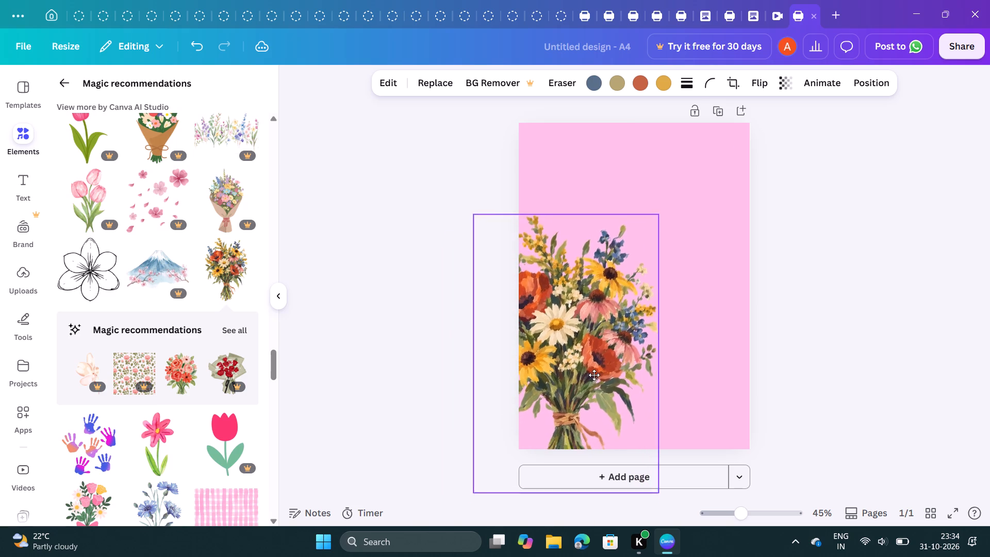
left_click_drag(594, 375, 617, 399)
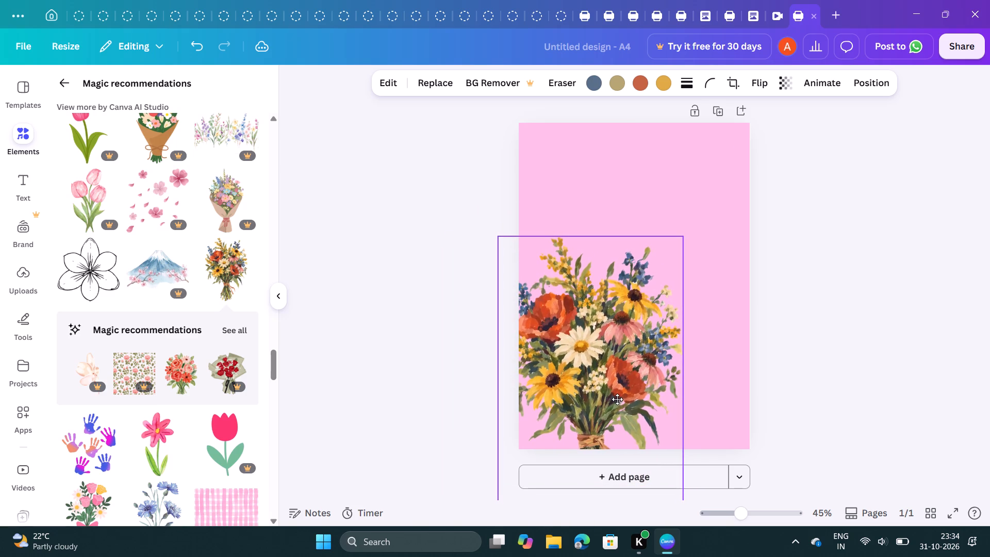
left_click_drag(617, 399, 623, 371)
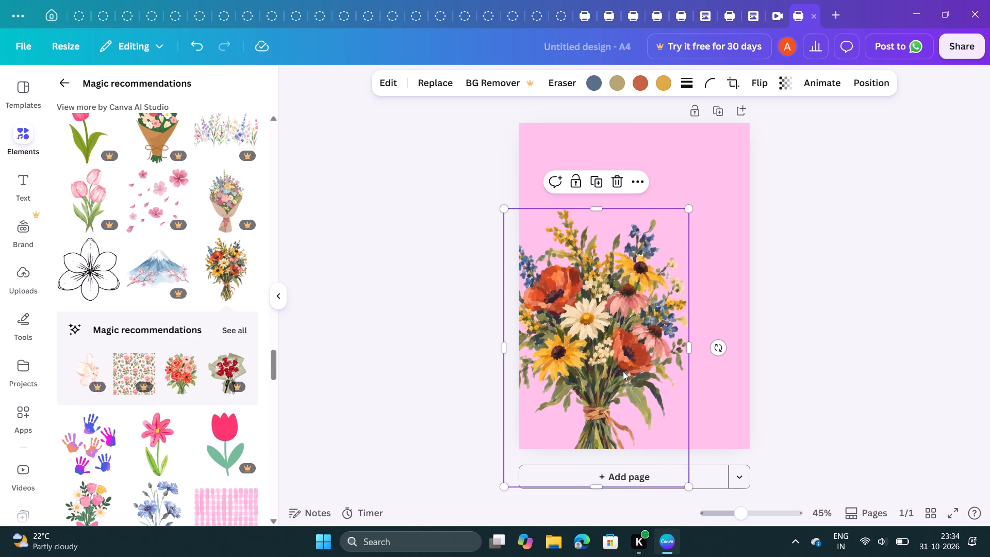
right_click_drag(623, 371, 491, 332)
right_click_drag(491, 332, 469, 331)
left_click(469, 331)
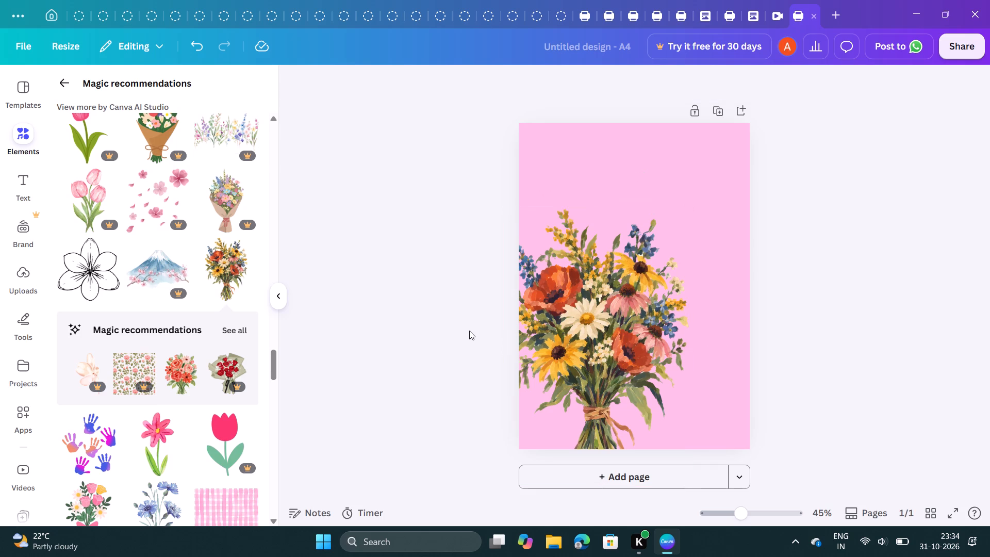
Move the wildflower bouquet further left and slightly up, so roughly a third of it extends past the page's left edge.
left_click(579, 322)
left_click_drag(579, 322, 552, 313)
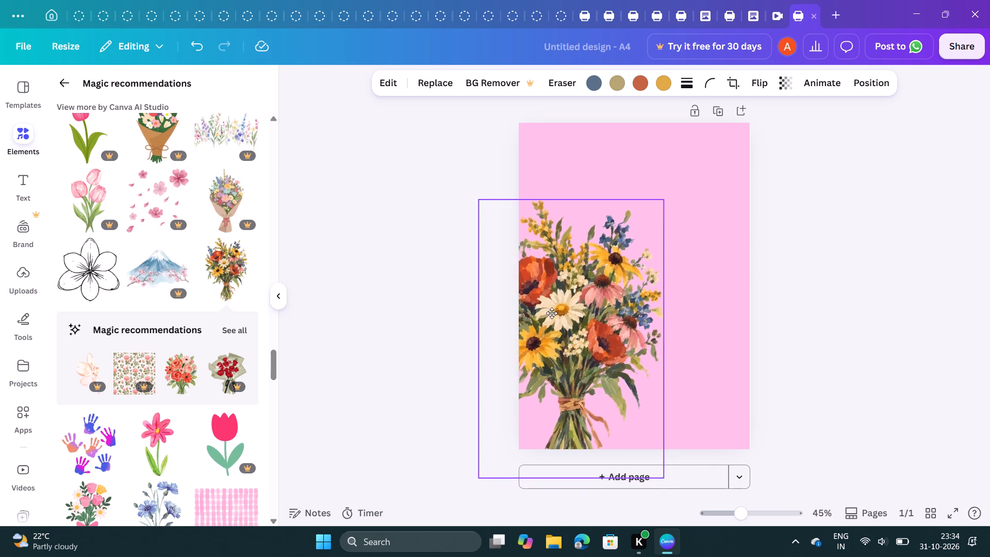
left_click_drag(552, 313, 506, 284)
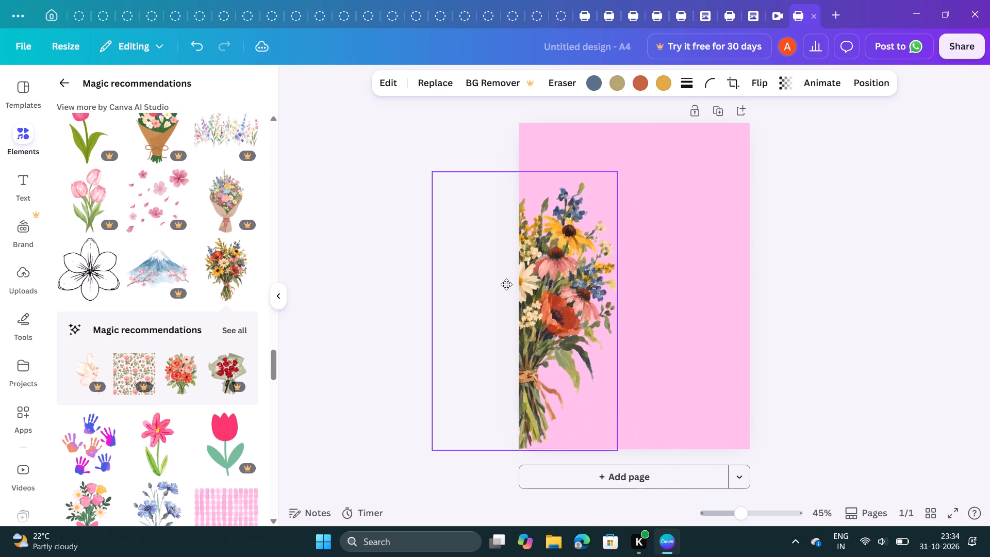
left_click_drag(506, 284, 522, 313)
left_click(376, 267)
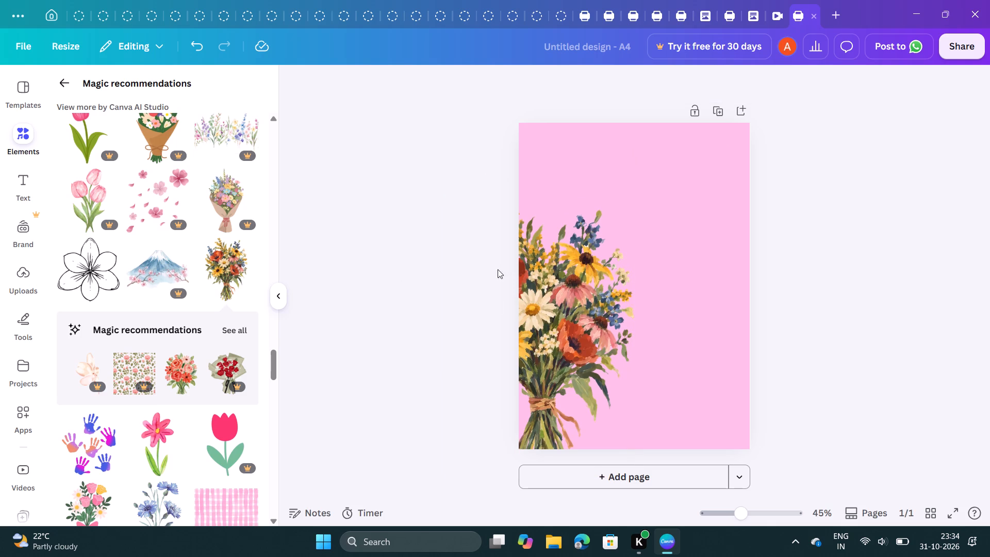
Rotate the wildflower bouquet clockwise to slightly past 16°, so its blooms lean towards the page's centre.
left_click(528, 281)
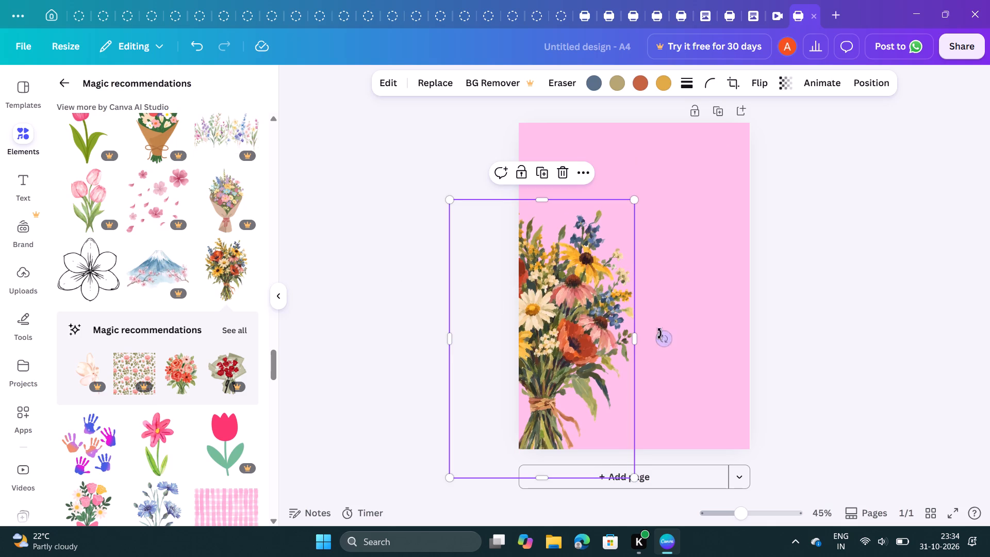
left_click(664, 334)
left_click_drag(664, 331, 663, 334)
left_click_drag(663, 334, 661, 376)
left_click(576, 301)
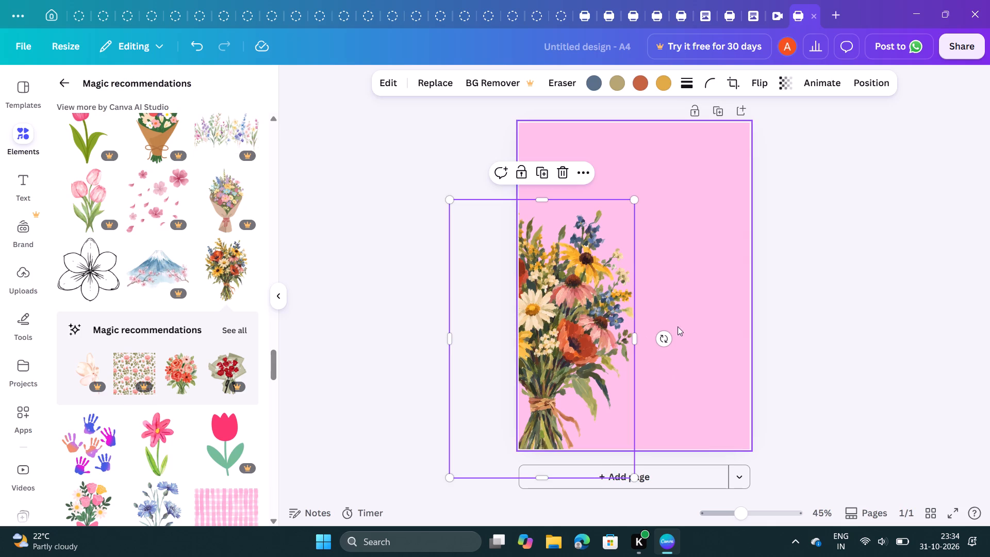
left_click(662, 338)
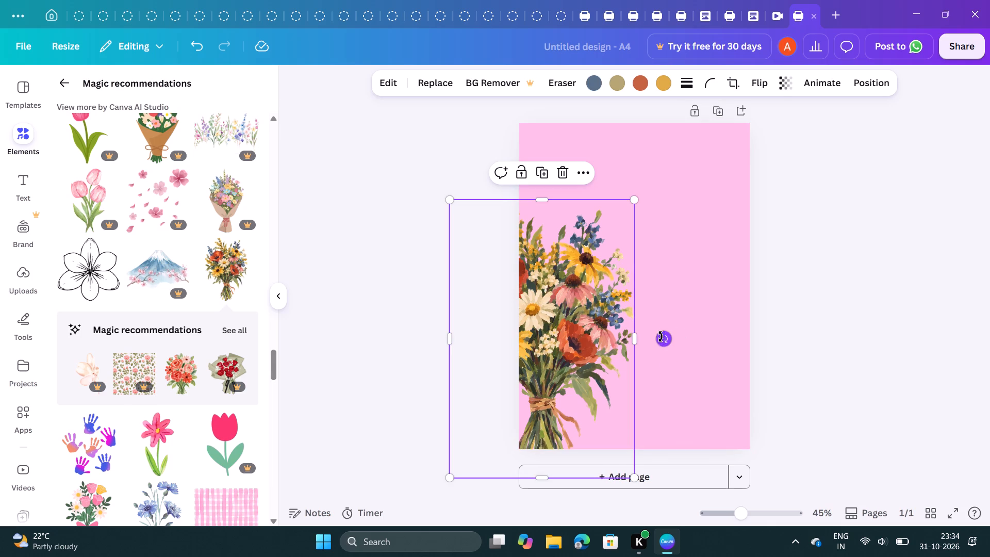
left_click_drag(659, 359, 684, 351)
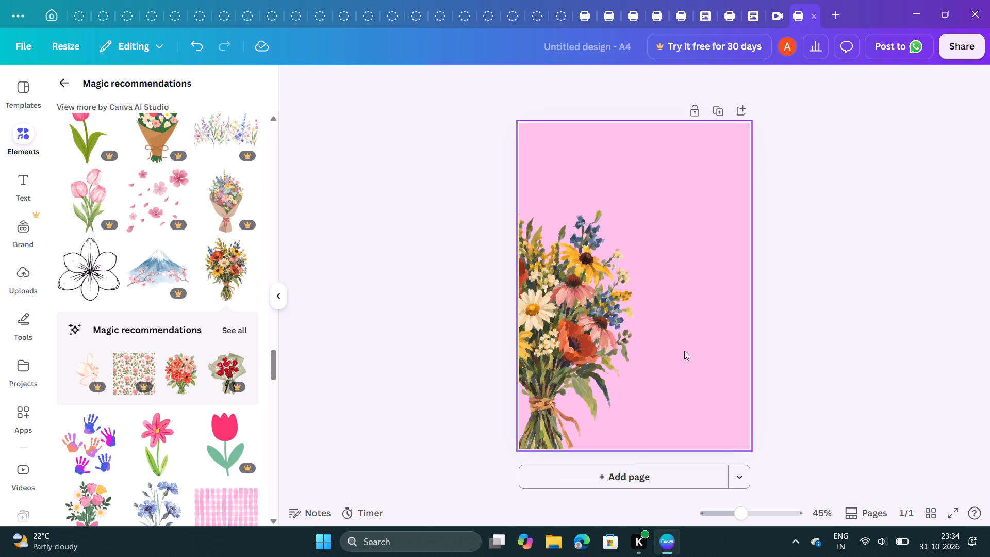
left_click(574, 327)
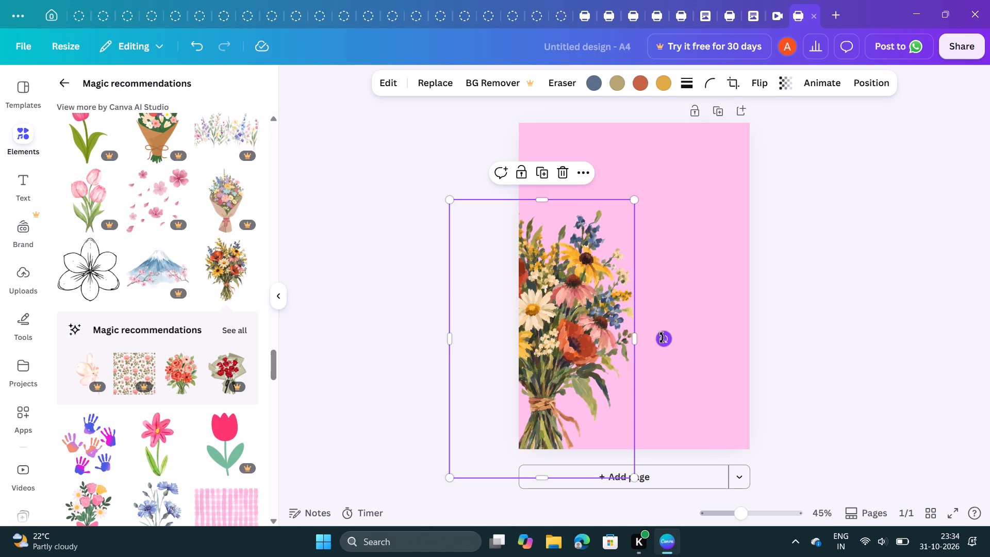
left_click(662, 338)
left_click_drag(662, 338, 656, 321)
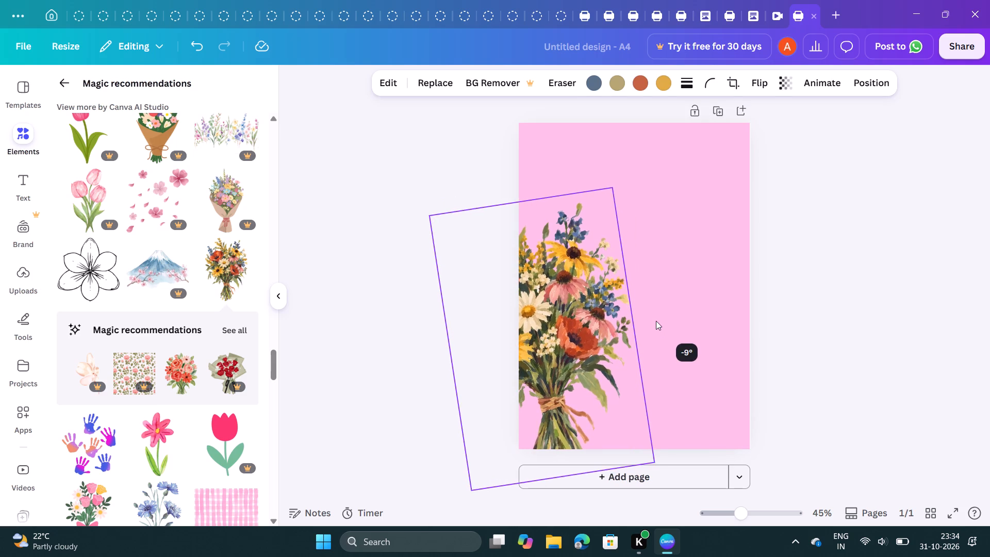
left_click_drag(656, 321, 670, 375)
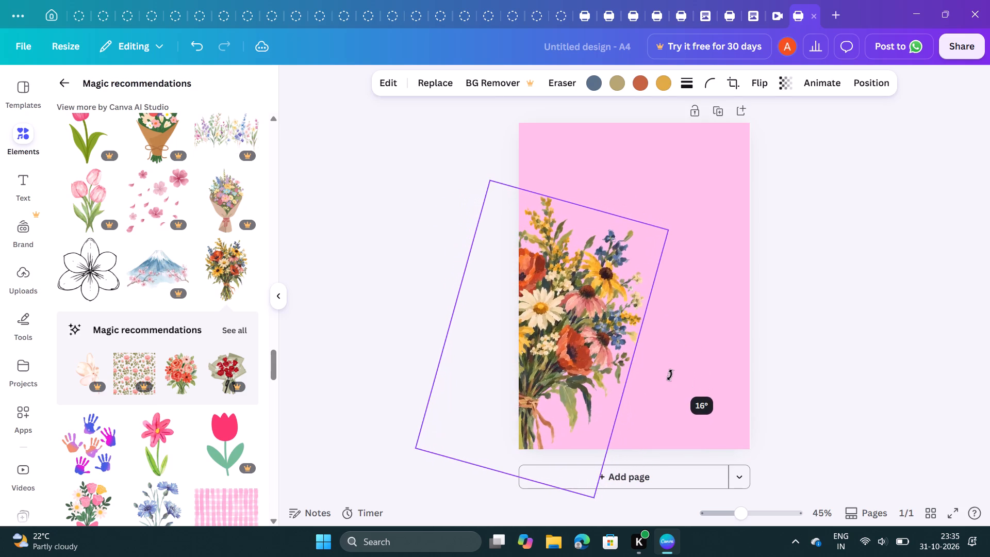
left_click_drag(670, 375, 669, 381)
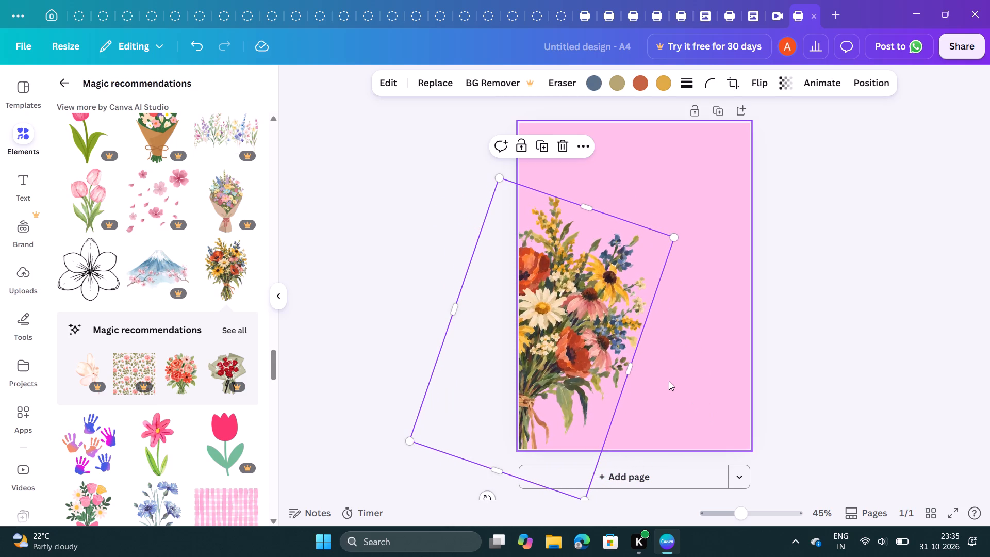
Nudge the wildflower bouquet slightly right and down, keeping its left part past the page's left edge.
left_click(549, 348)
left_click_drag(549, 348, 553, 349)
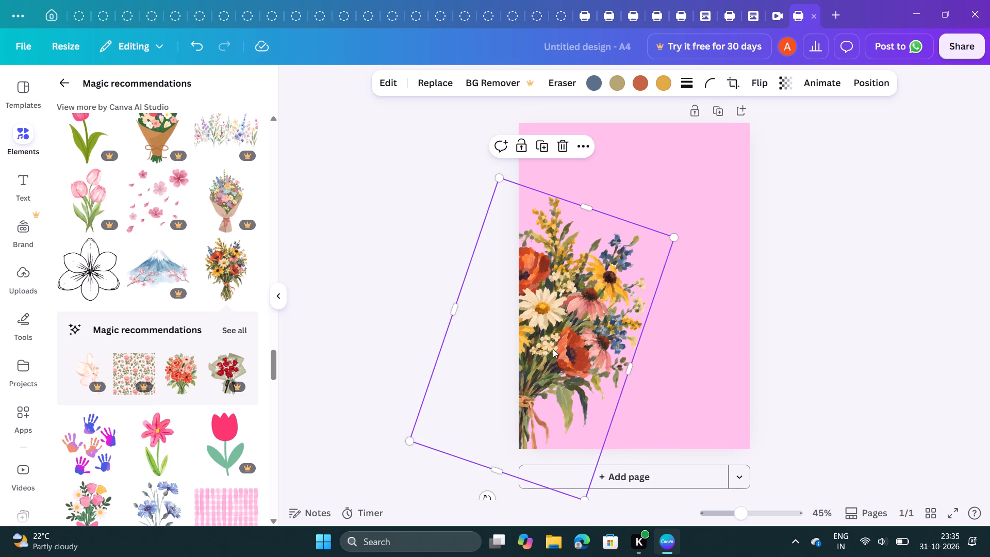
left_click_drag(553, 349, 575, 352)
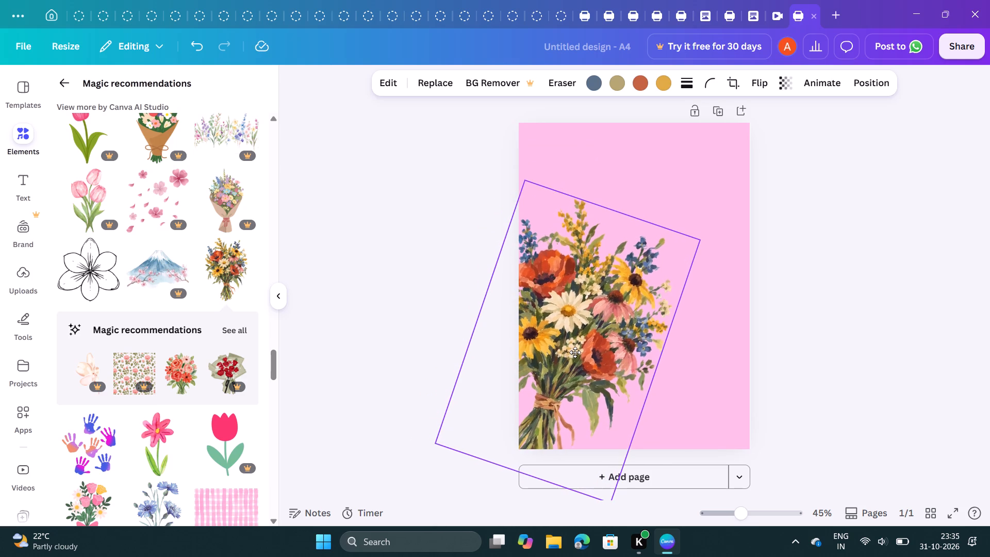
left_click_drag(575, 352, 574, 354)
left_click(408, 292)
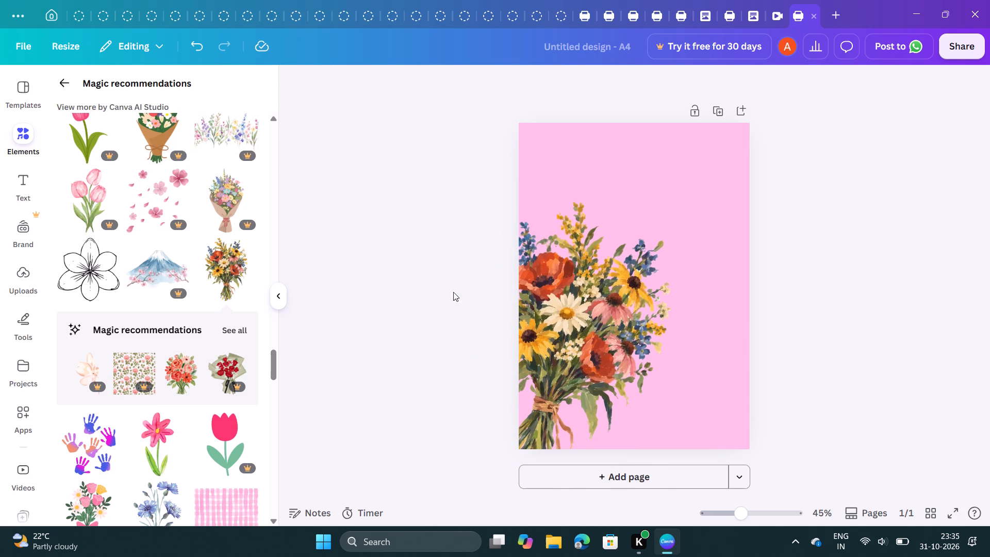
left_click(519, 303)
left_click_drag(519, 303, 517, 303)
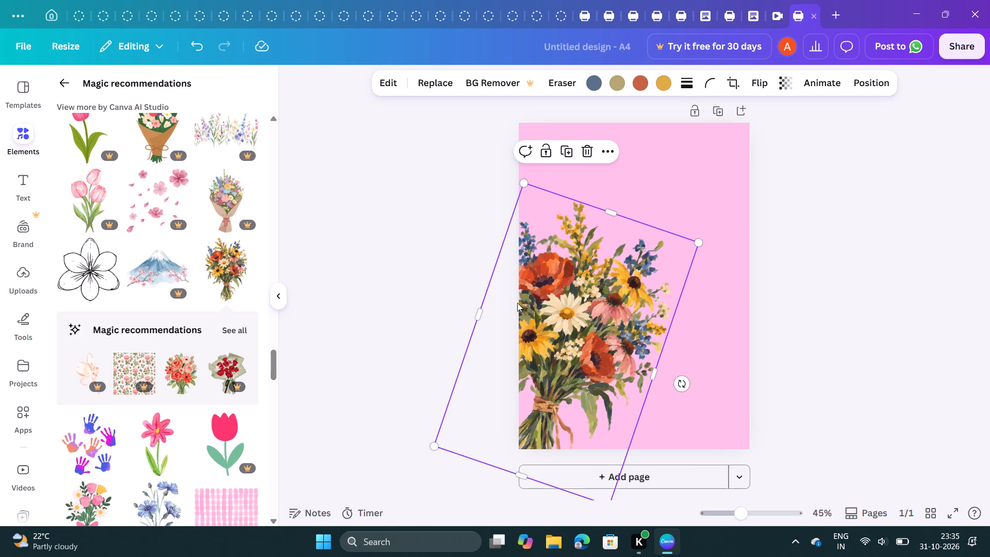
left_click_drag(517, 303, 494, 305)
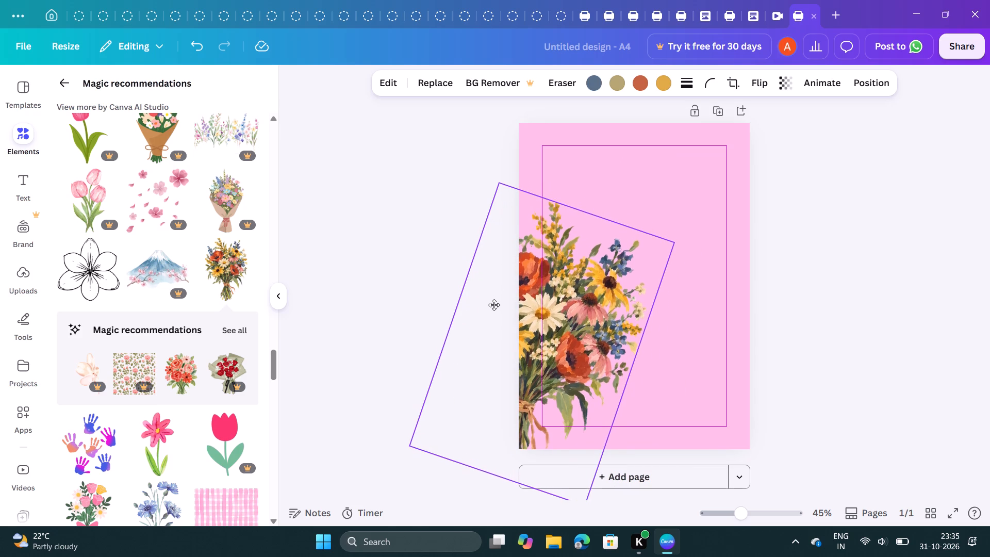
left_click_drag(494, 305, 498, 304)
left_click(406, 266)
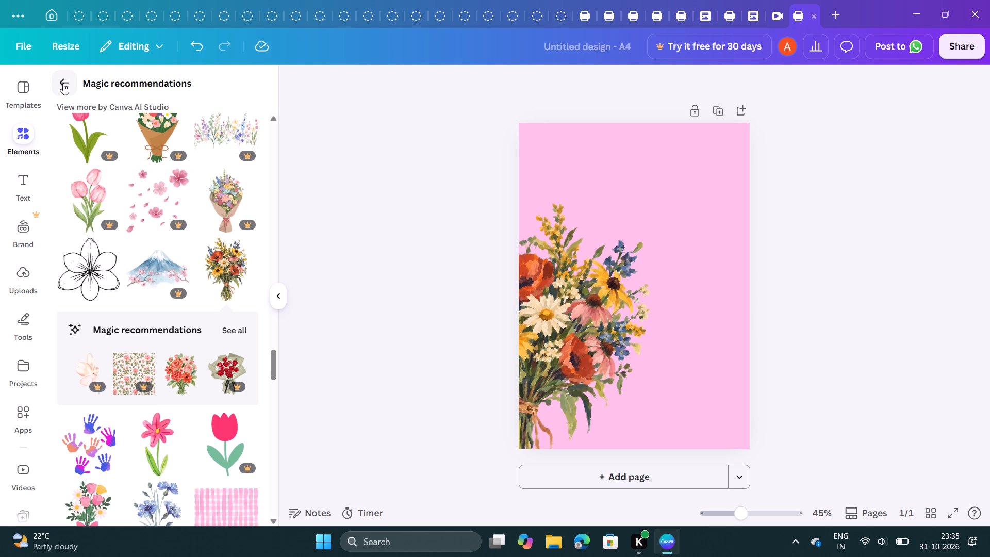
Look through the recommended flower graphics for another floral element to add to the page.
scroll(131, 447, "down", 3)
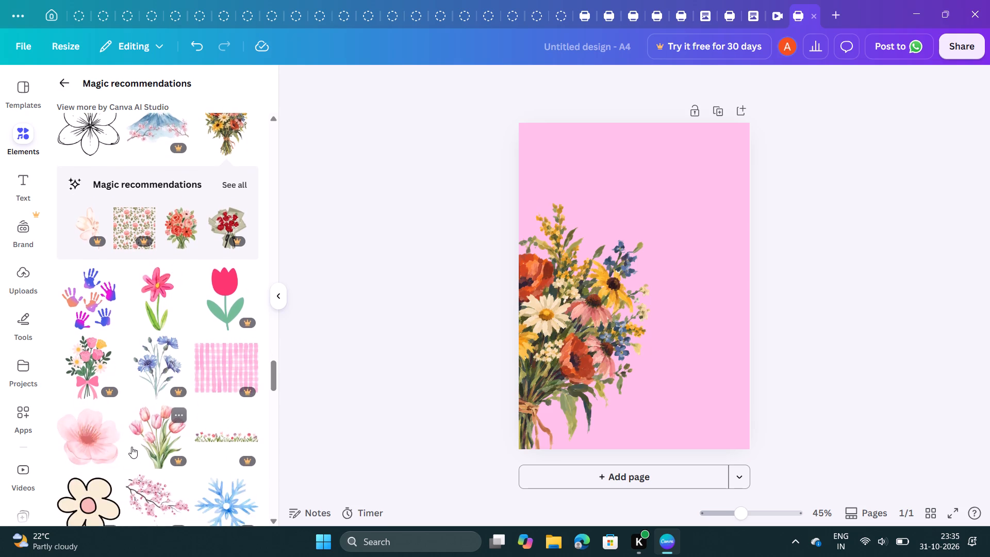
scroll(131, 447, "down", 3)
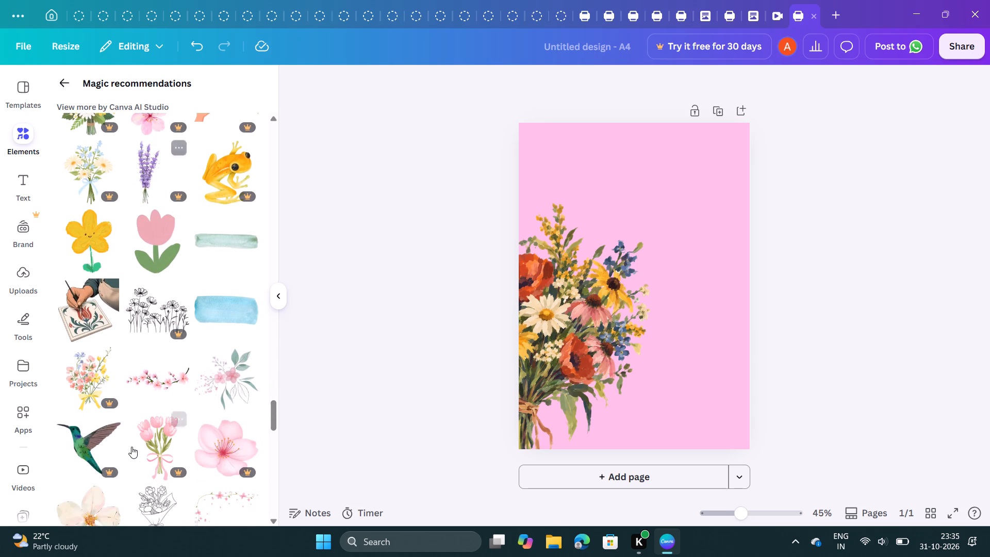
scroll(131, 447, "down", 3)
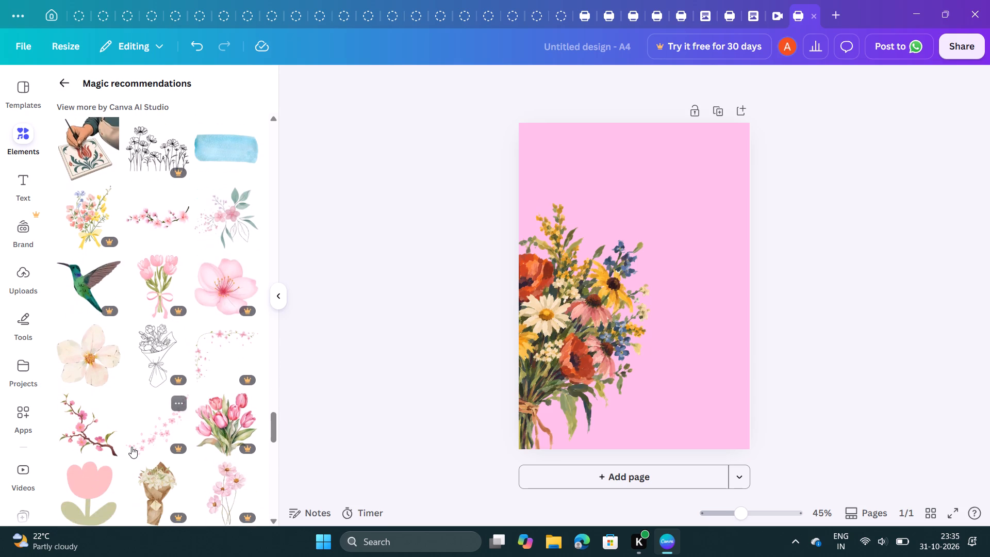
scroll(131, 447, "down", 3)
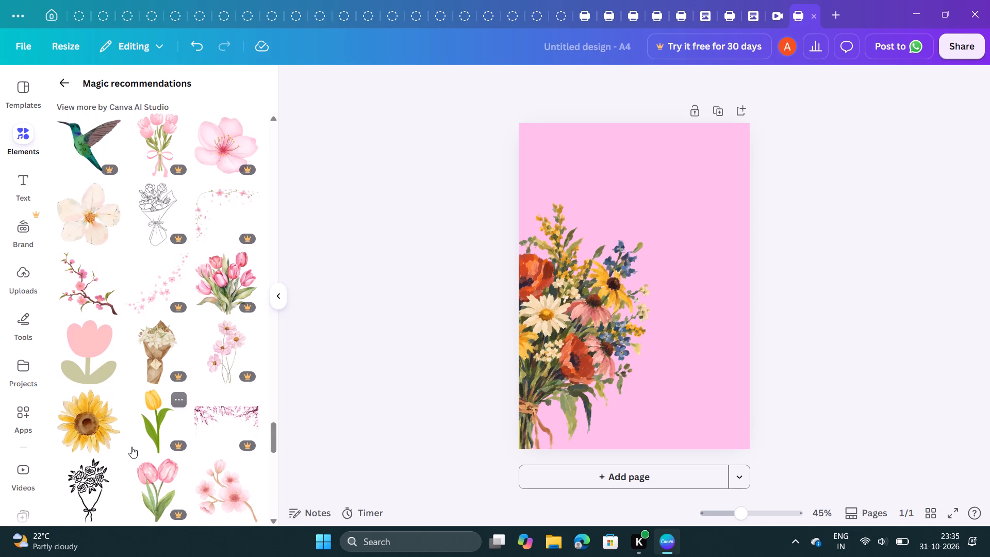
scroll(131, 447, "down", 2)
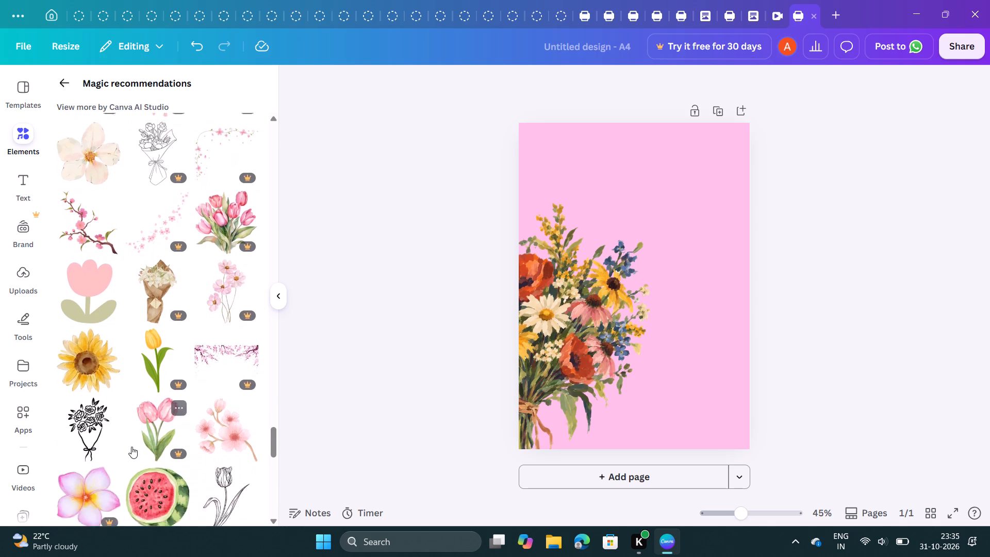
scroll(131, 447, "down", 3)
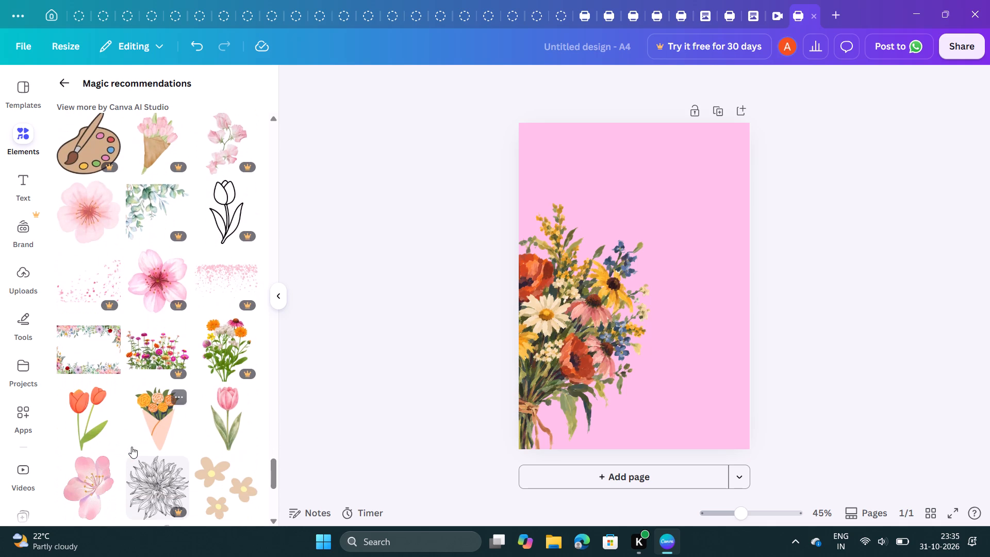
scroll(131, 447, "down", 3)
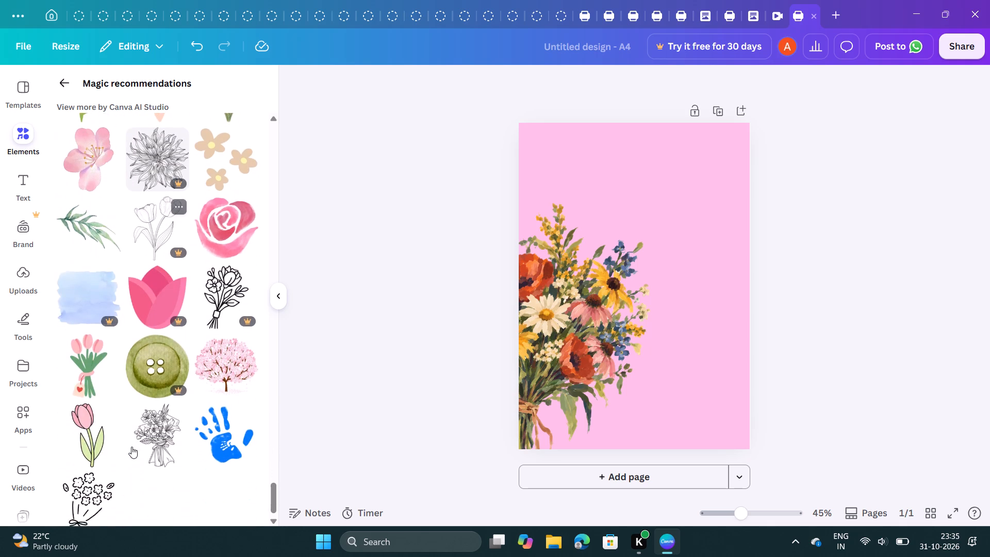
scroll(131, 447, "down", 3)
scroll(131, 447, "up", 1)
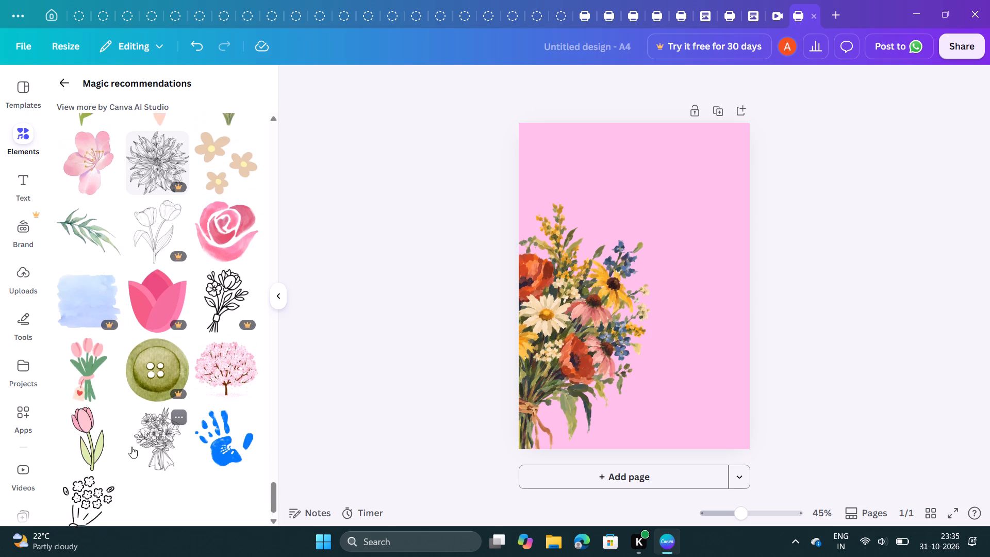
scroll(131, 447, "up", 5)
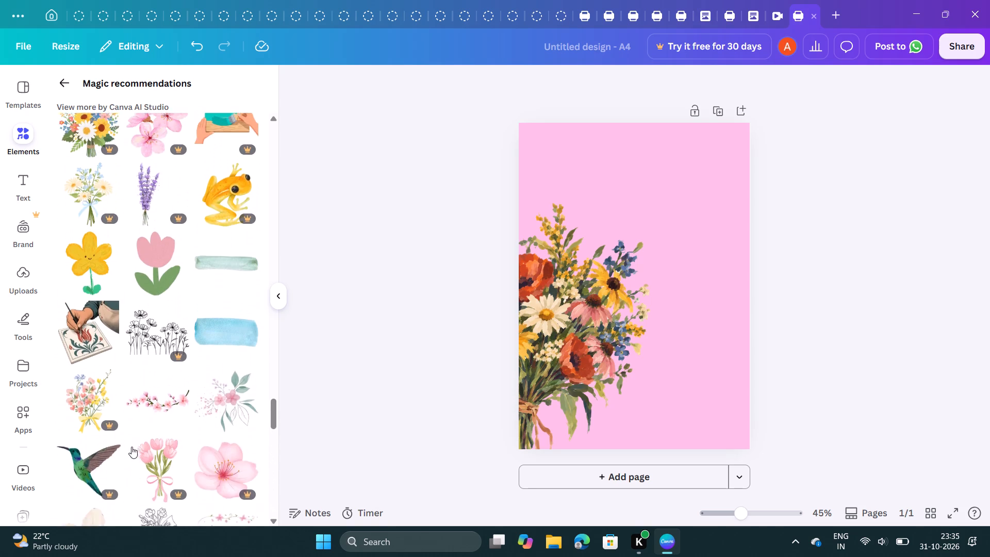
scroll(131, 447, "up", 3)
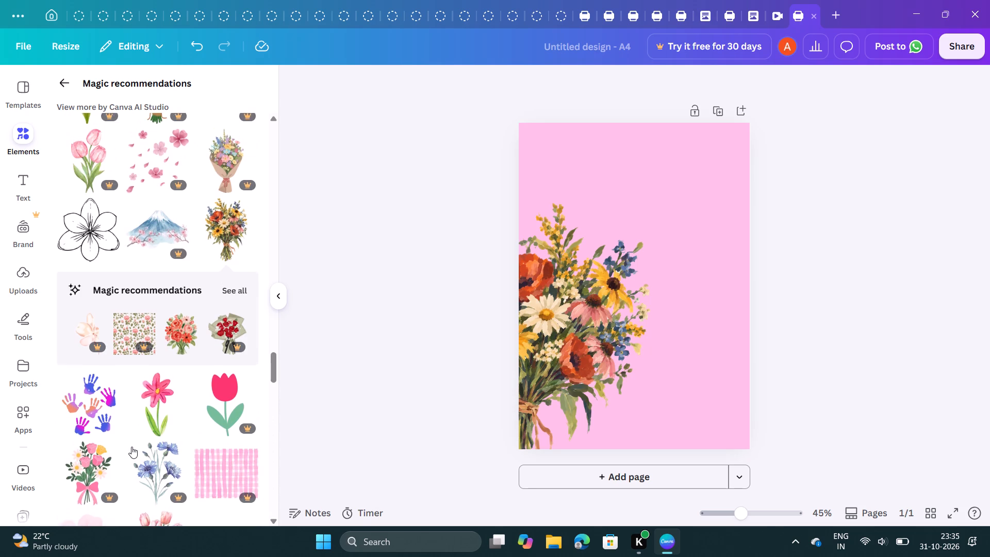
scroll(131, 447, "up", 3)
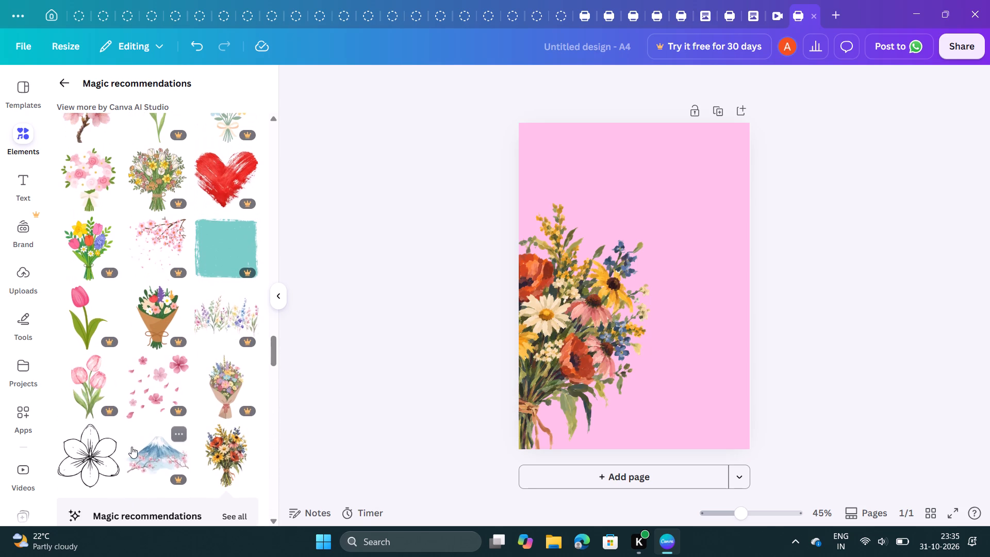
scroll(131, 447, "up", 1)
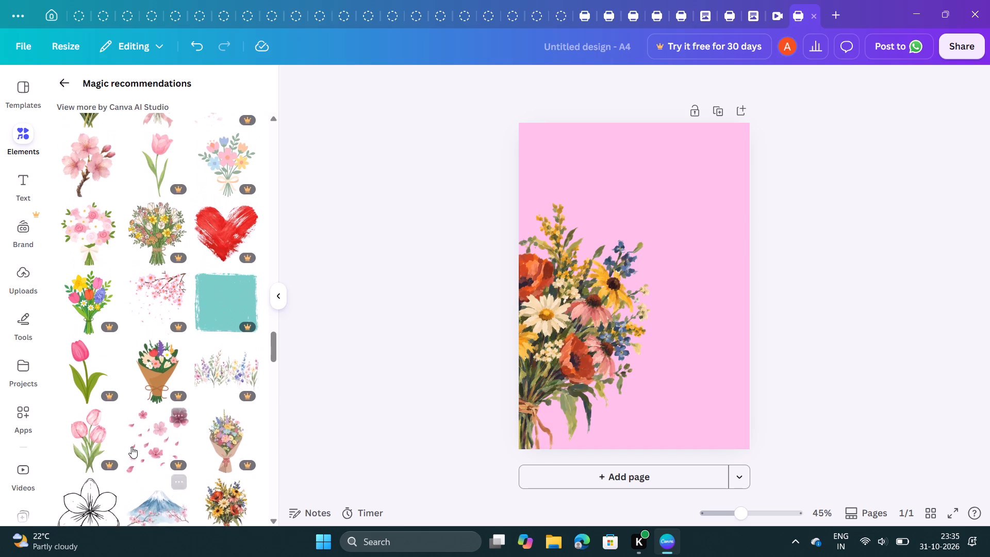
scroll(131, 447, "up", 4)
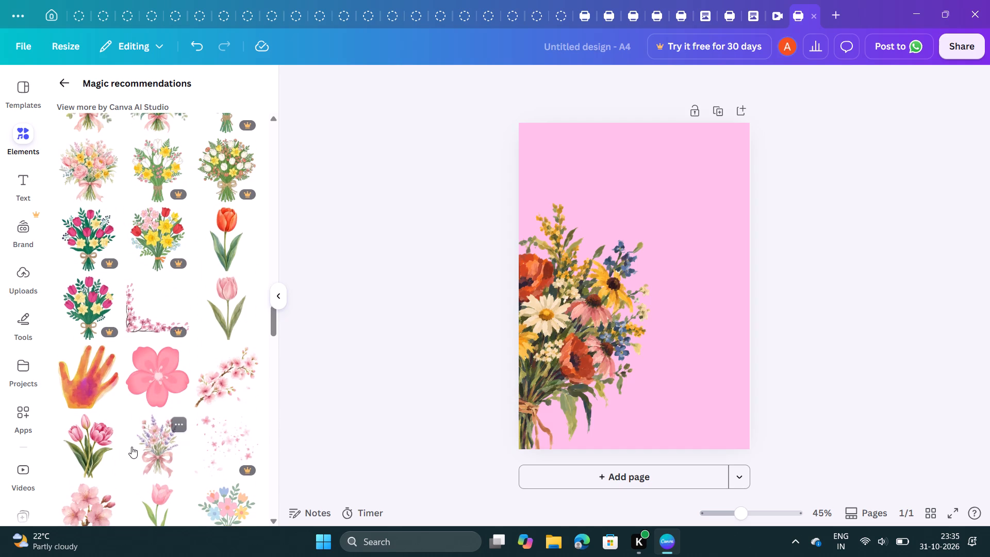
scroll(131, 447, "up", 1)
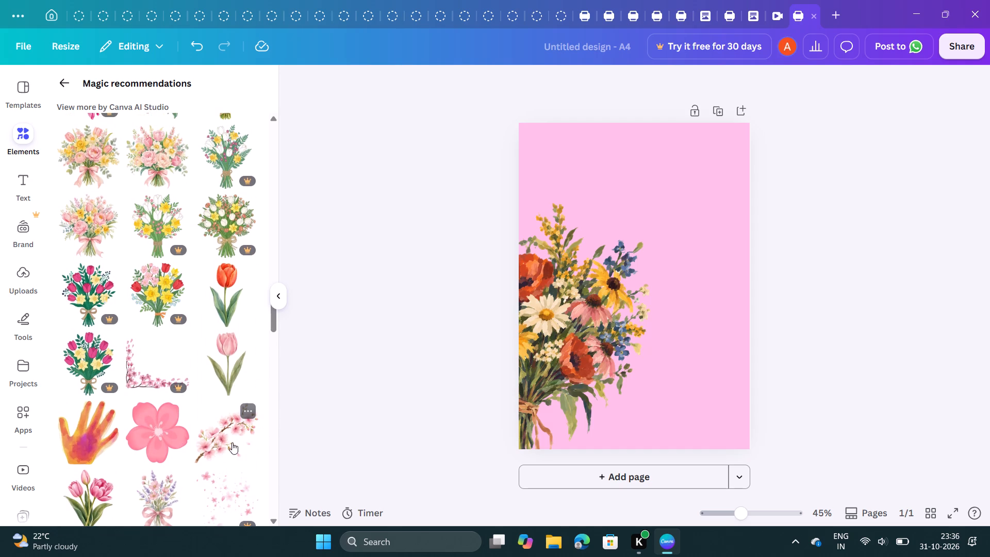
Add the pink cherry blossom branch to the page and show all the recommendations related to it.
left_click(236, 438)
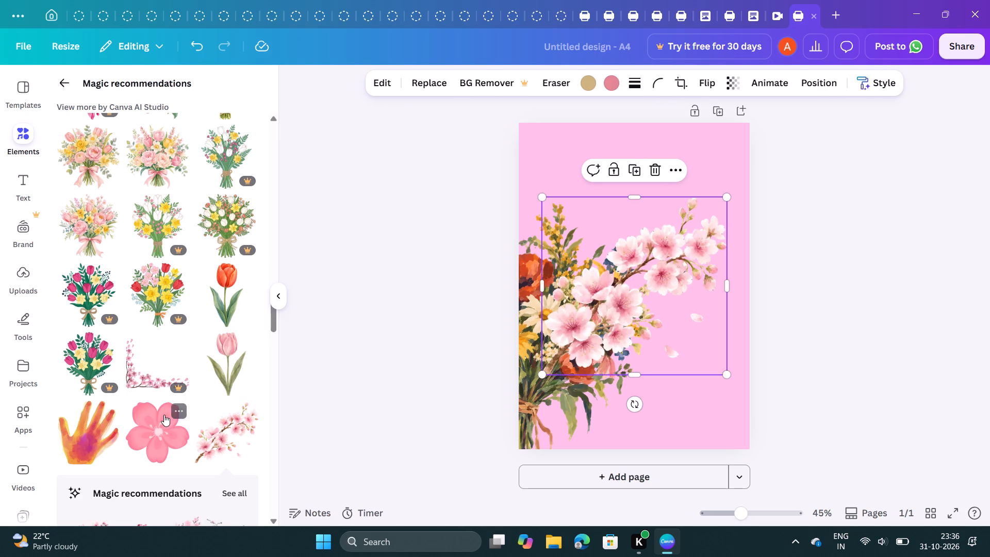
scroll(130, 393, "down", 2)
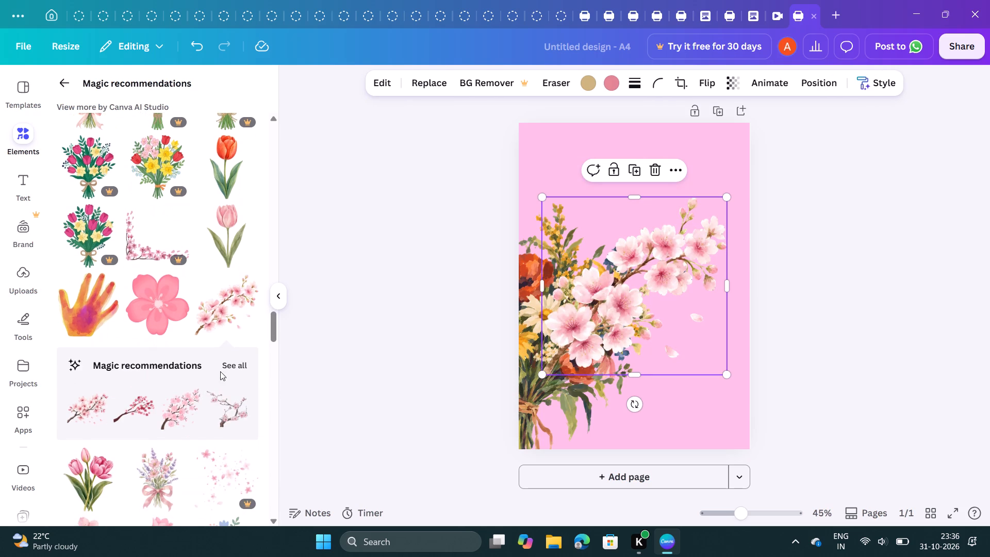
left_click(237, 366)
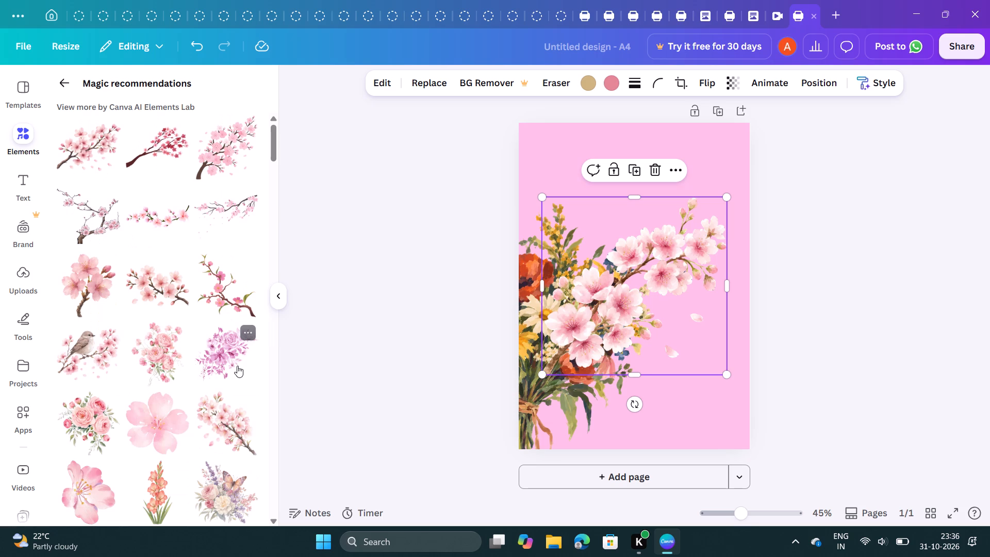
Look through the cherry blossom recommendations for a graphic that suits the empty part of the page.
scroll(210, 376, "down", 1)
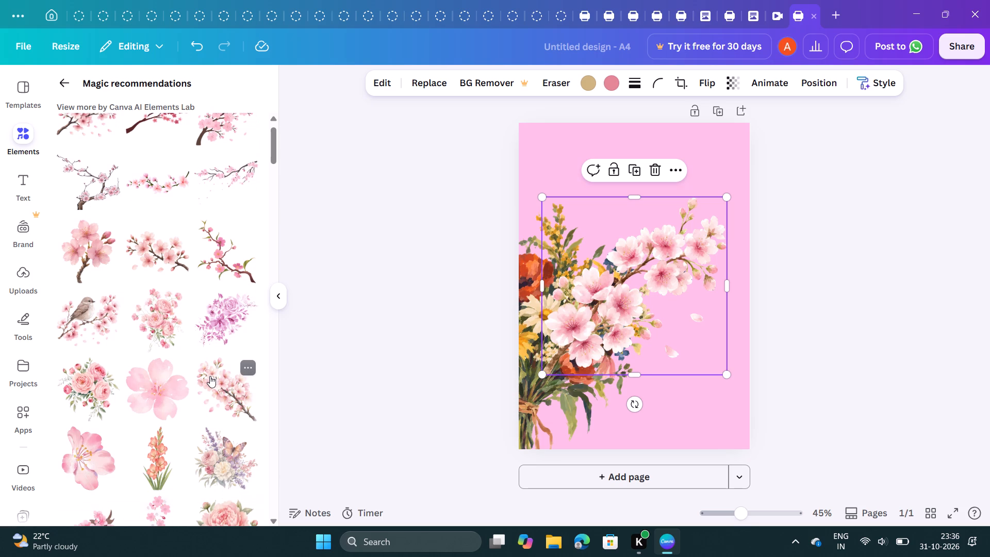
scroll(210, 376, "down", 1)
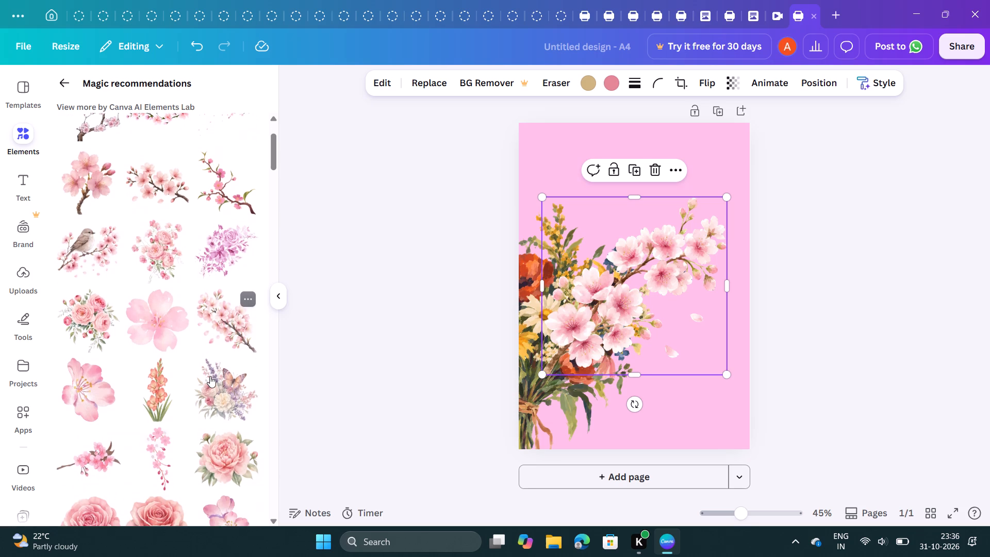
scroll(210, 376, "down", 3)
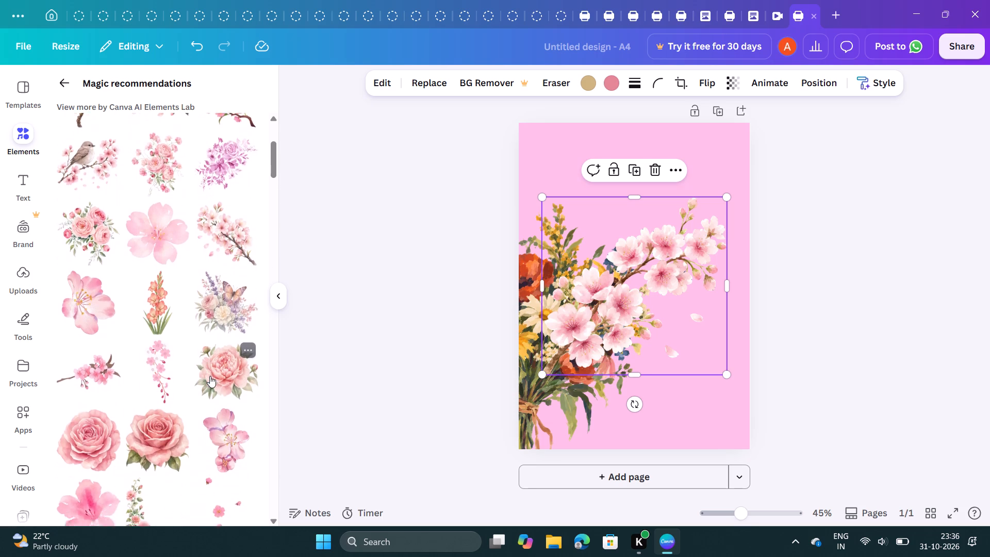
scroll(210, 376, "down", 3)
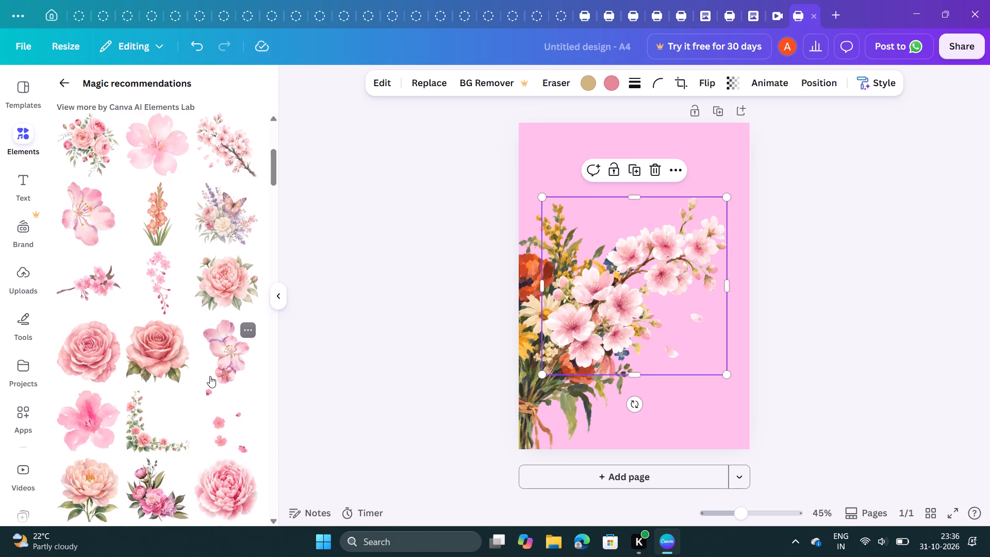
scroll(210, 376, "down", 2)
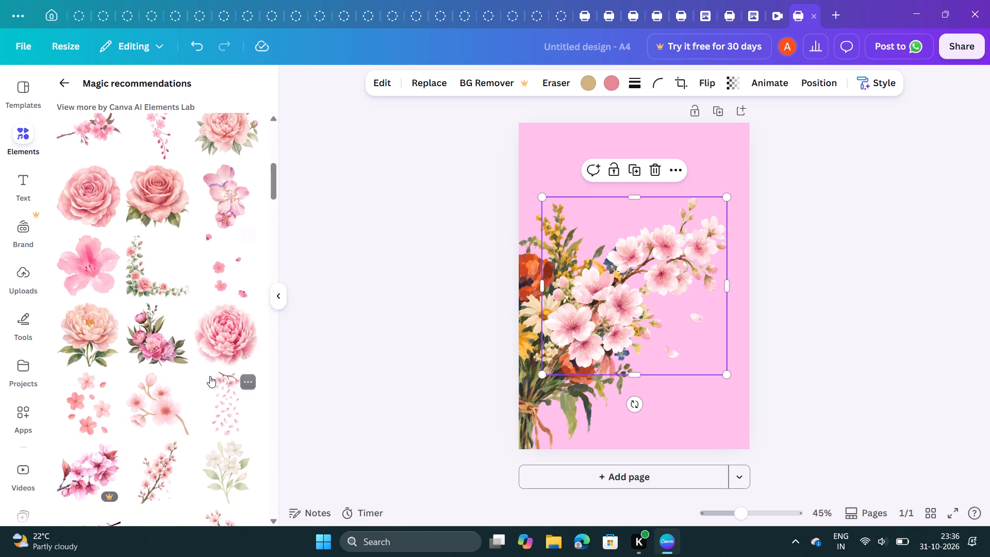
scroll(210, 376, "down", 5)
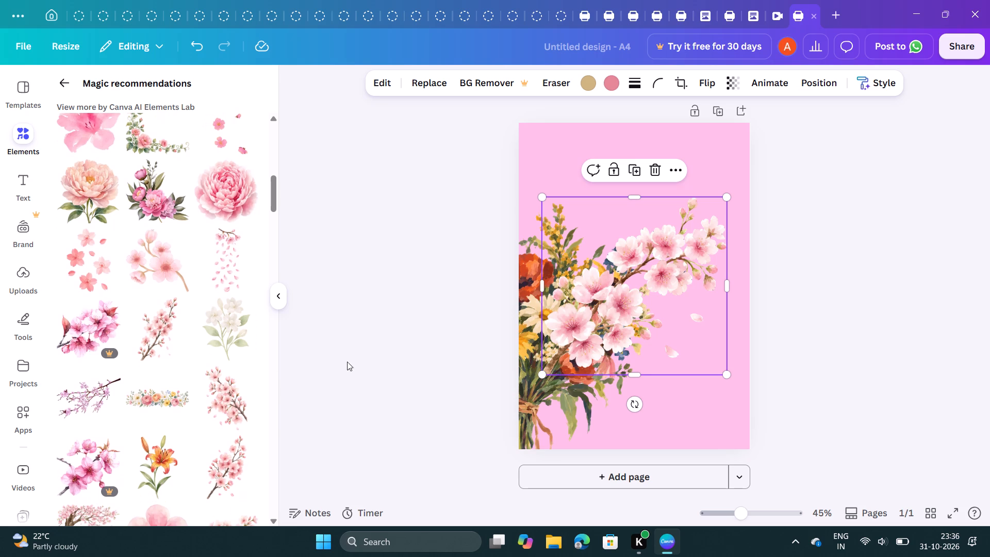
Delete the cherry blossom branch that overlaps the wildflower bouquet.
left_click(652, 292)
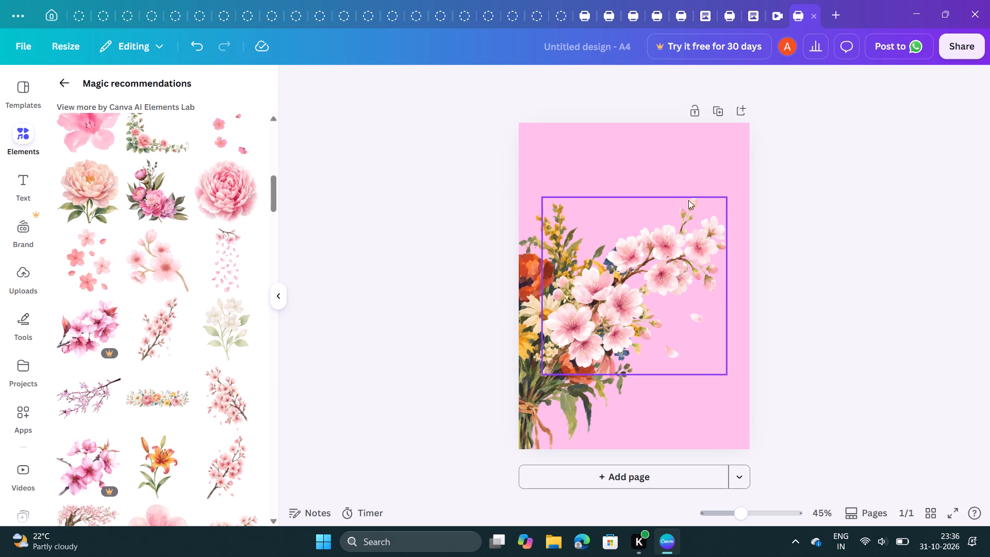
left_click(685, 221)
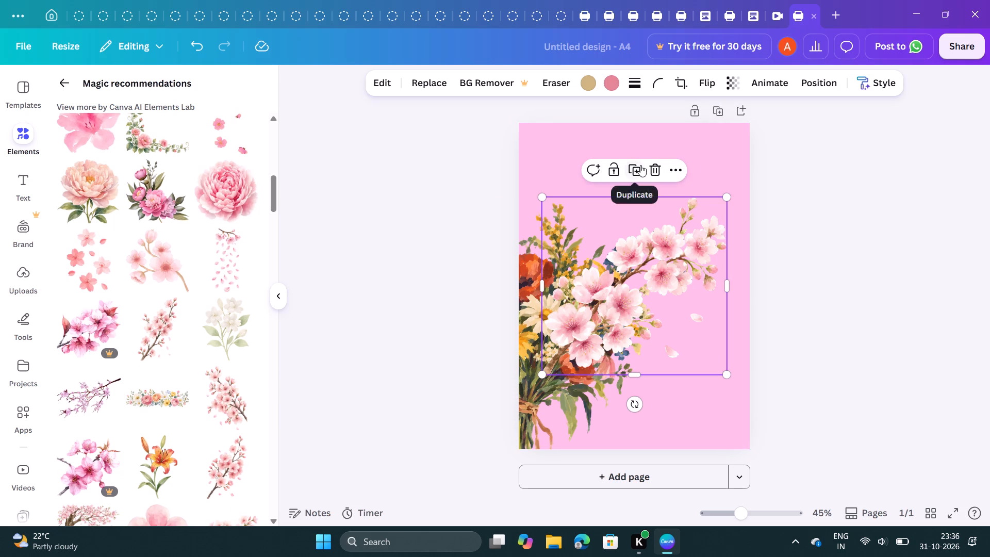
left_click(651, 168)
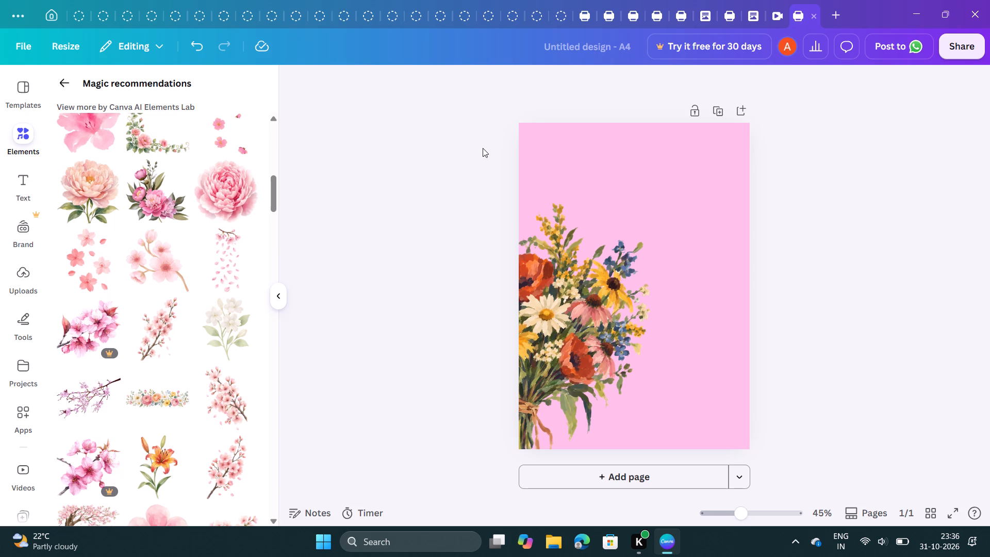
Add the cherry blossom branch with falling petals to the page and move it to the page's upper-right area.
left_click(229, 247)
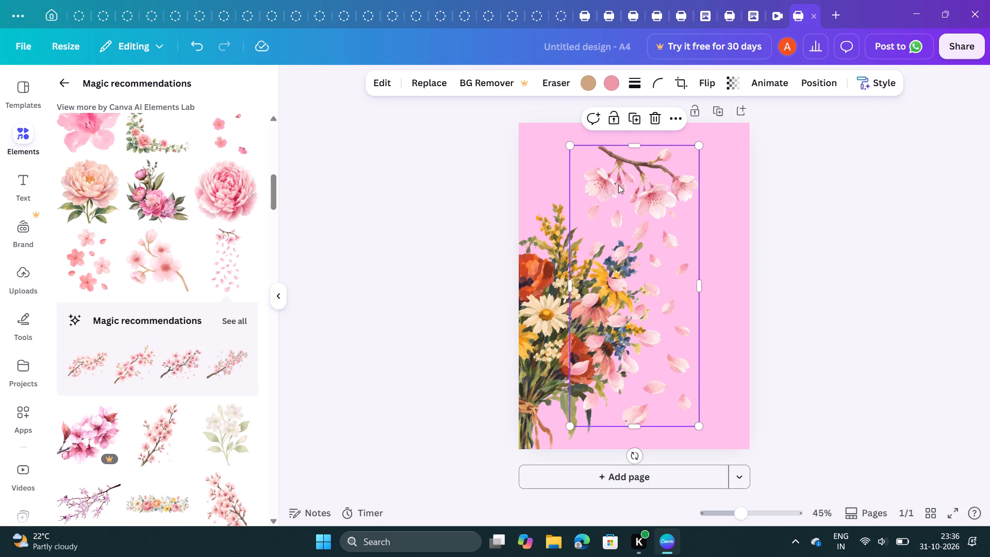
left_click_drag(618, 185, 604, 148)
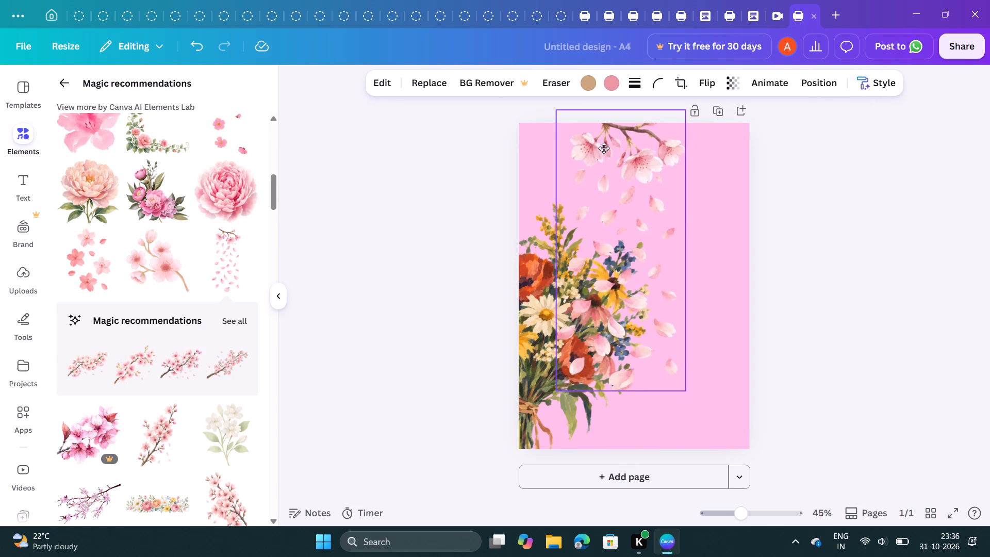
left_click_drag(604, 148, 667, 148)
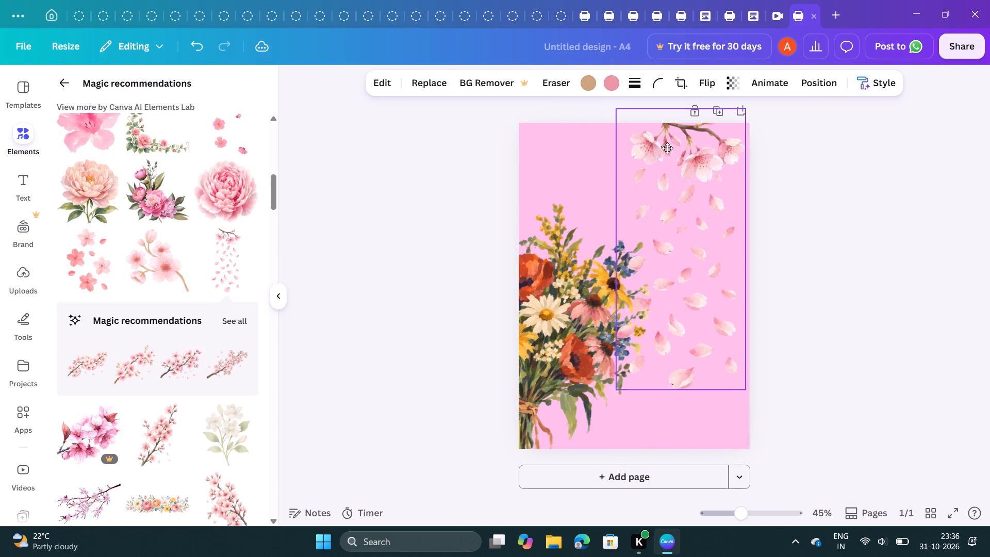
left_click_drag(667, 148, 683, 149)
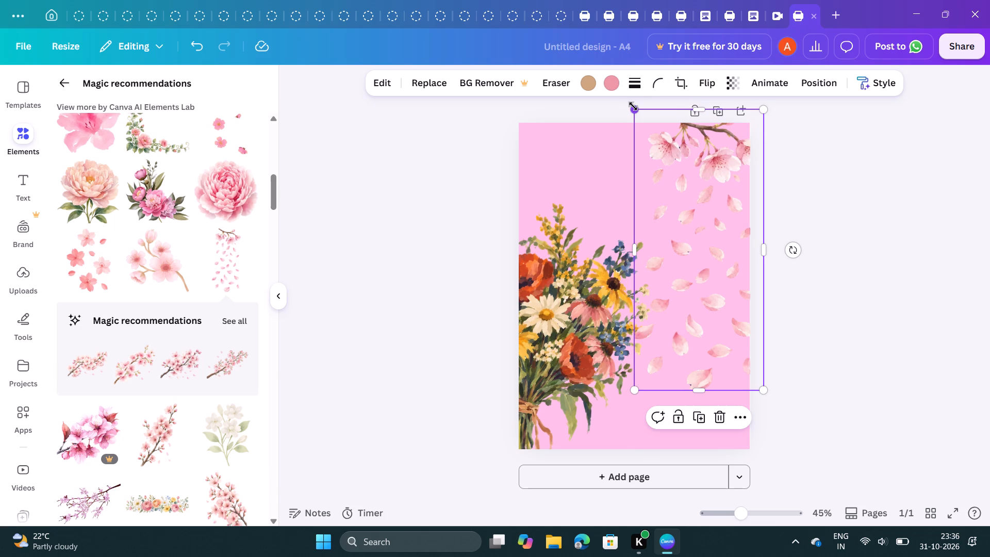
Shrink the falling-petals branch and fit it into the page's upper-right corner, flush with the right edge and slightly past the top edge.
left_click_drag(633, 108, 697, 174)
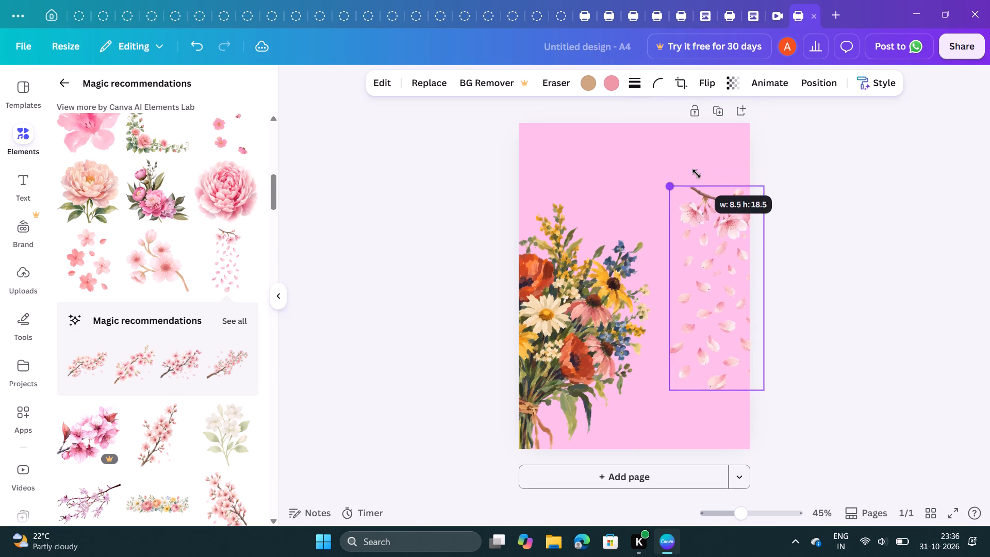
left_click_drag(697, 174, 709, 184)
left_click_drag(705, 223, 706, 219)
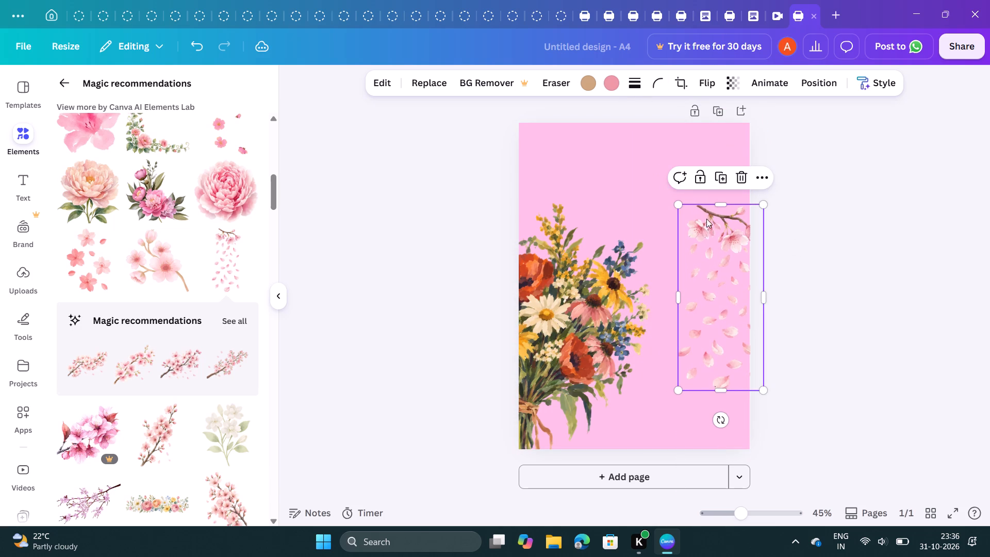
left_click_drag(706, 219, 703, 135)
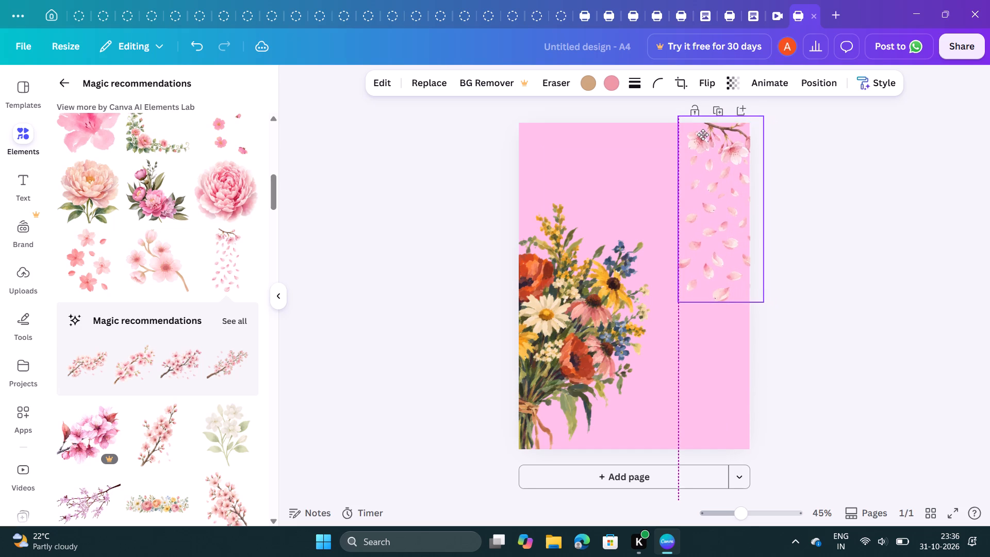
left_click_drag(703, 135, 692, 137)
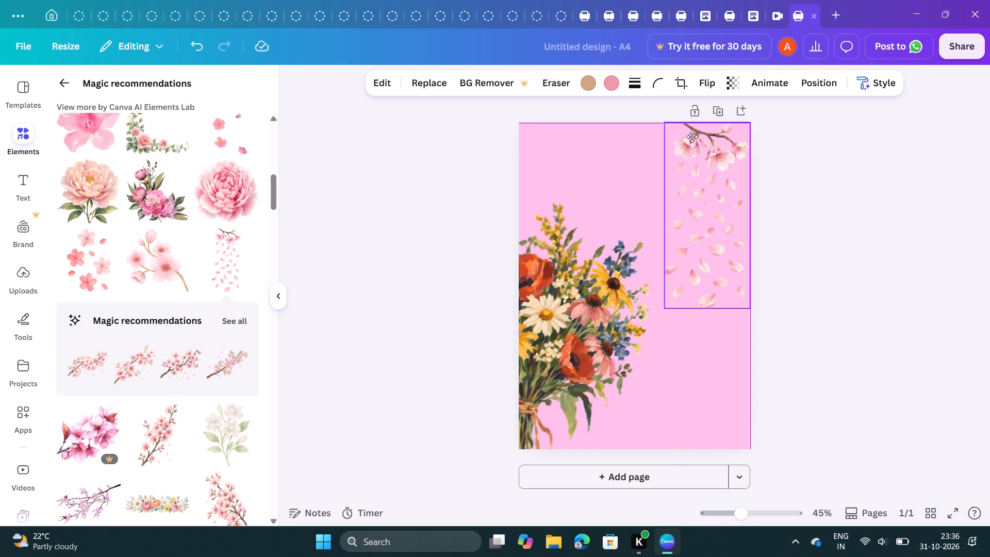
left_click_drag(692, 137, 692, 138)
left_click_drag(692, 138, 696, 130)
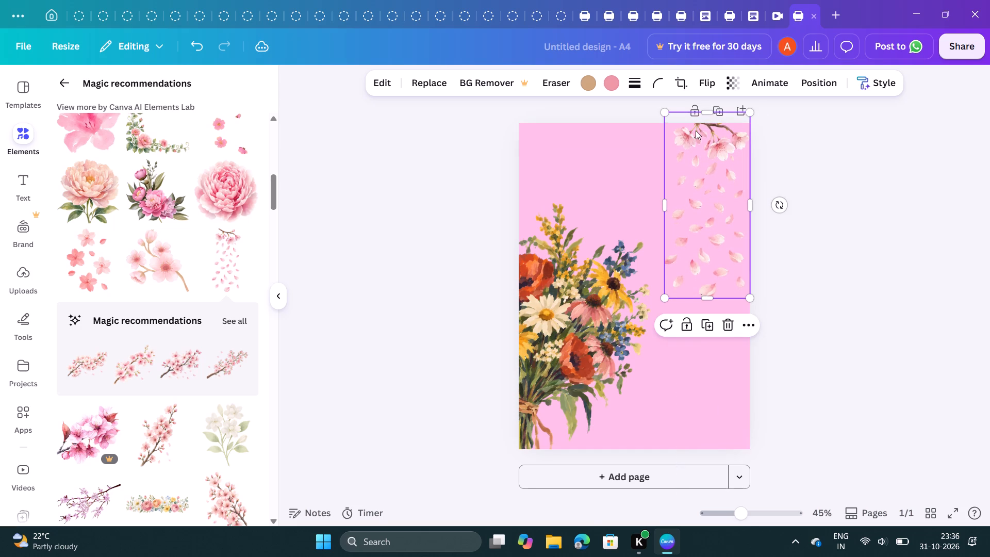
left_click(768, 166)
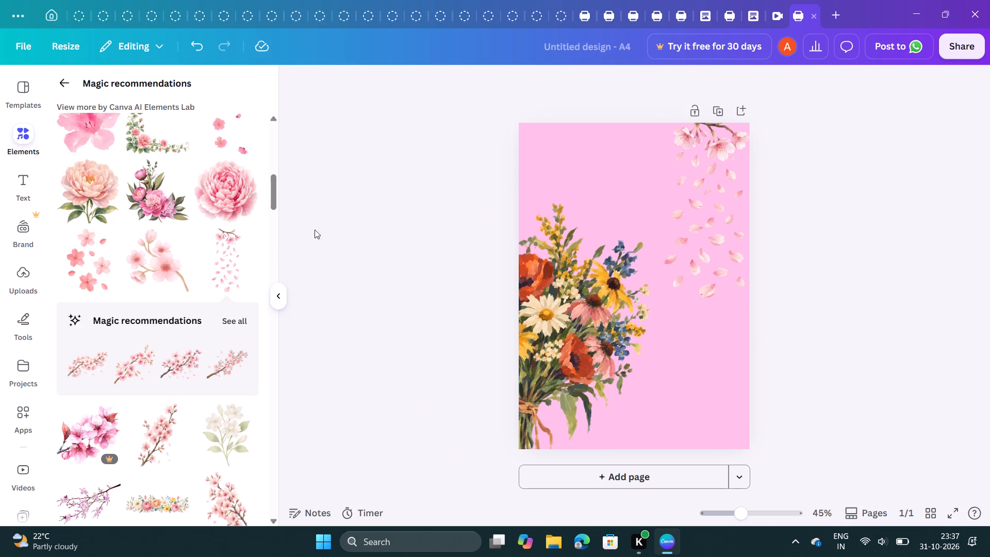
Look through the rest of the cherry blossom recommendations for another graphic to add to the design.
scroll(177, 225, "down", 2)
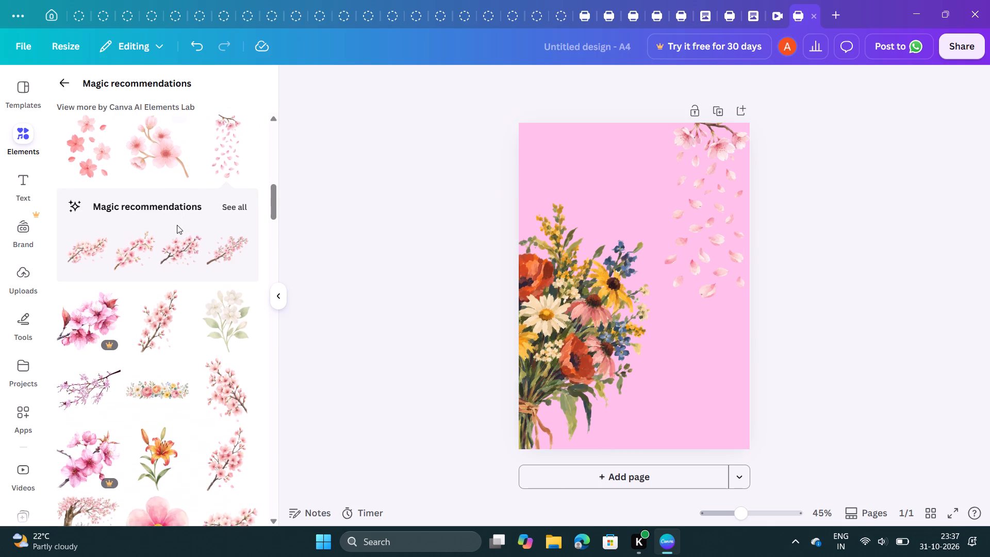
scroll(177, 225, "down", 4)
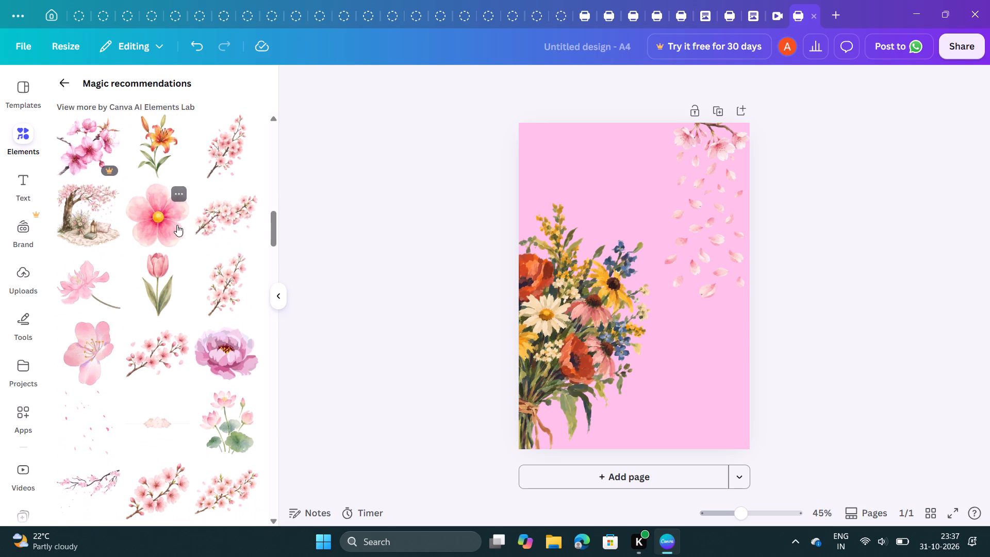
scroll(177, 225, "down", 3)
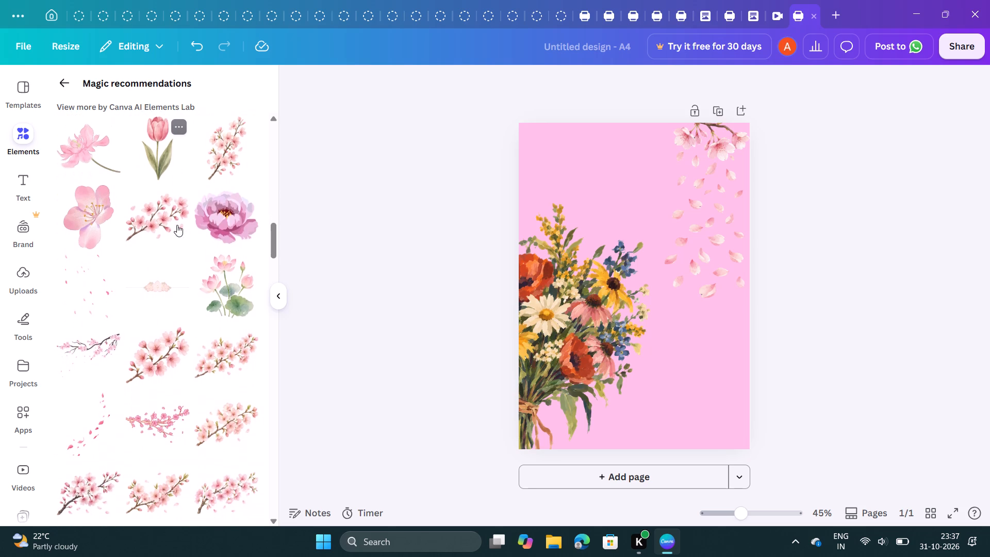
scroll(177, 225, "down", 3)
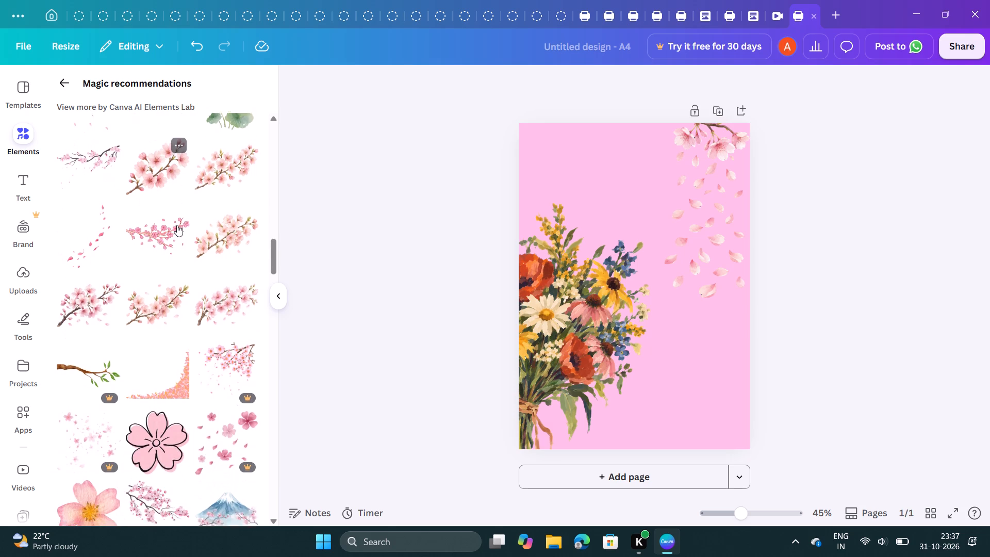
scroll(177, 225, "down", 4)
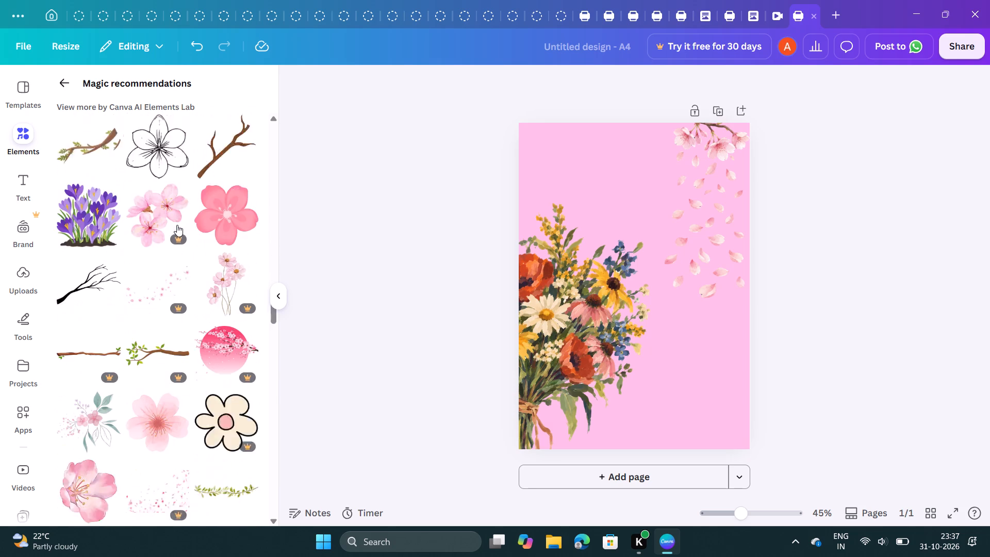
scroll(177, 225, "down", 2)
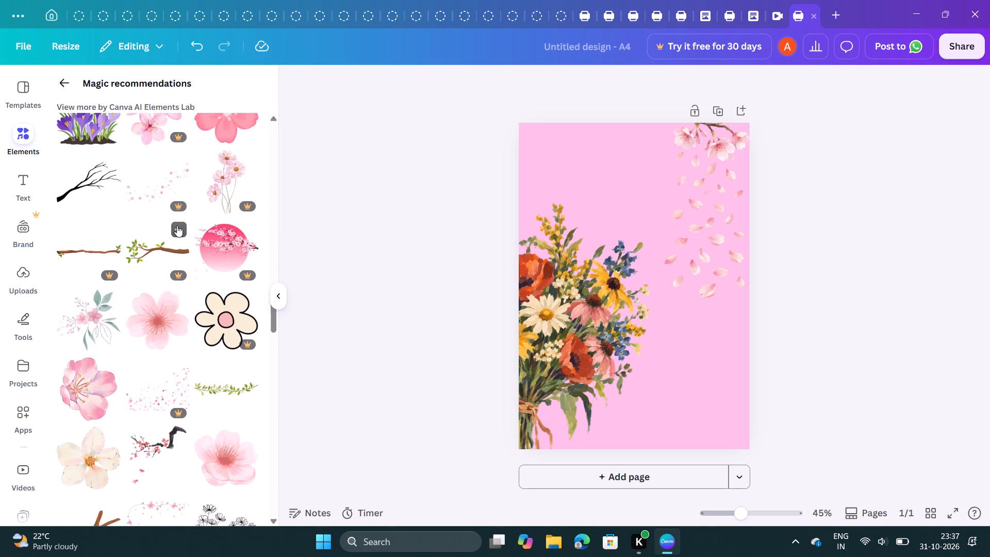
scroll(177, 225, "down", 1)
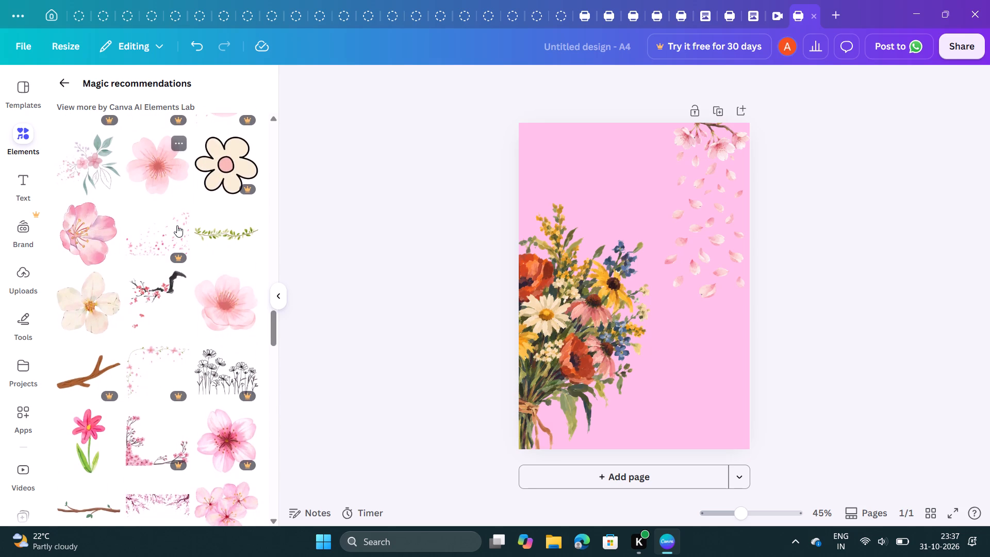
scroll(177, 225, "up", 1)
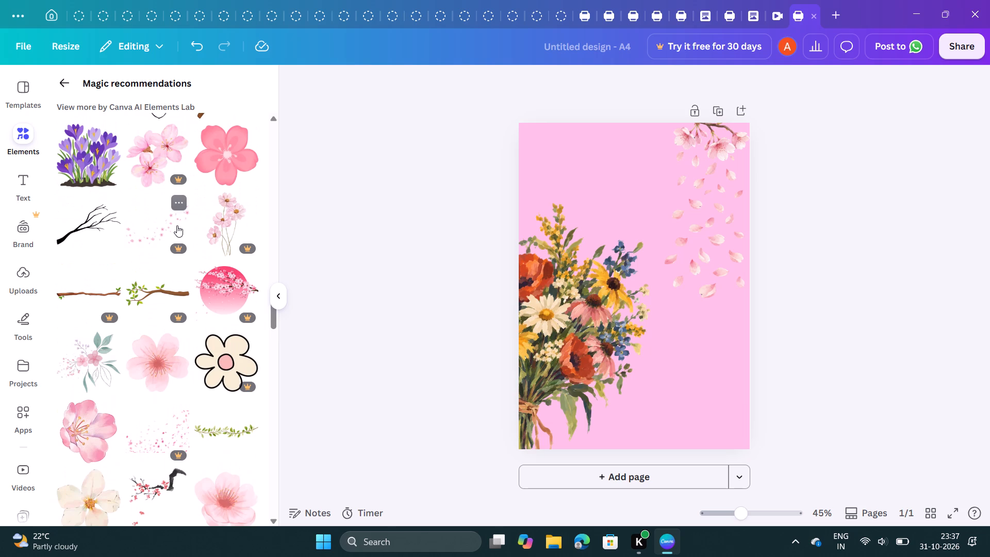
scroll(177, 225, "down", 2)
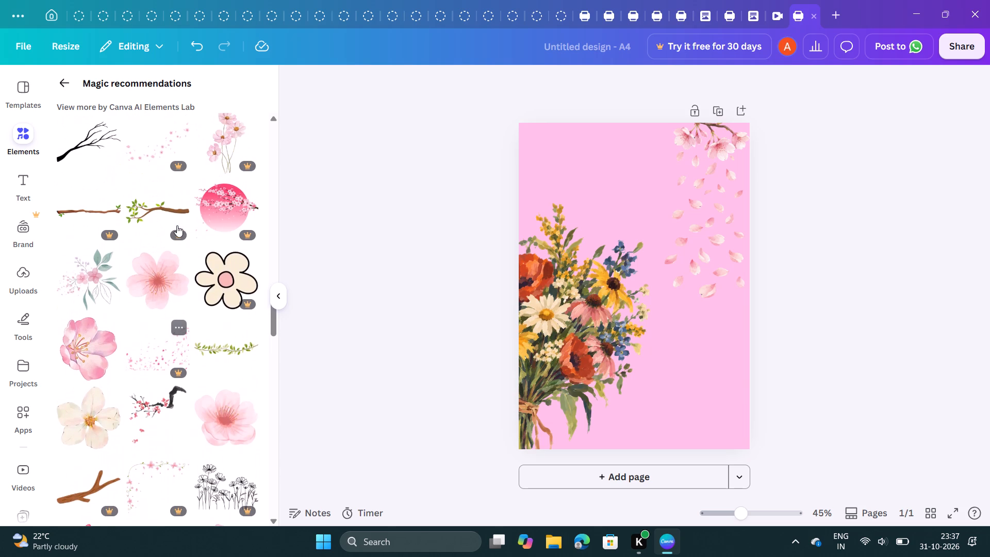
scroll(177, 225, "down", 1)
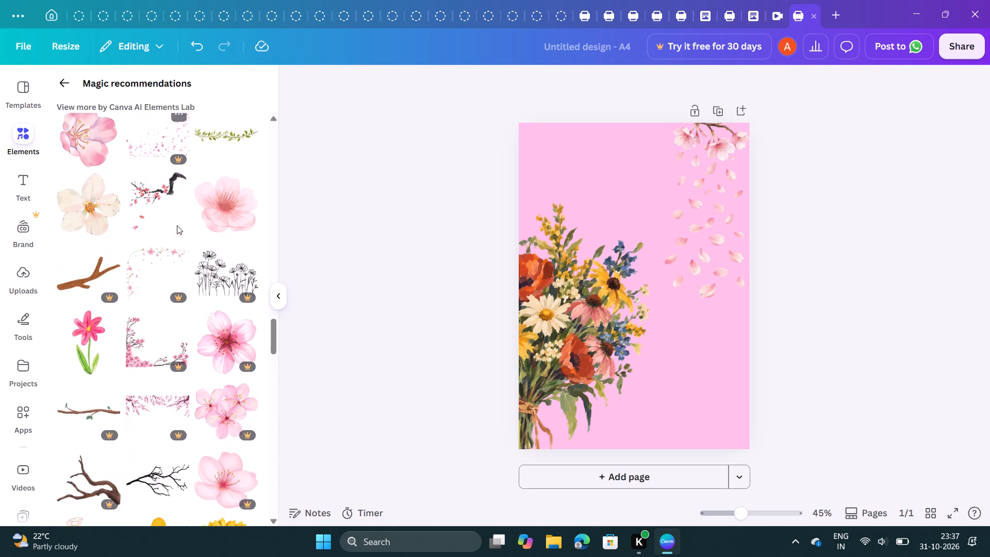
scroll(177, 225, "down", 2)
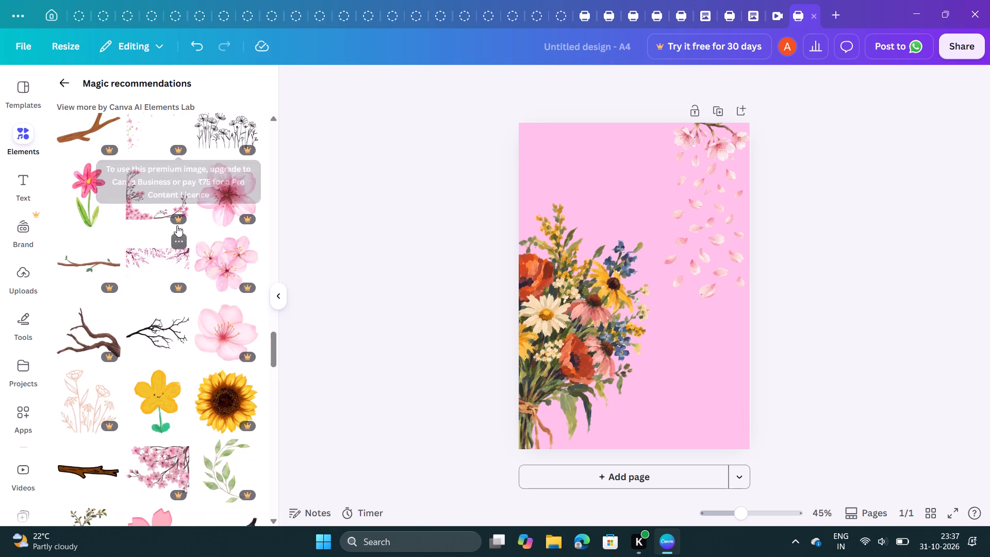
scroll(177, 225, "down", 4)
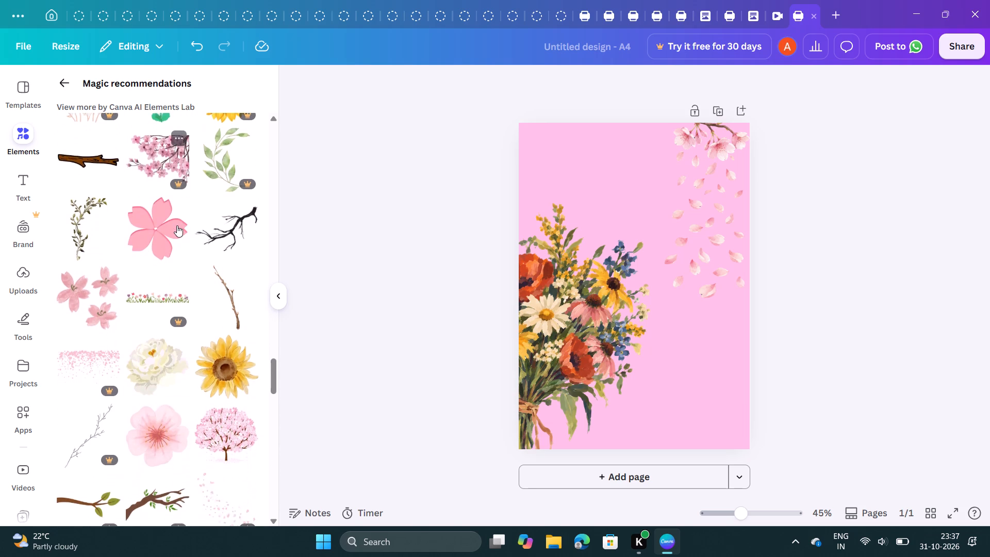
scroll(177, 225, "down", 4)
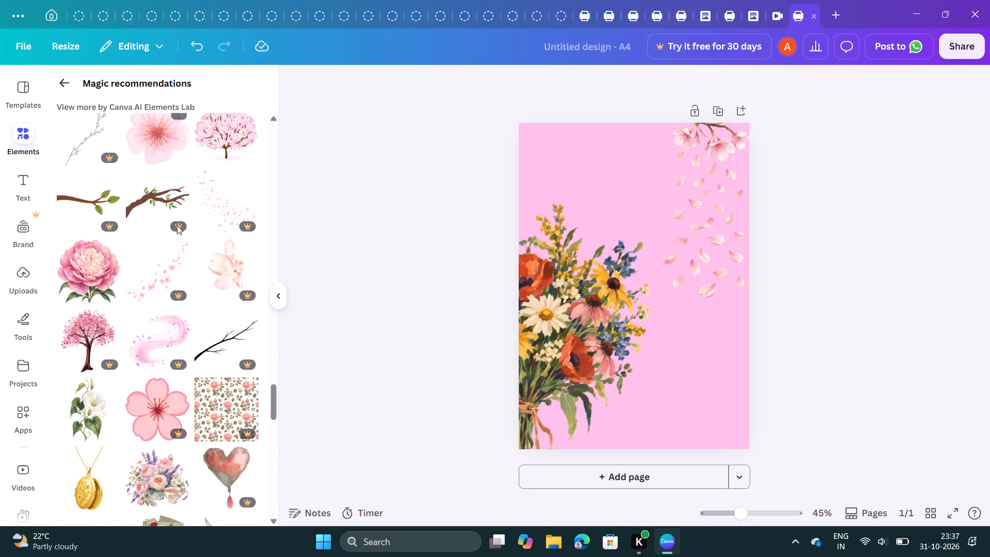
scroll(177, 225, "down", 3)
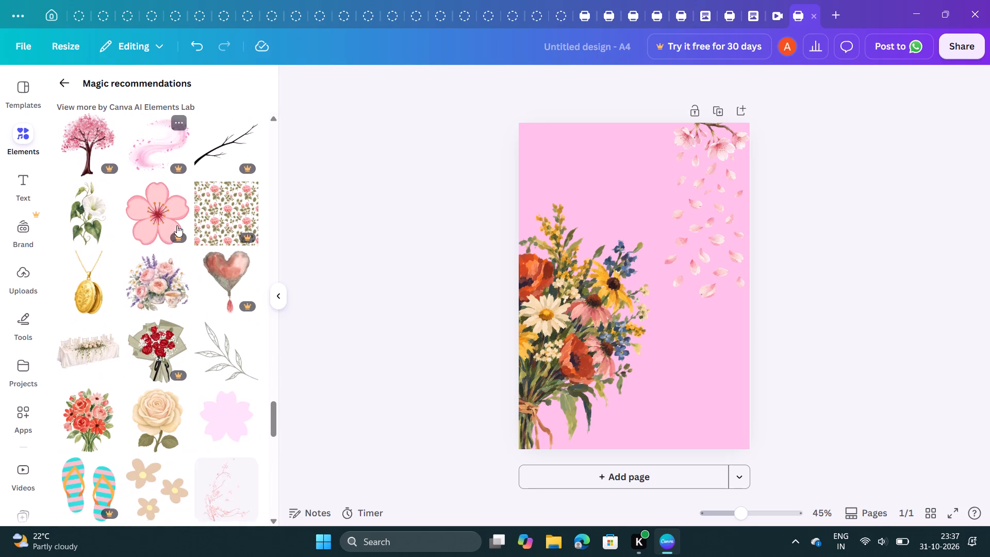
scroll(177, 225, "down", 3)
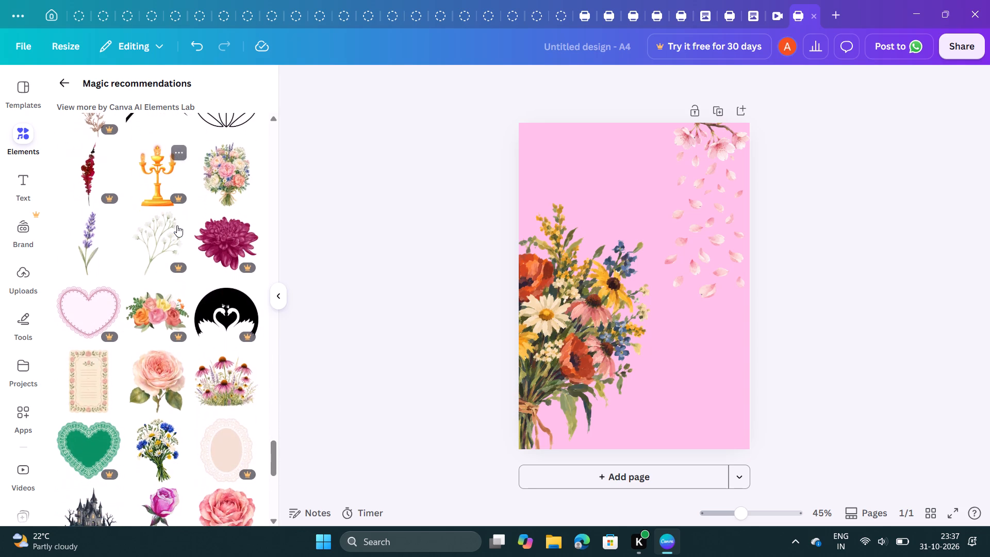
scroll(177, 225, "down", 2)
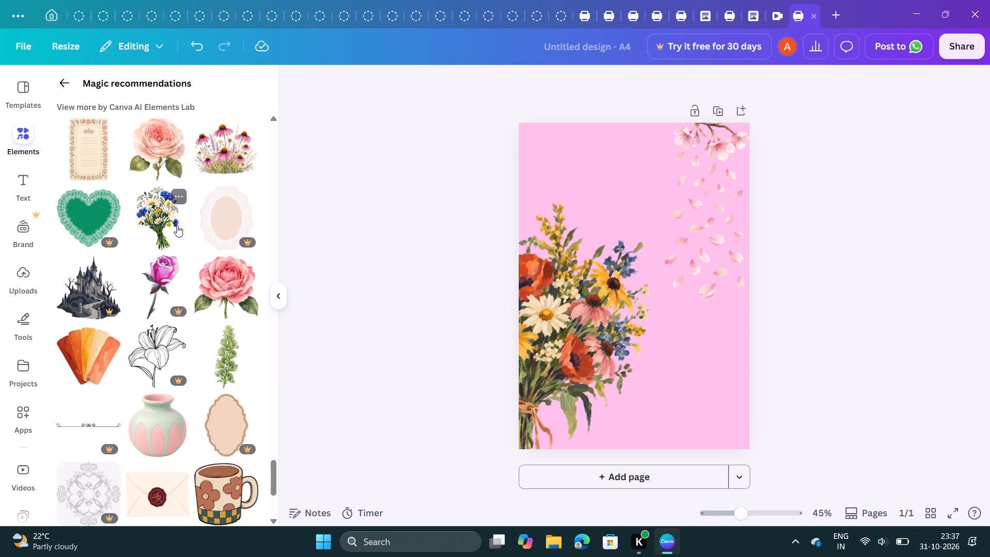
scroll(177, 225, "down", 4)
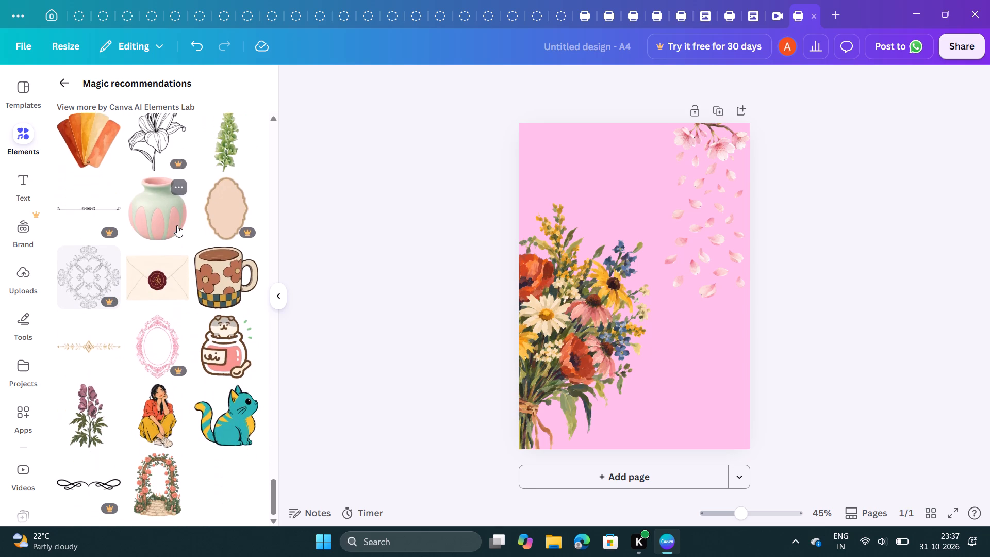
scroll(177, 225, "down", 2)
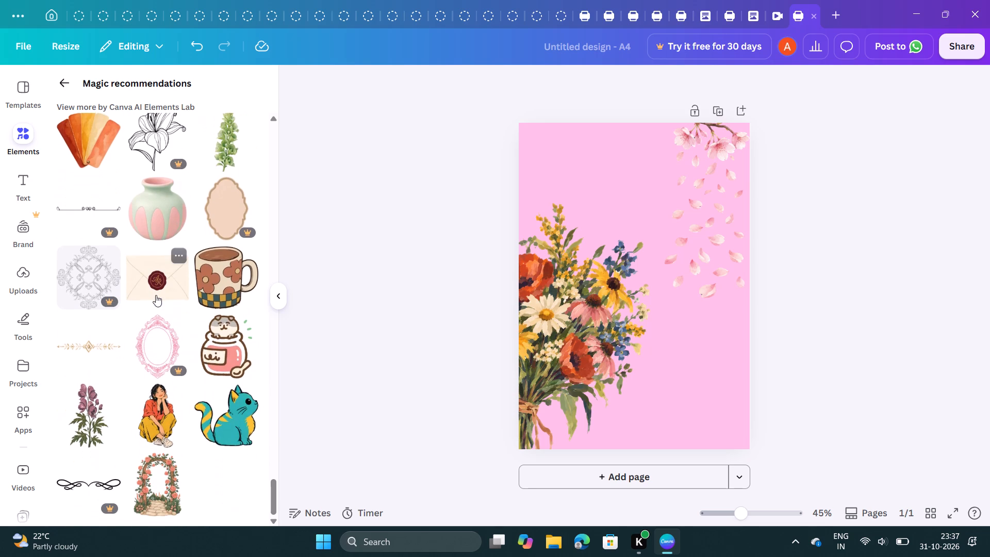
scroll(156, 295, "down", 1)
scroll(156, 295, "up", 1)
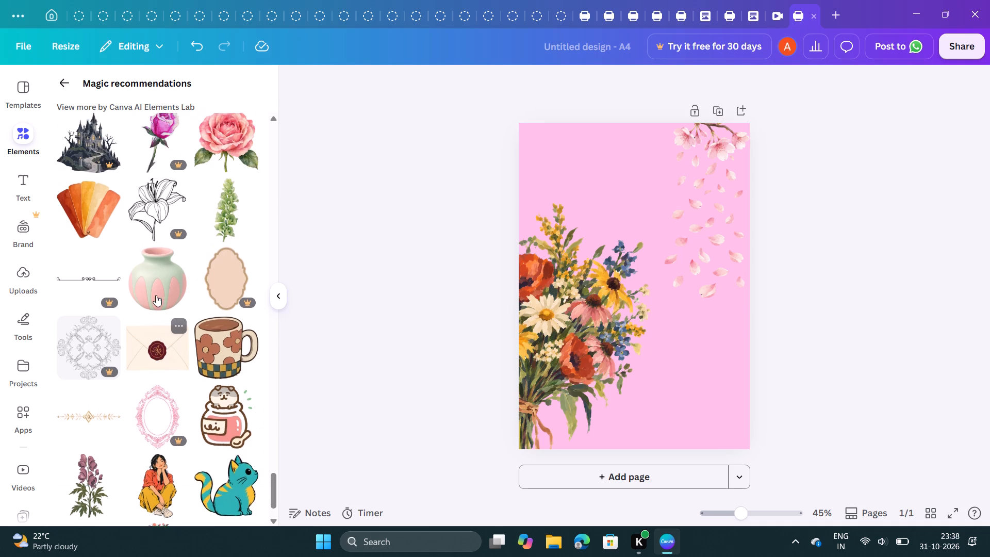
scroll(156, 295, "up", 3)
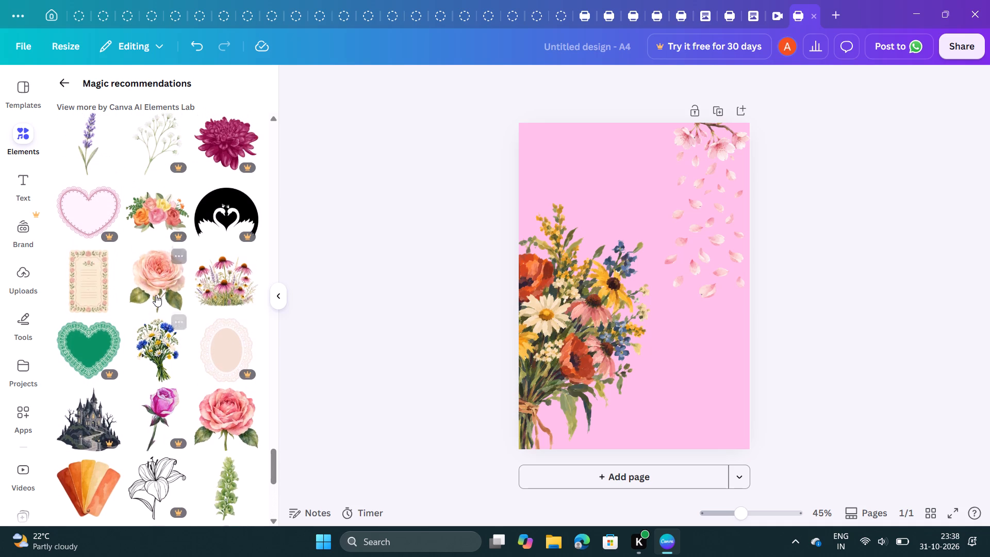
scroll(156, 295, "up", 1)
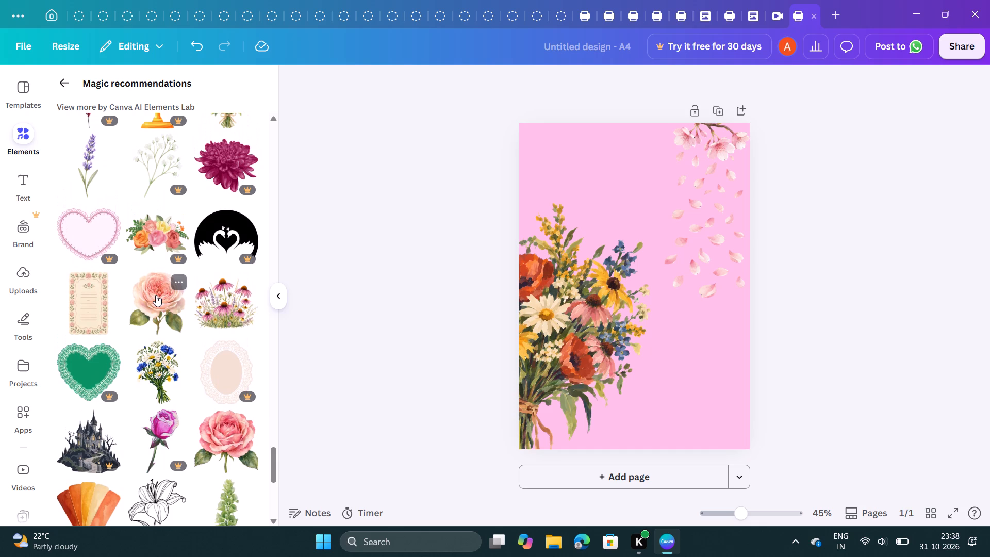
Add the cream stationery card with the pink rose border and ruled lines to the page.
left_click(91, 297)
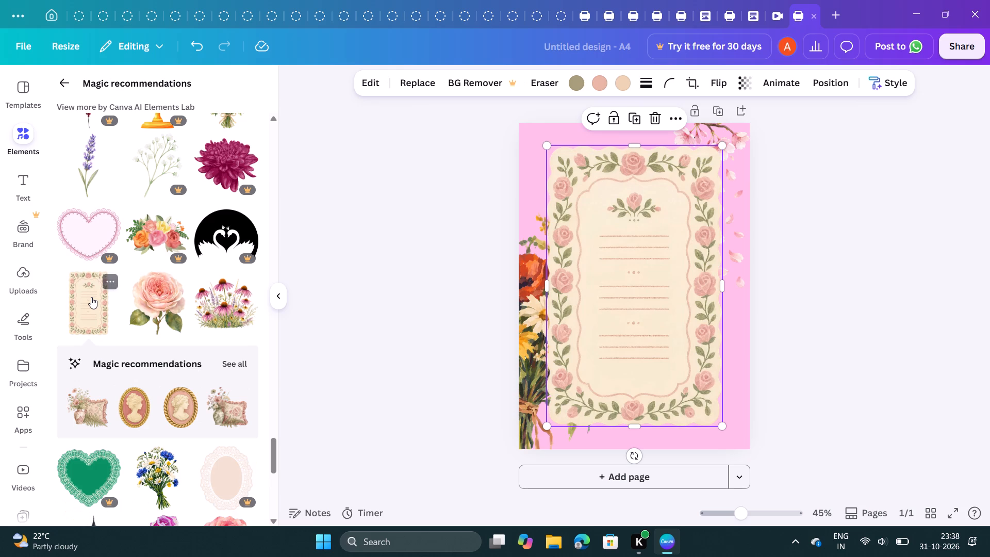
scroll(169, 197, "up", 2)
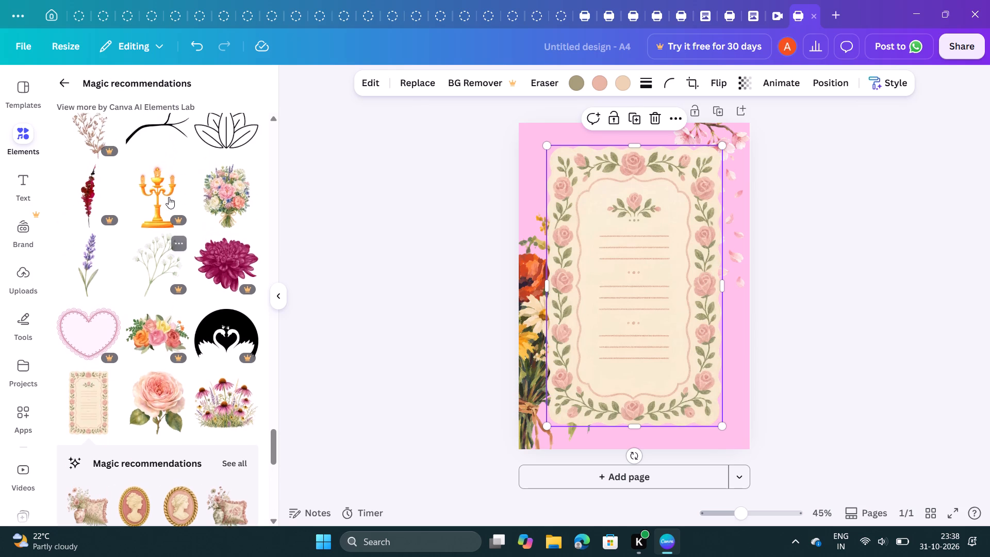
Look back through the cherry blossom recommendations for a different graphic to use in the design.
scroll(169, 197, "up", 3)
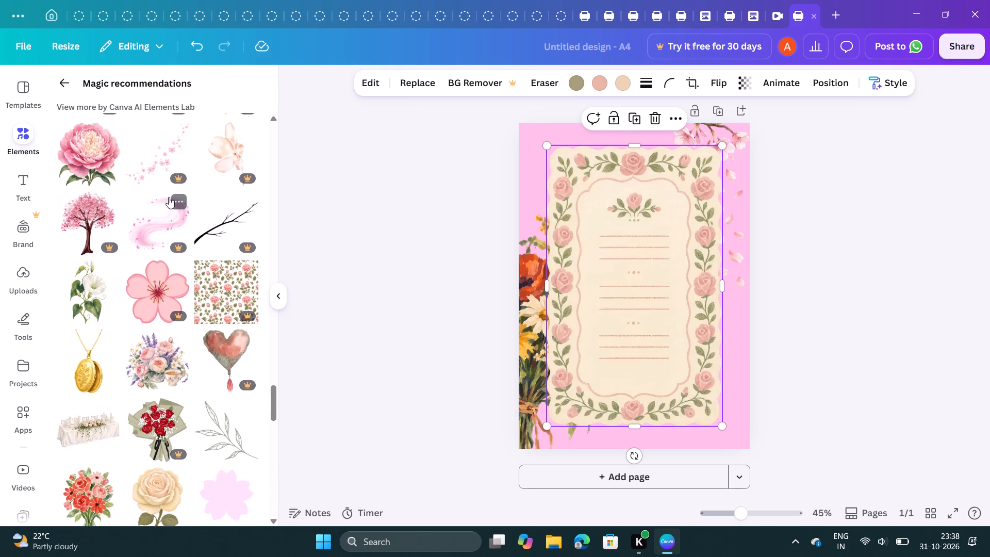
scroll(169, 197, "up", 4)
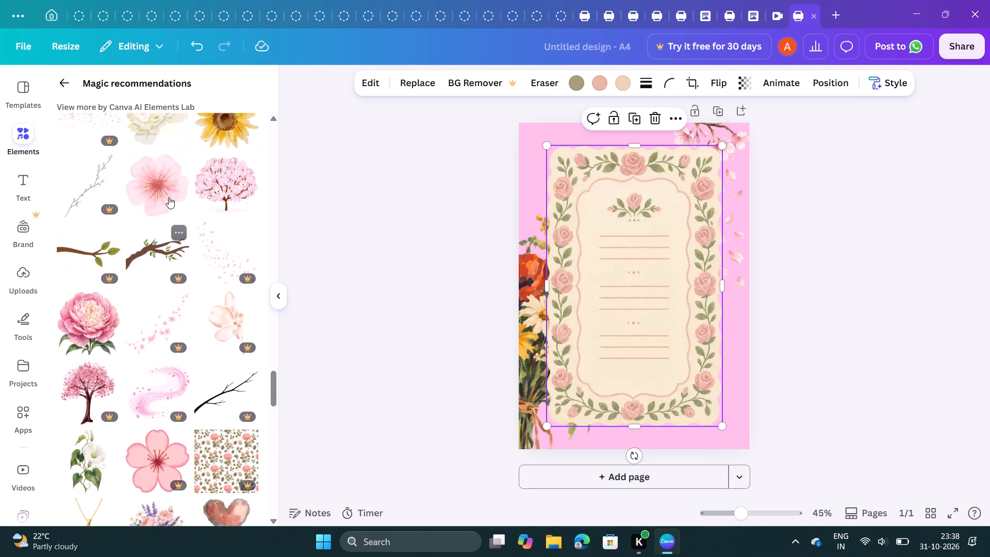
scroll(169, 197, "up", 3)
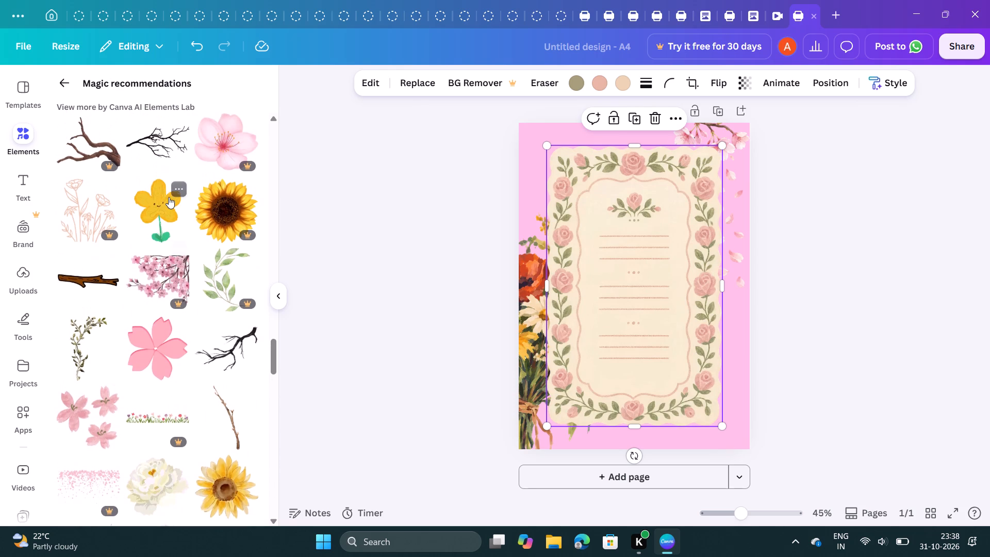
scroll(169, 197, "up", 4)
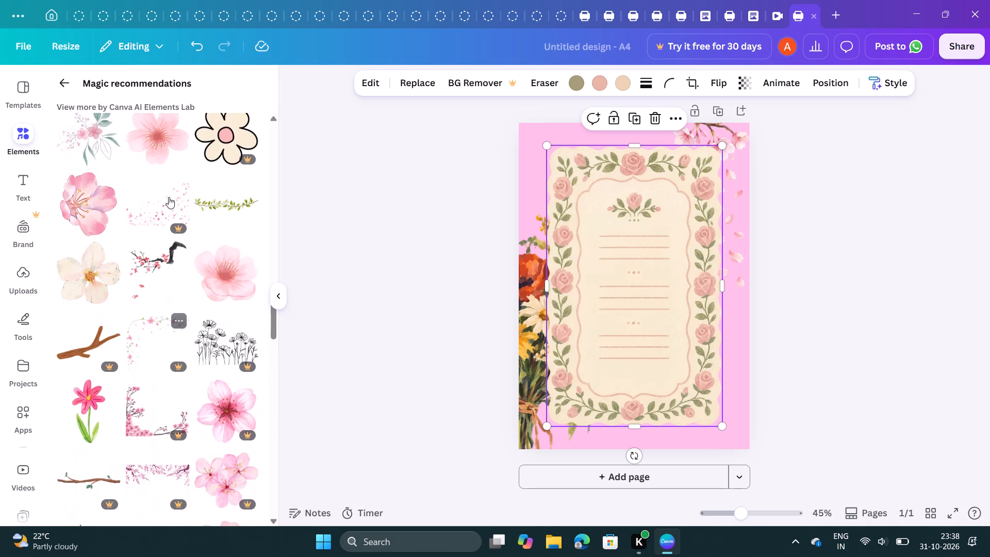
scroll(169, 197, "up", 4)
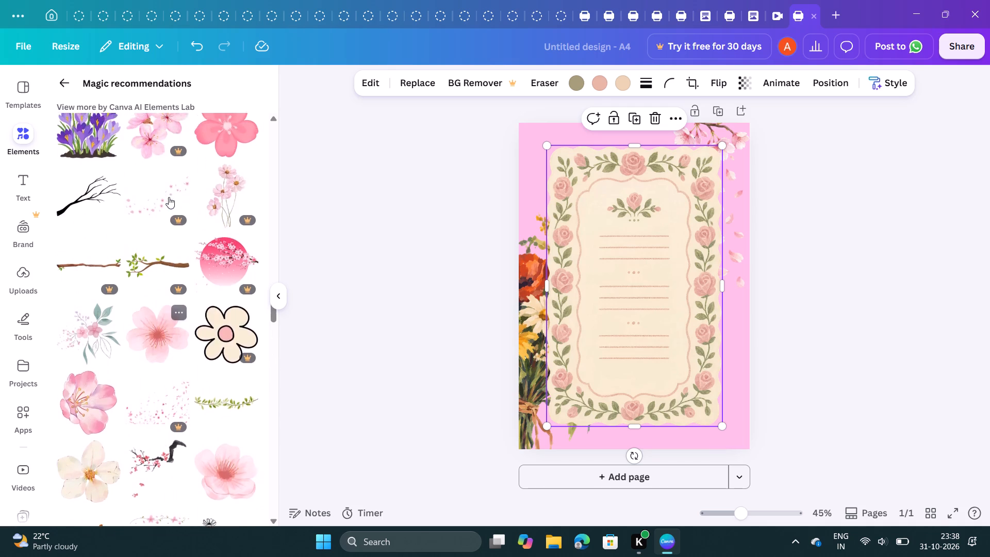
scroll(169, 197, "up", 3)
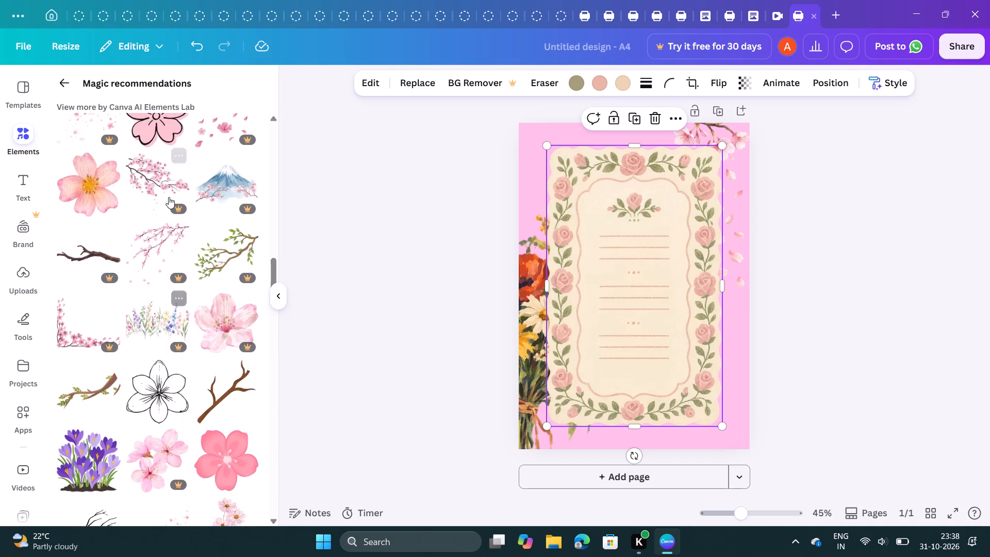
scroll(169, 197, "up", 3)
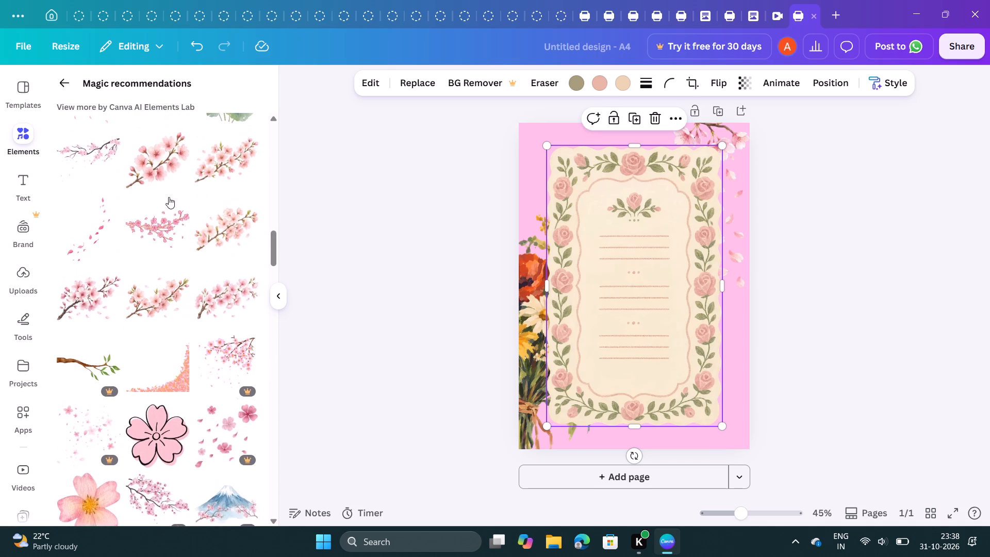
scroll(169, 197, "up", 2)
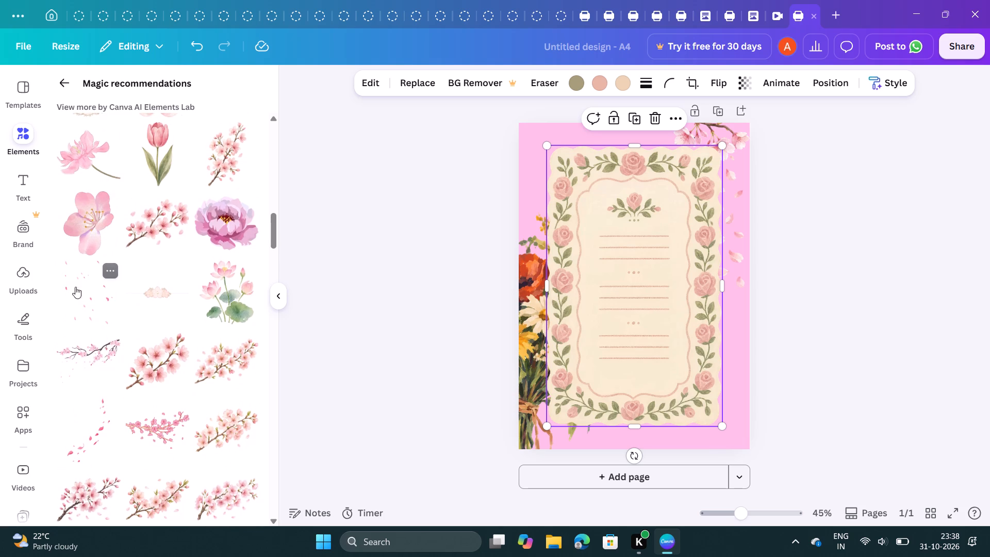
Delete the cream rose-bordered stationery card from the page.
left_click(654, 116)
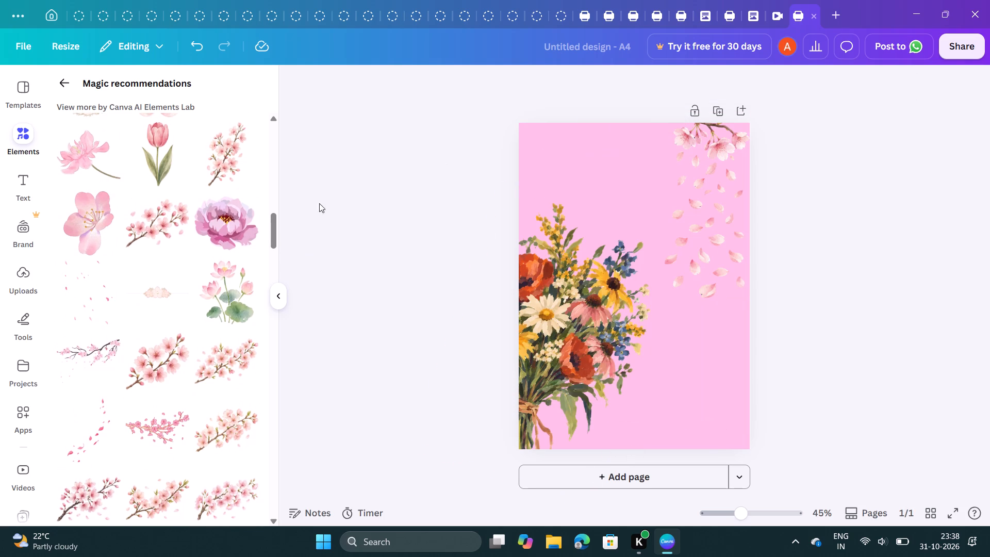
Add the scattered pink petals graphic to the page and move it to the page's upper-left area, extending past the top and left edges.
left_click(80, 288)
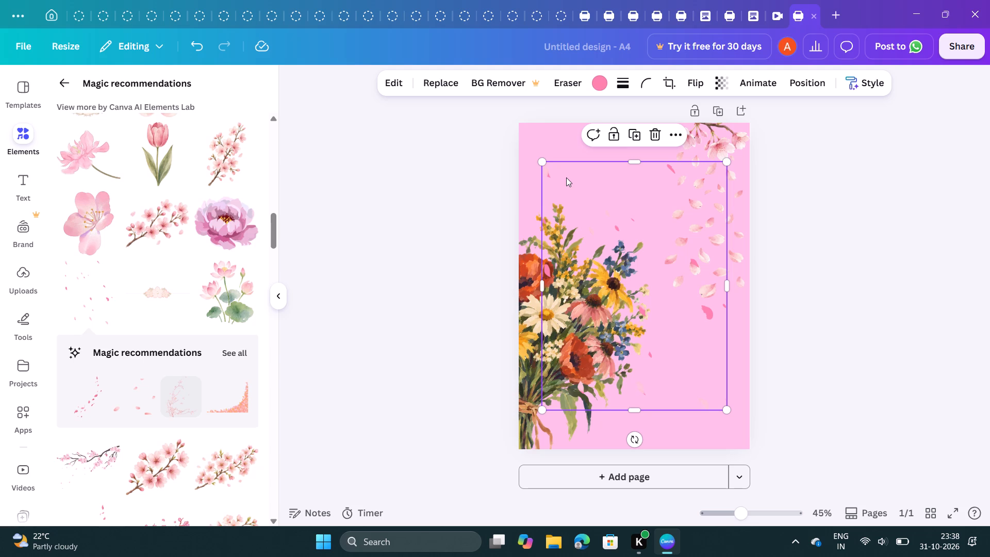
left_click_drag(573, 169, 554, 128)
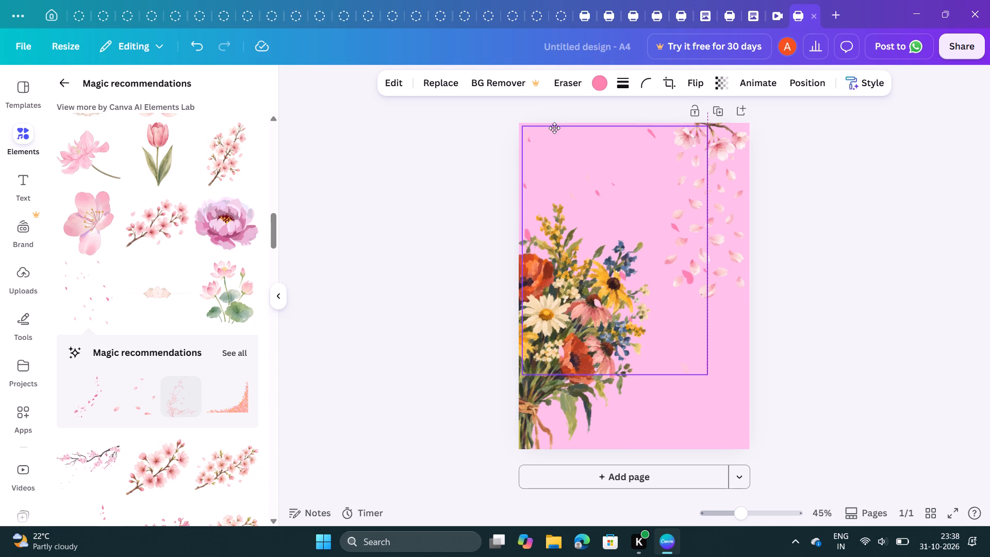
left_click_drag(554, 128, 548, 125)
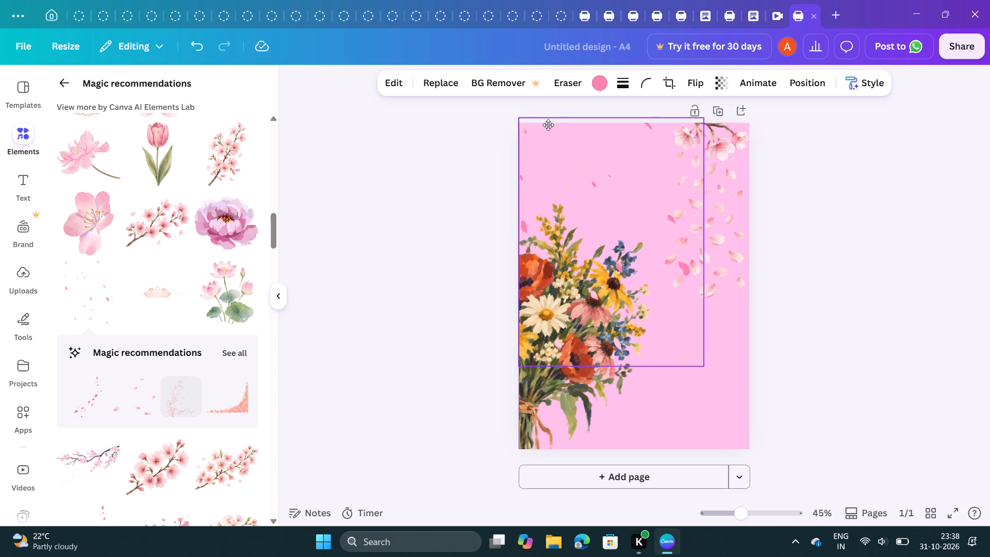
left_click_drag(548, 125, 548, 119)
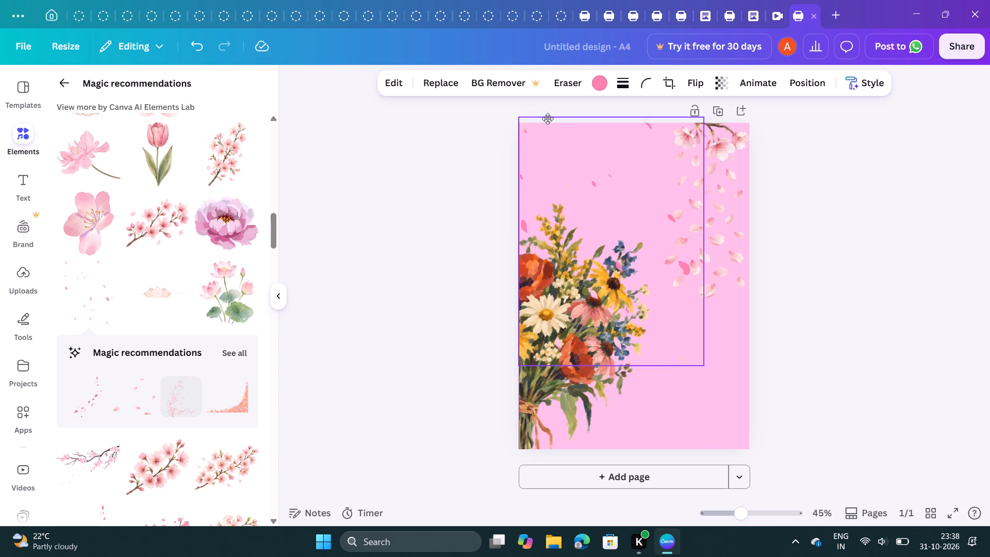
left_click_drag(548, 119, 540, 62)
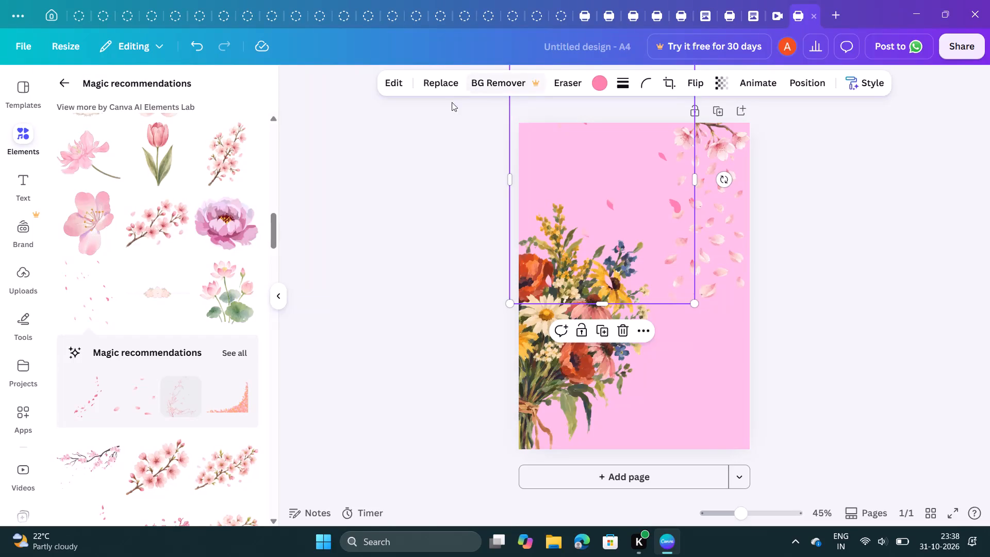
left_click(438, 121)
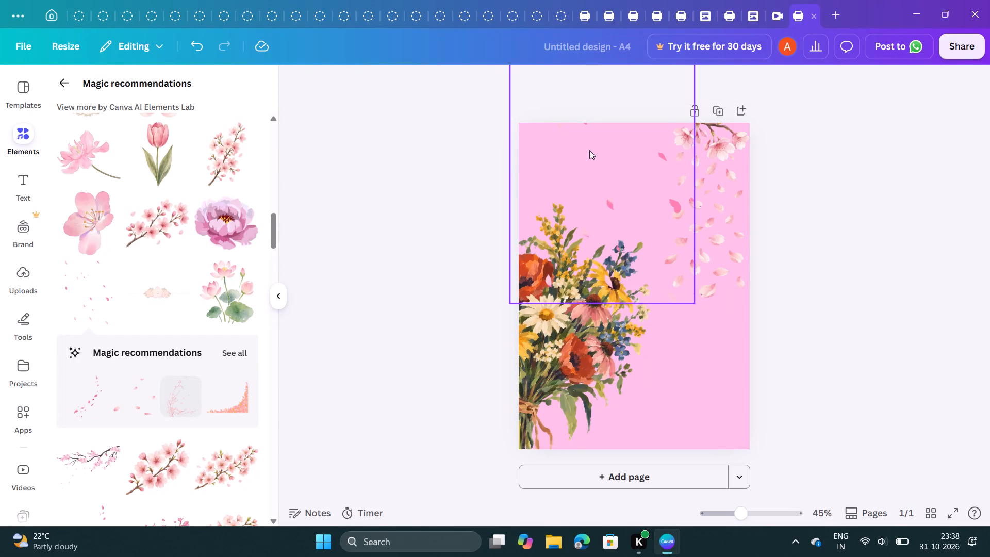
left_click_drag(599, 156, 563, 134)
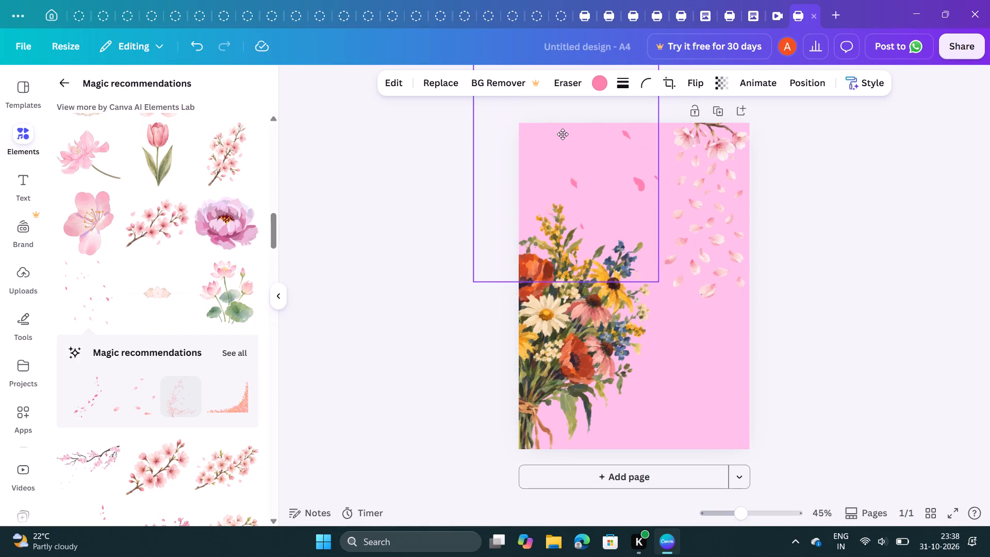
left_click_drag(563, 134, 574, 128)
left_click(423, 163)
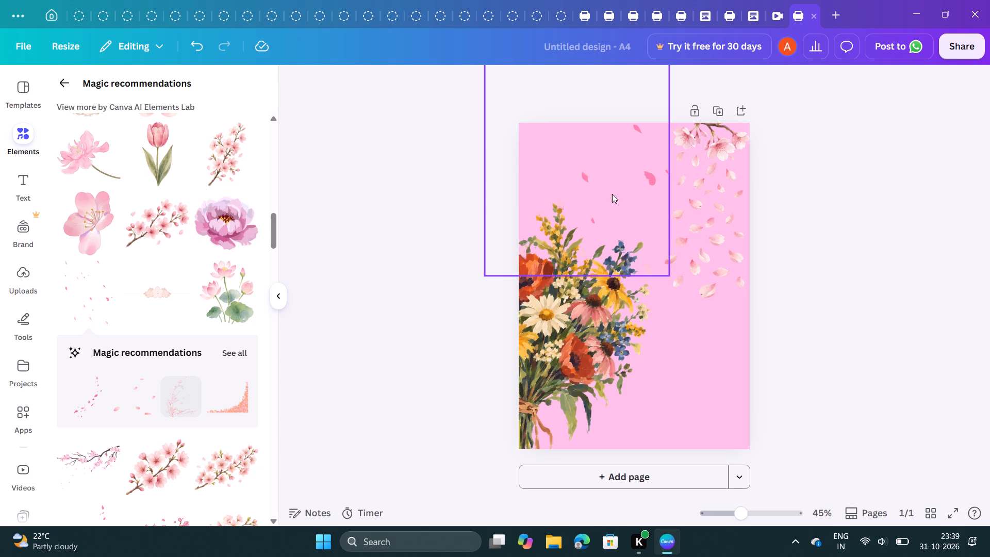
Delete the cherry blossom branch with falling petals from the page's upper-right corner.
left_click(704, 195)
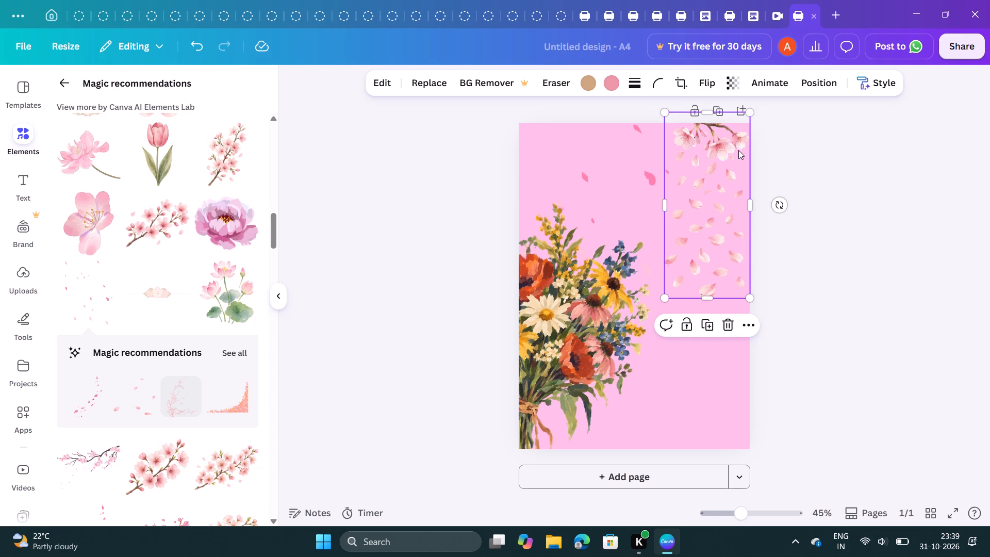
left_click(728, 326)
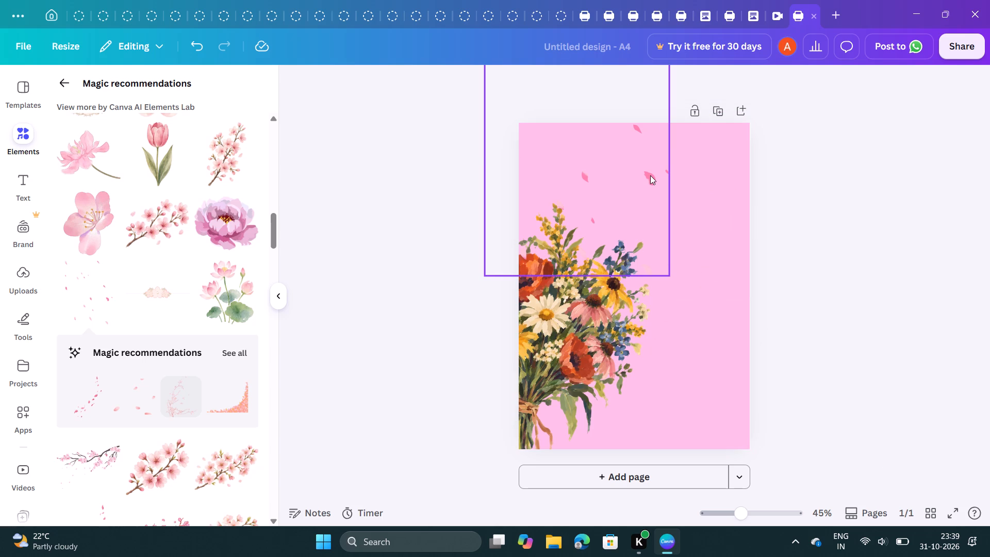
Move the scattered petals graphic to the page's upper-right area, slightly past the top and right edges.
left_click_drag(650, 175, 721, 179)
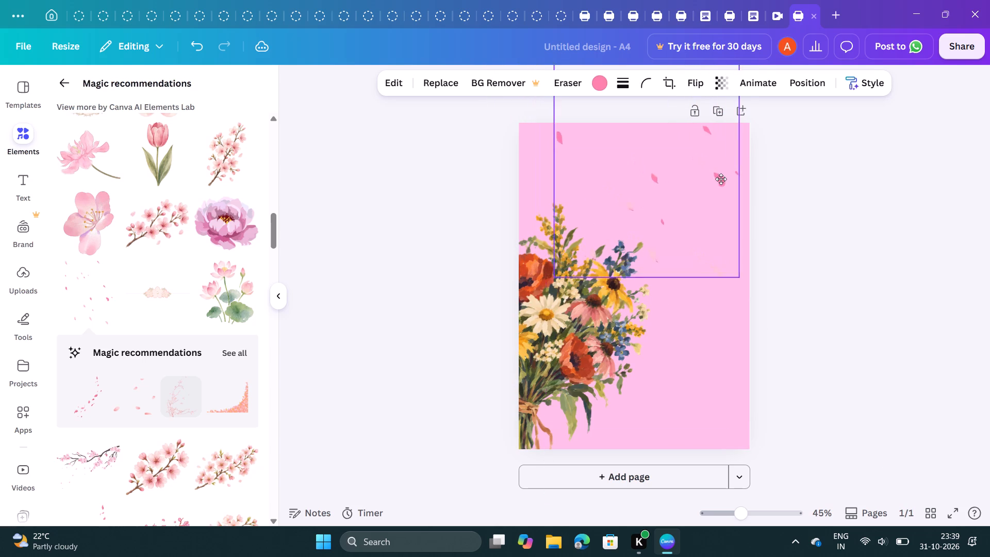
left_click_drag(721, 179, 752, 252)
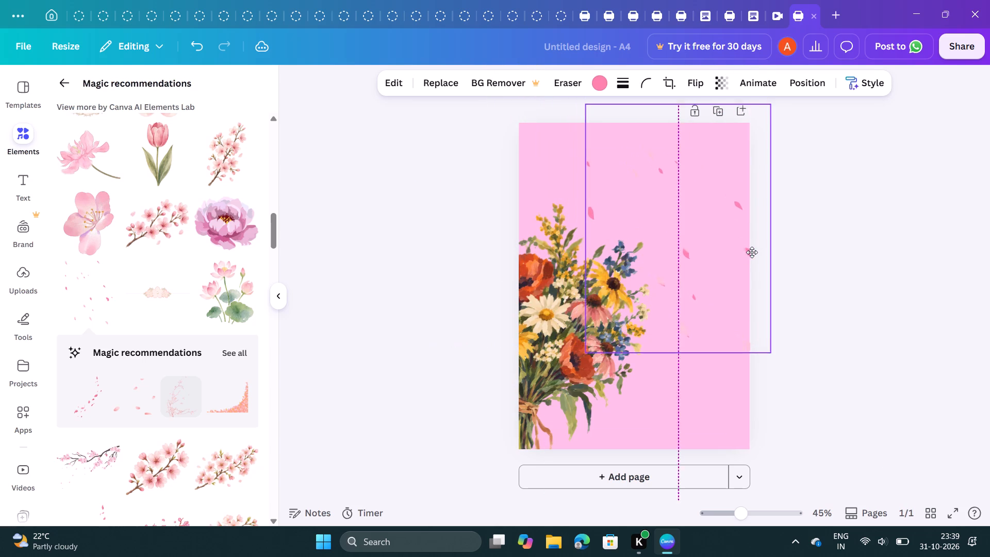
left_click_drag(752, 252, 744, 251)
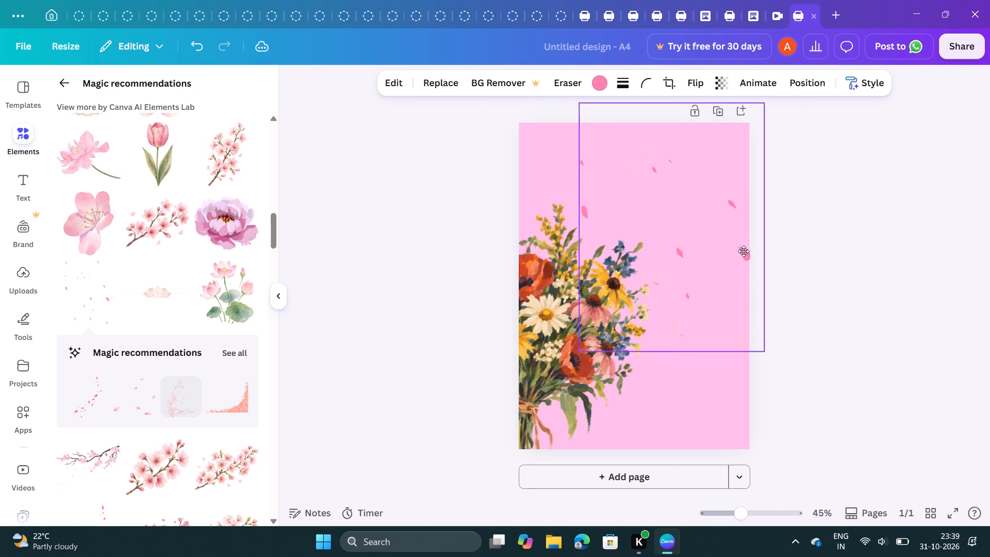
left_click_drag(744, 251, 742, 251)
left_click(447, 204)
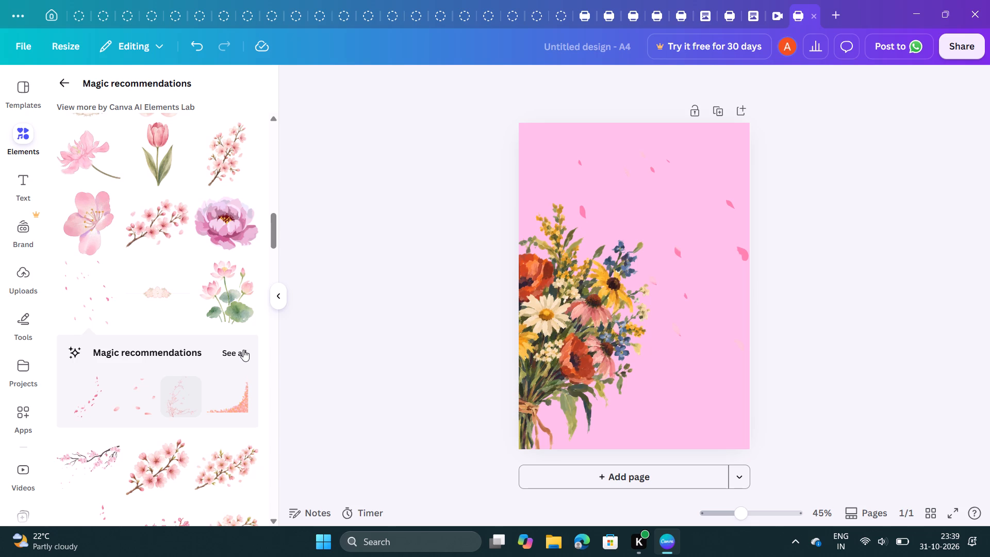
Browse the full set of recommendations related to the scattered petals graphic for further decorations.
left_click(243, 350)
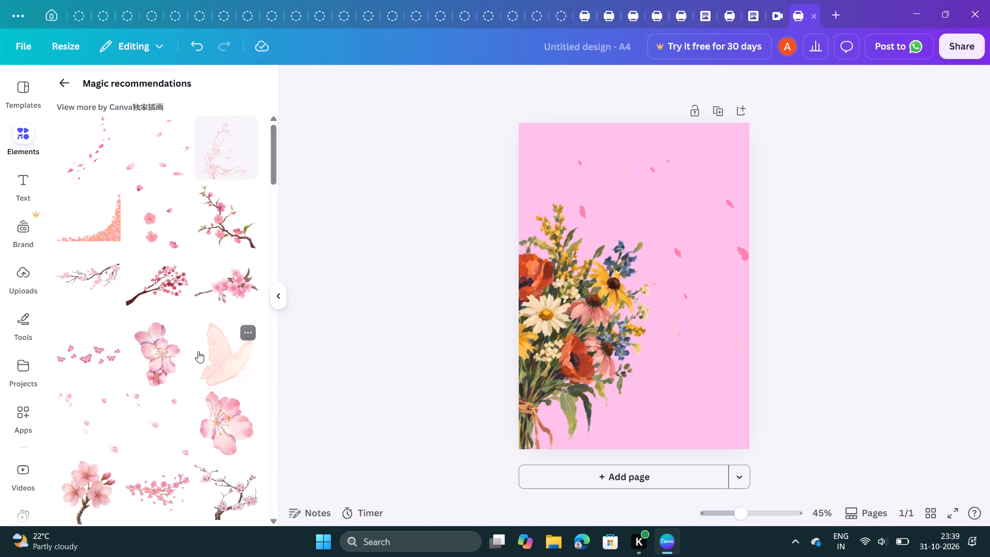
scroll(198, 351, "down", 3)
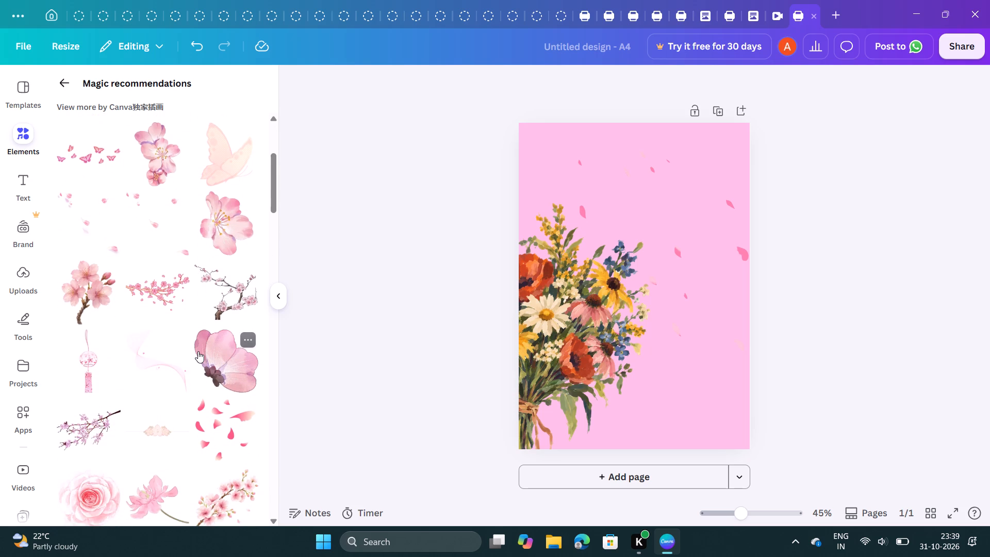
scroll(198, 351, "down", 2)
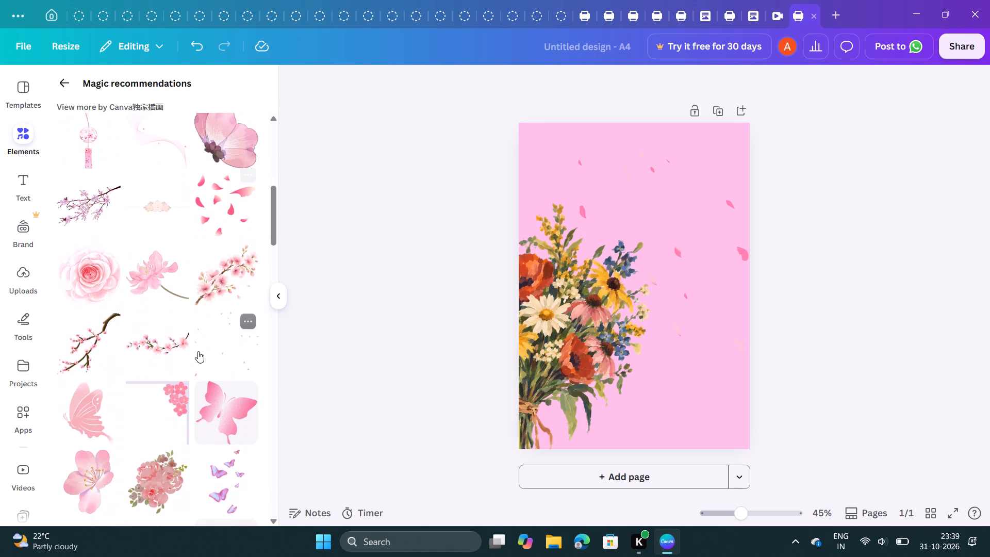
scroll(198, 351, "down", 1)
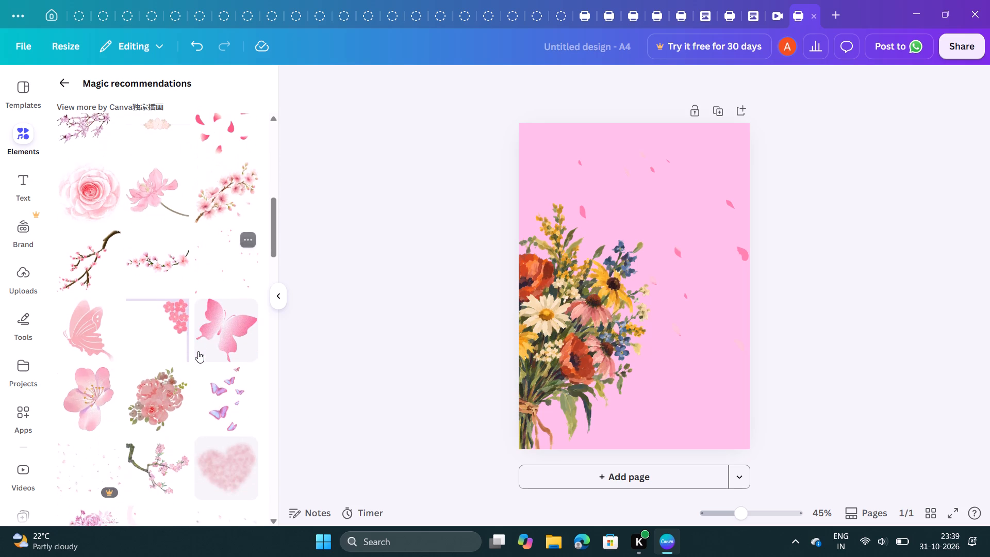
scroll(198, 351, "down", 2)
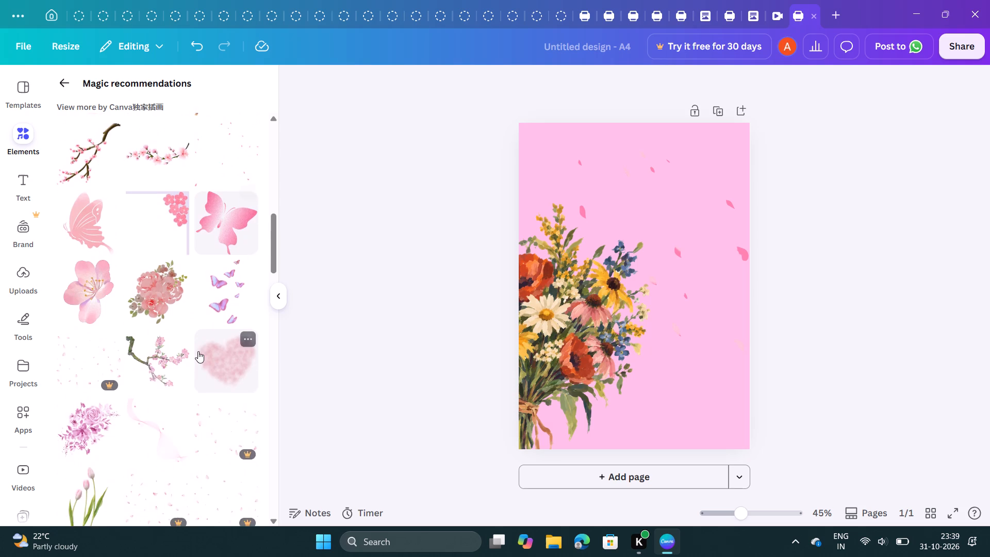
scroll(198, 351, "down", 3)
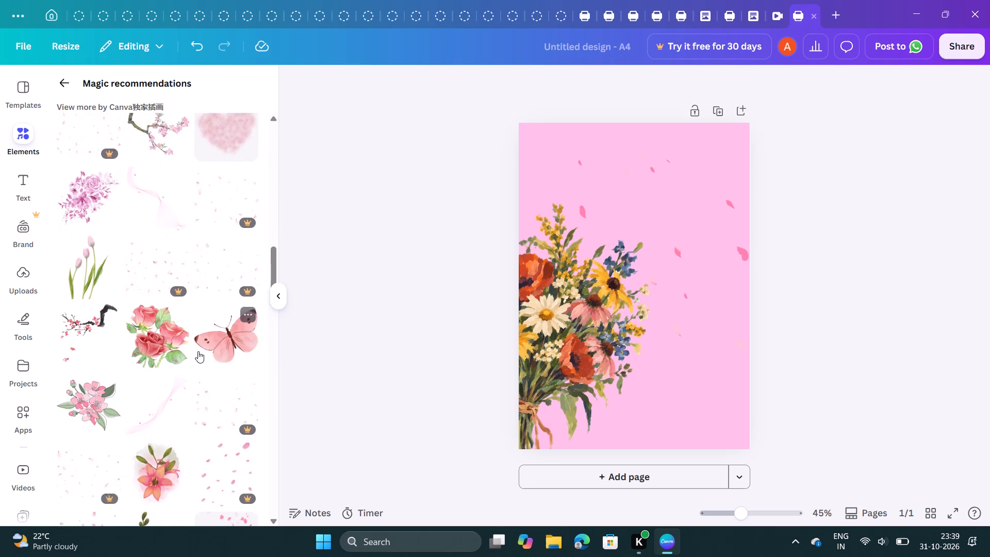
scroll(198, 351, "down", 3)
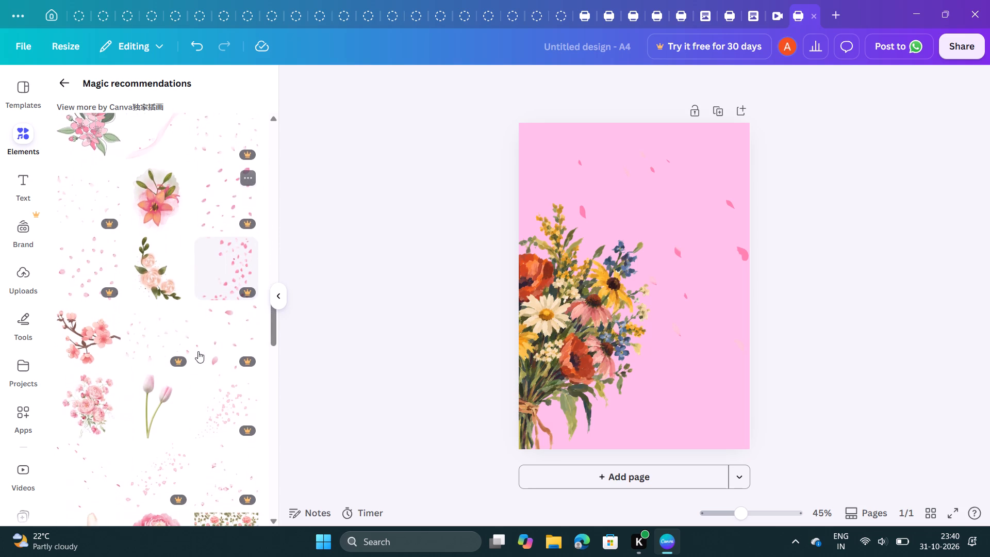
scroll(198, 351, "down", 2)
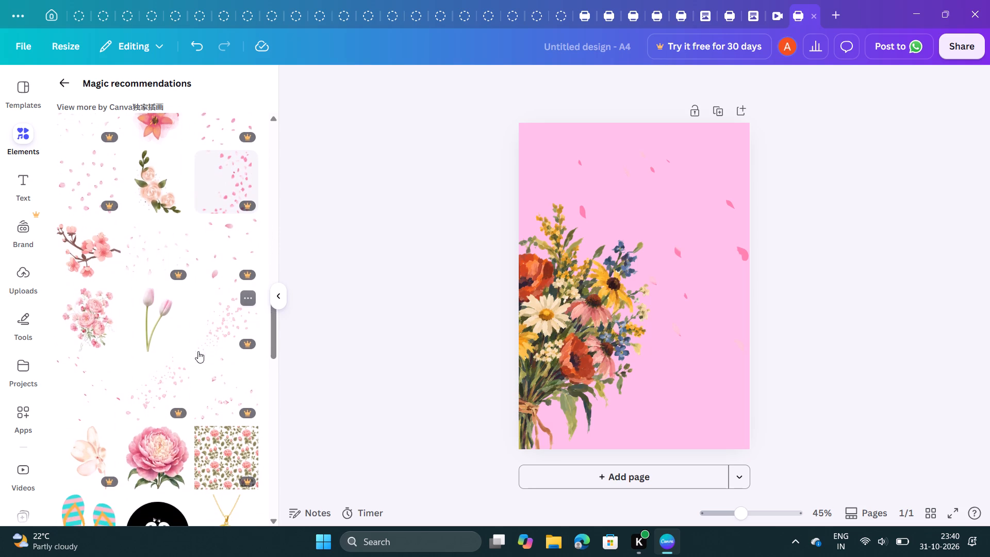
scroll(198, 351, "down", 3)
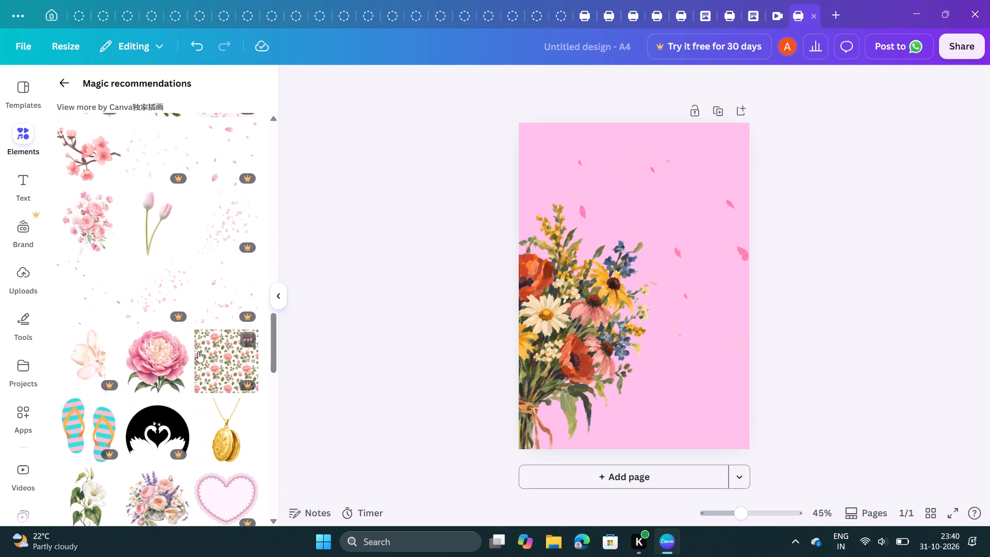
scroll(198, 351, "down", 1)
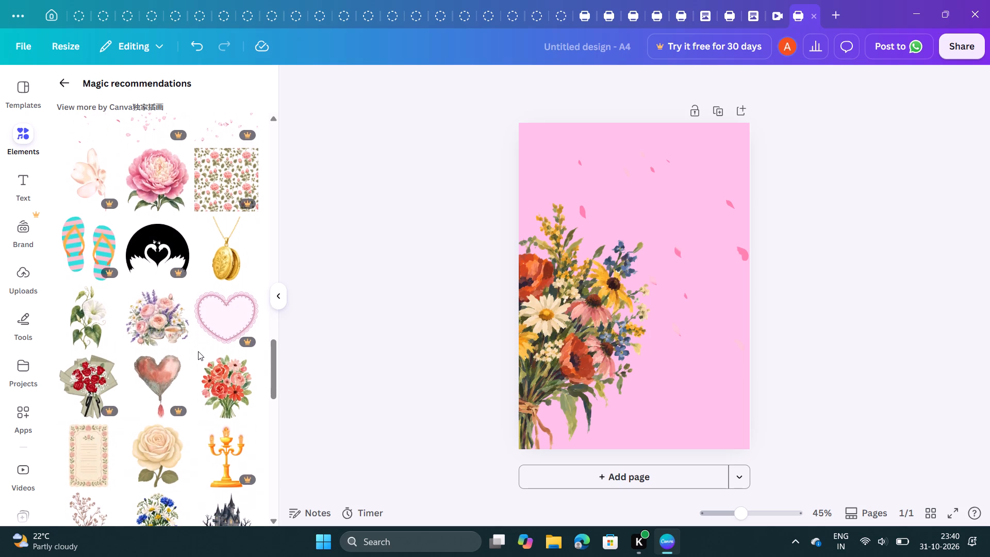
scroll(198, 351, "down", 3)
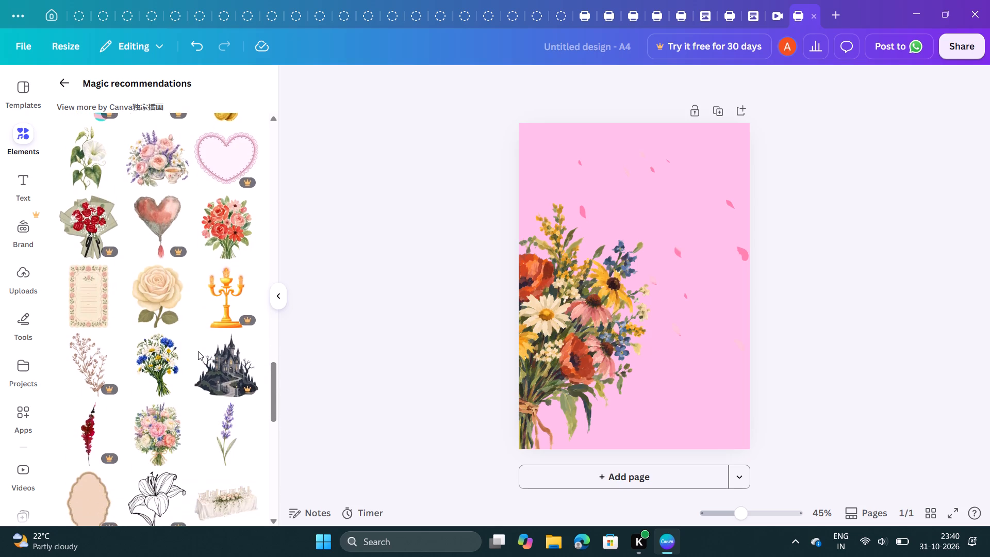
scroll(198, 351, "down", 1)
scroll(198, 351, "up", 1)
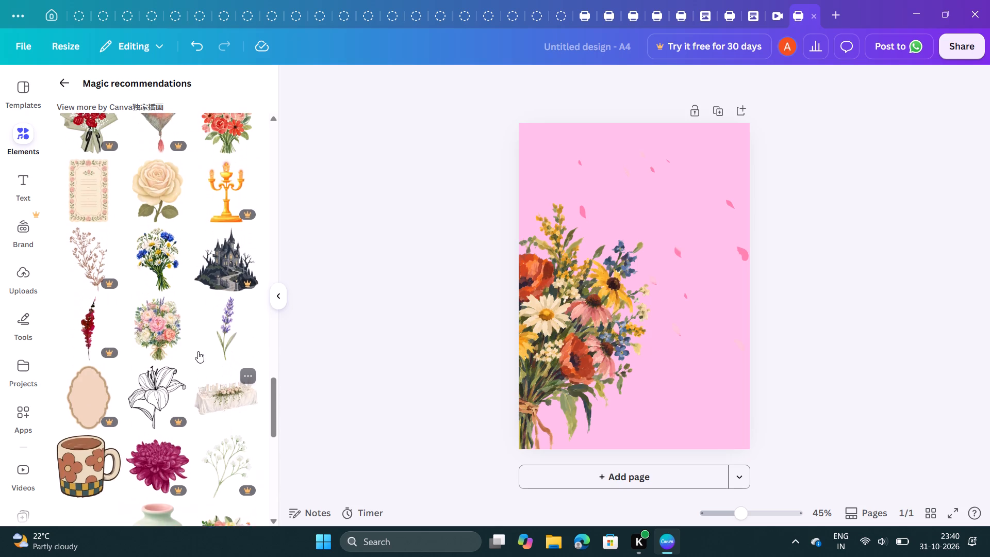
scroll(198, 351, "up", 4)
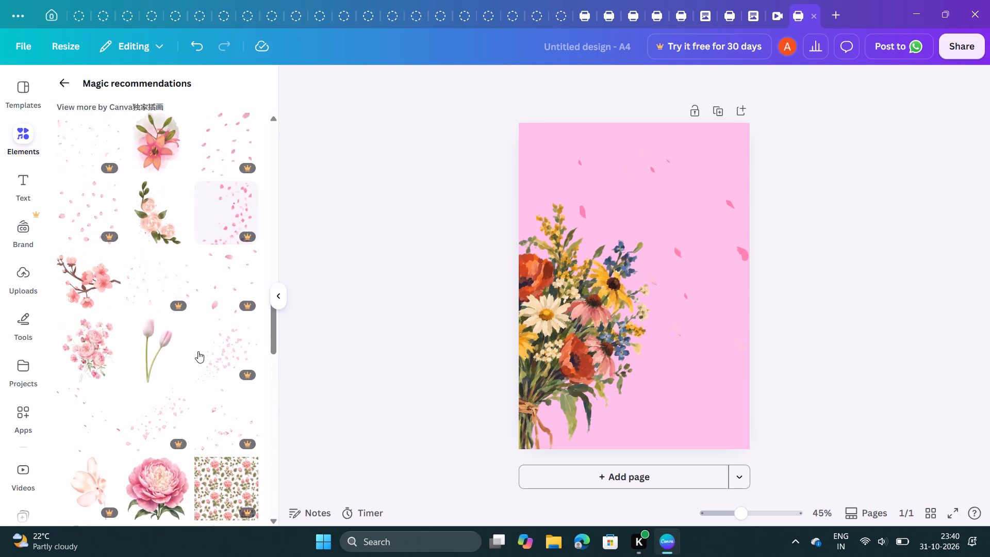
scroll(163, 318, "up", 1)
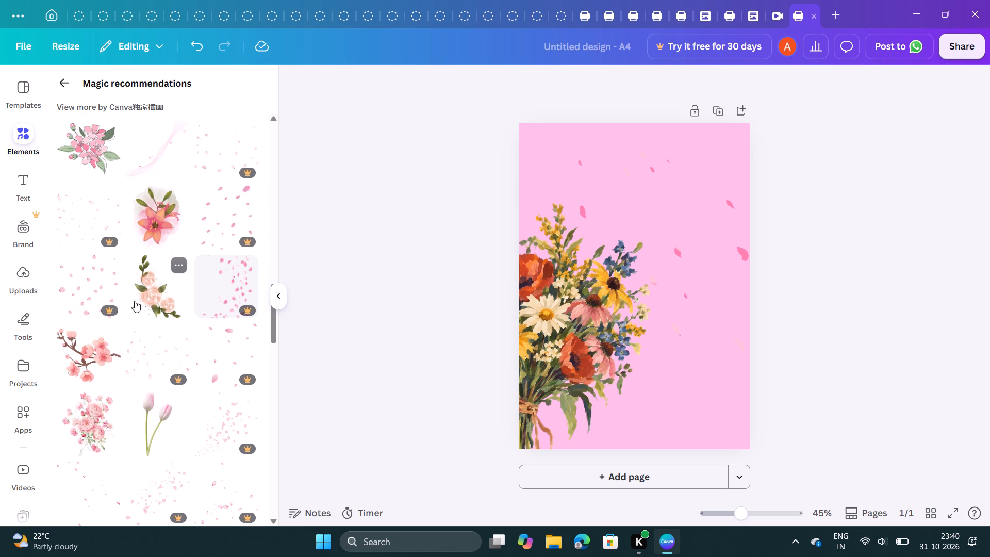
scroll(133, 173, "up", 1)
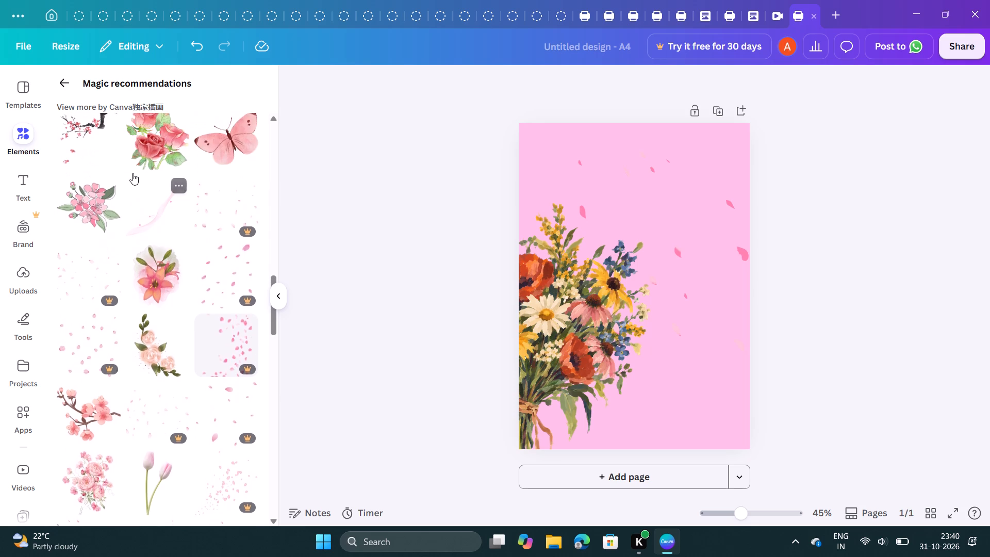
scroll(133, 173, "up", 3)
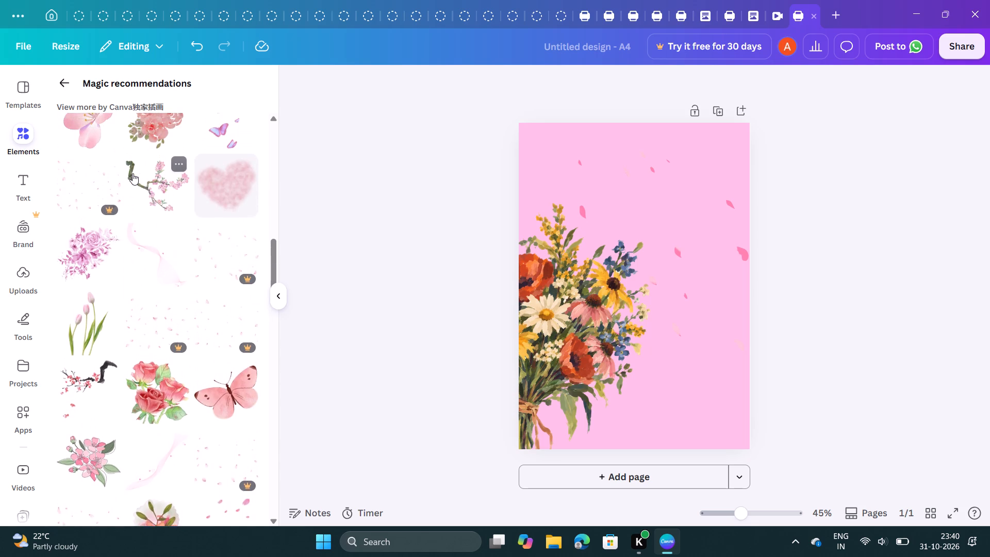
scroll(133, 173, "up", 4)
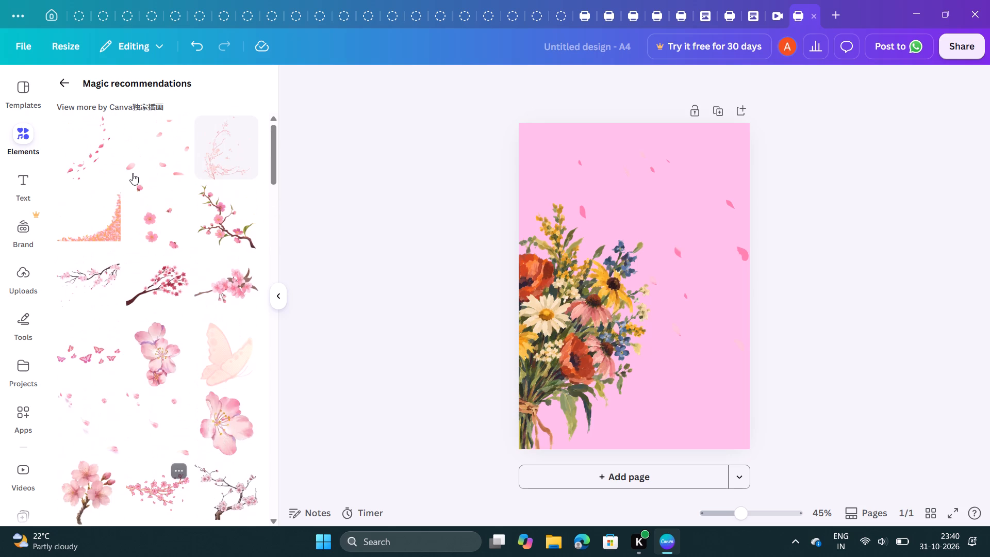
scroll(133, 173, "up", 1)
Add the pink butterfly swarm graphic to the page and centre it horizontally just below the page's top edge, above the bouquet.
left_click(87, 358)
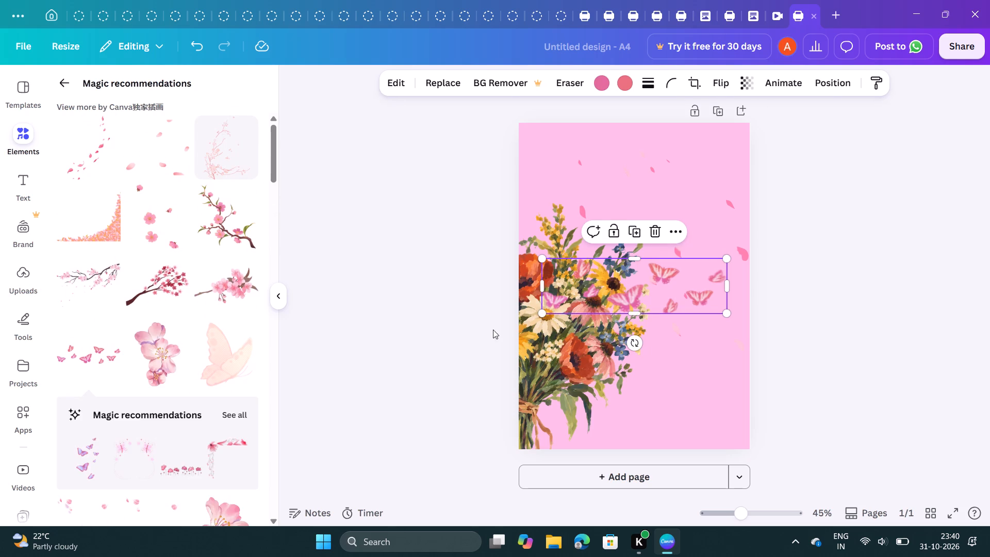
left_click_drag(586, 301, 621, 239)
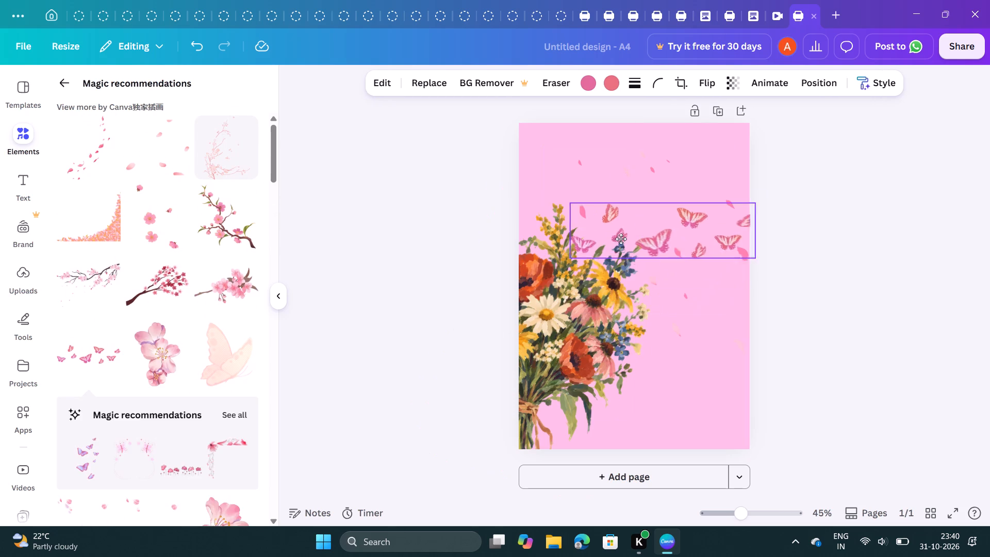
left_click_drag(621, 239, 573, 165)
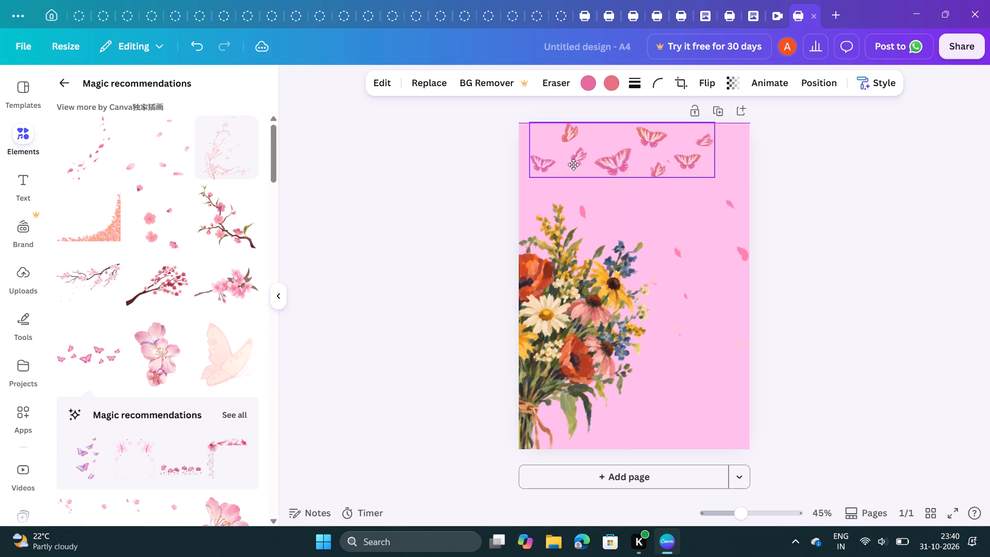
left_click_drag(573, 165, 584, 168)
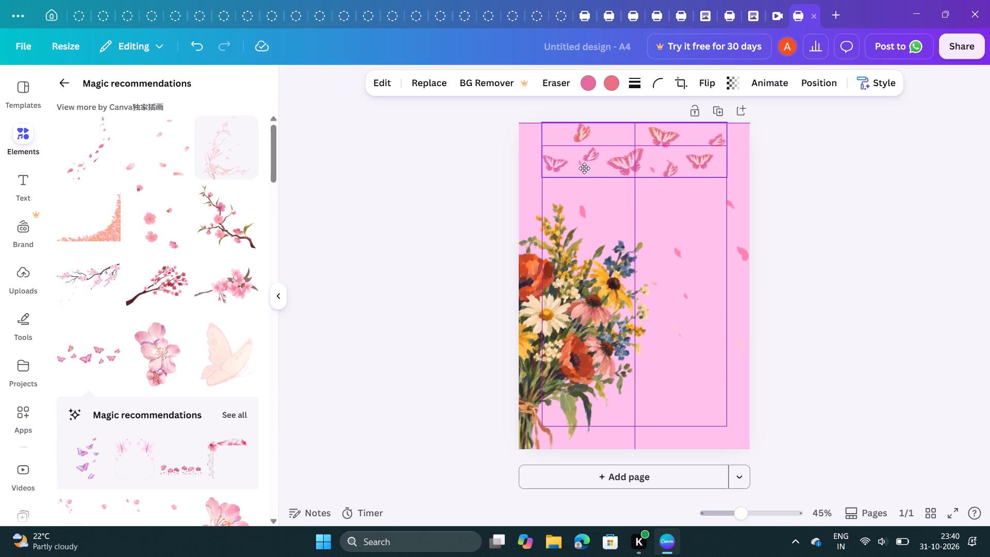
left_click_drag(584, 168, 588, 169)
left_click(430, 147)
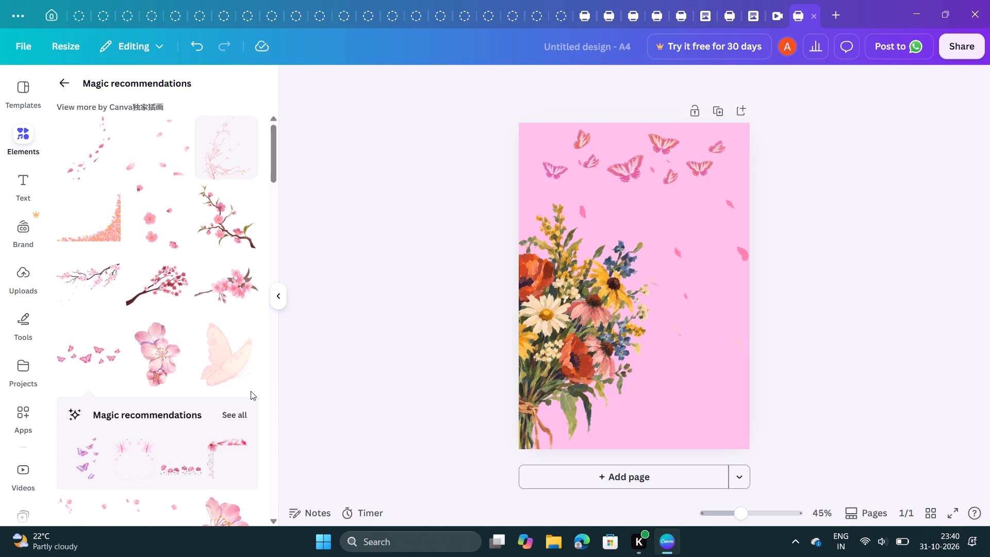
Browse the full set of recommendations related to the pink butterfly swarm graphic for other flowers, butterflies and decorations.
left_click(233, 418)
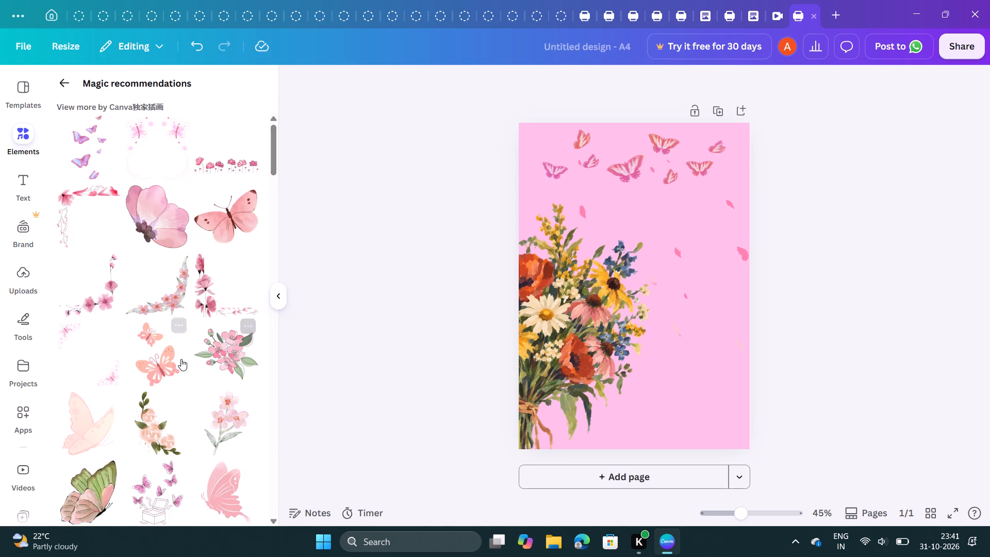
scroll(181, 359, "down", 2)
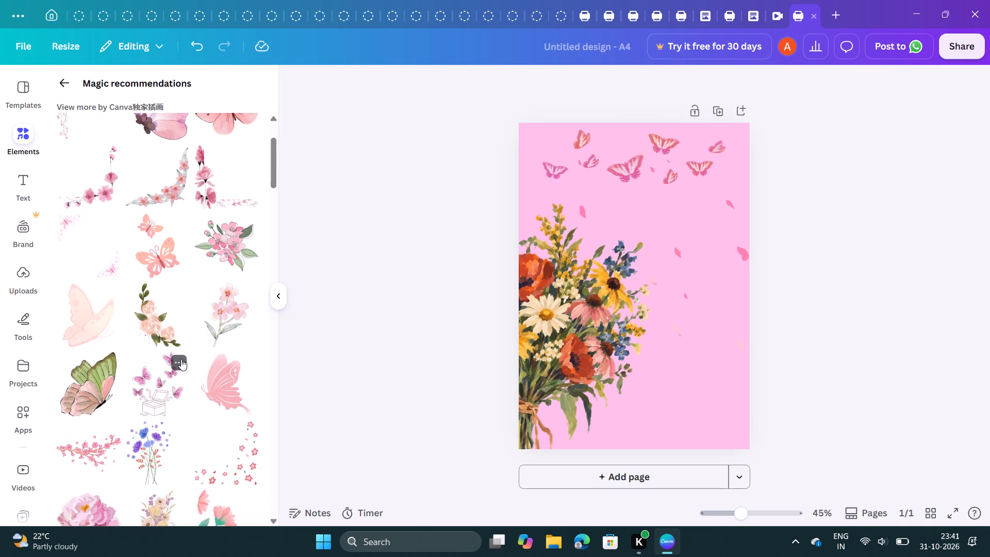
scroll(181, 359, "down", 1)
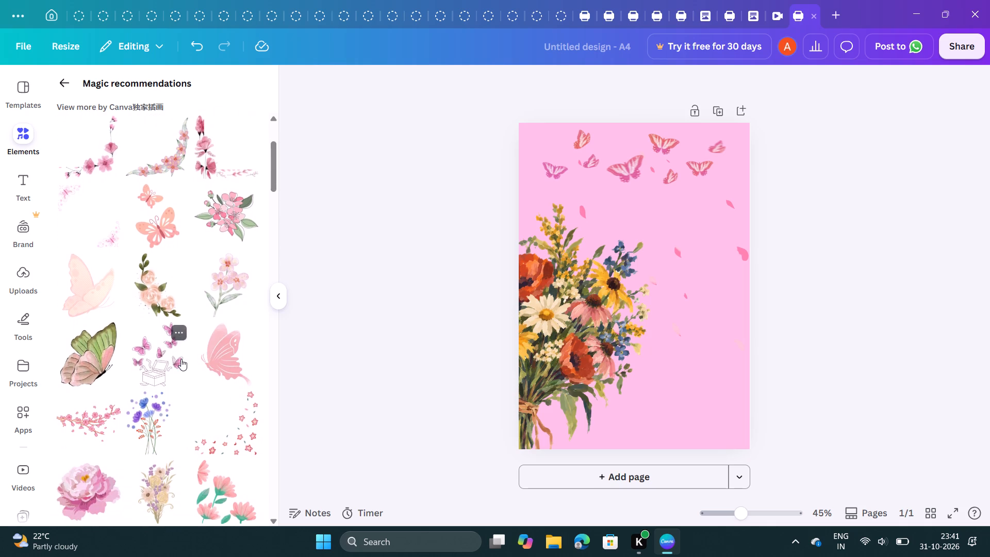
scroll(181, 359, "down", 4)
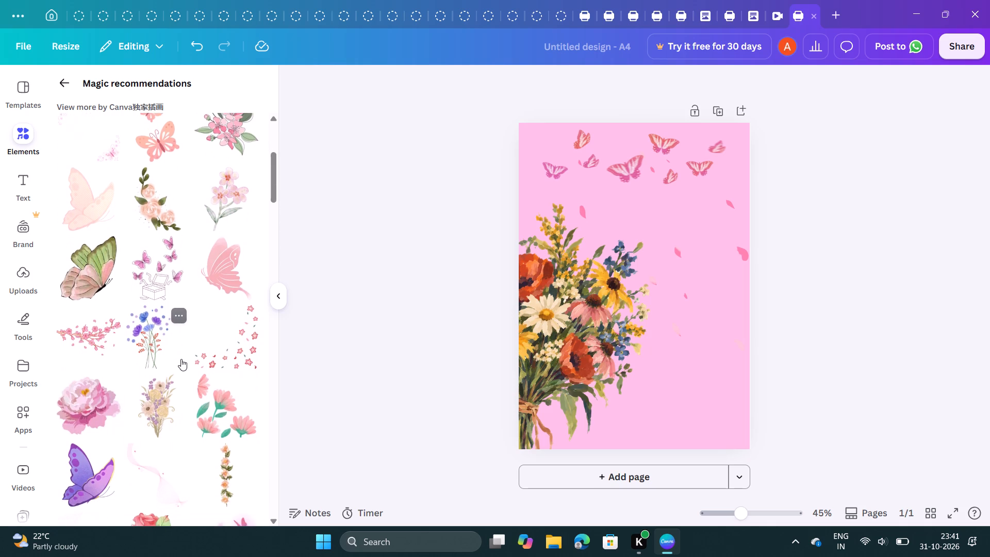
scroll(181, 359, "down", 2)
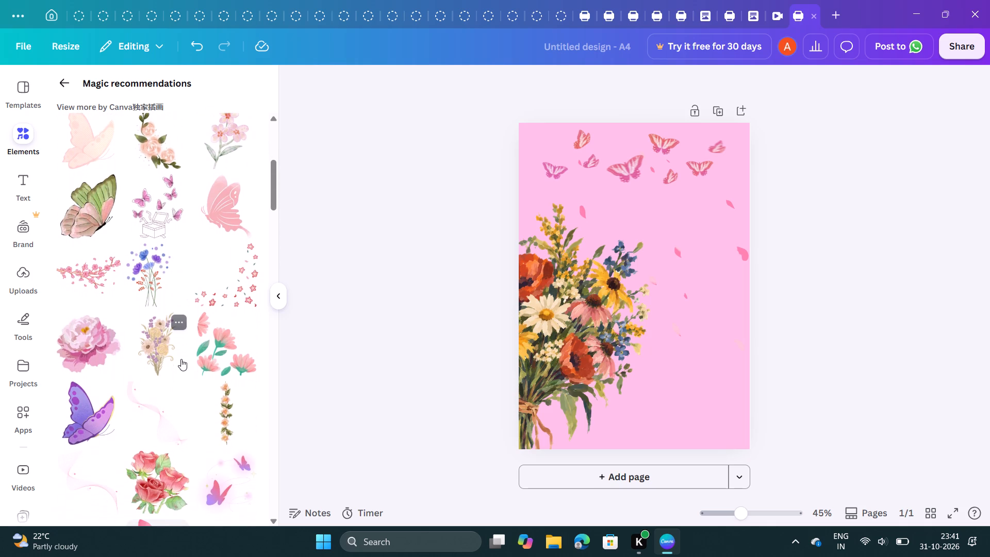
scroll(181, 359, "down", 3)
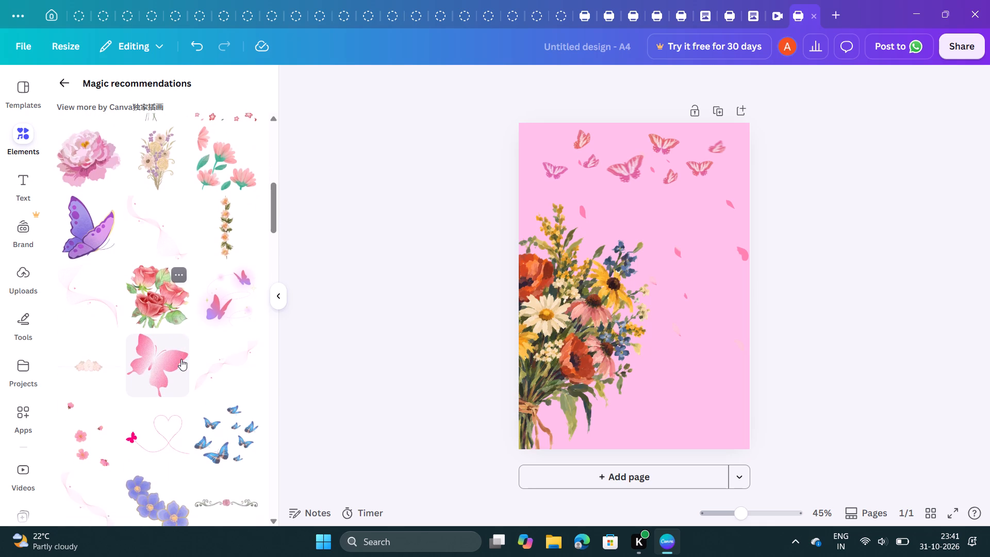
scroll(181, 359, "down", 4)
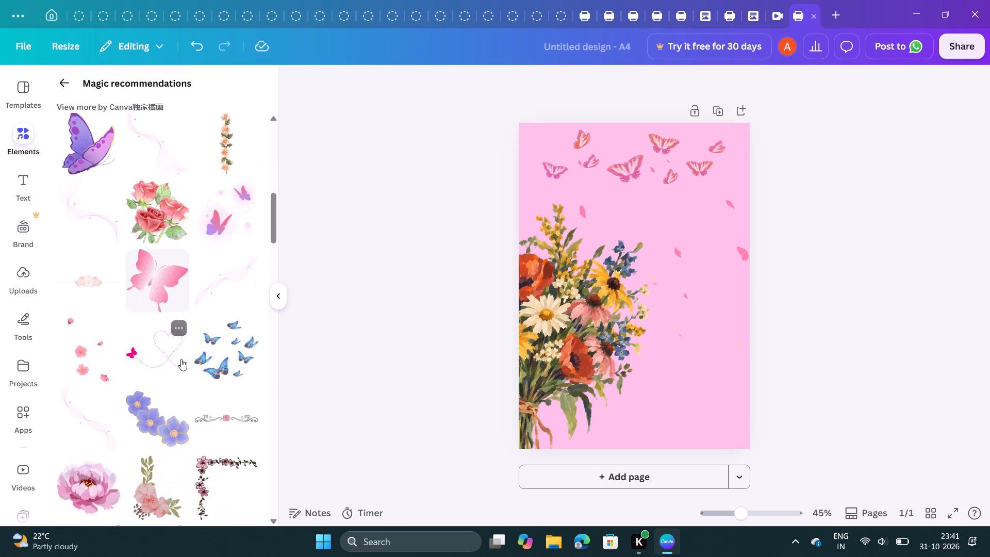
scroll(181, 359, "down", 2)
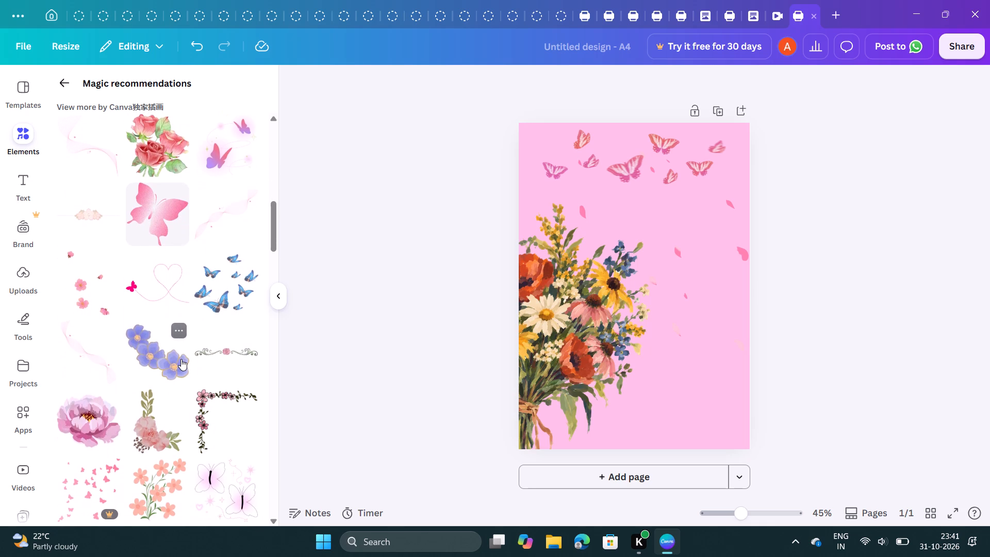
scroll(181, 359, "down", 2)
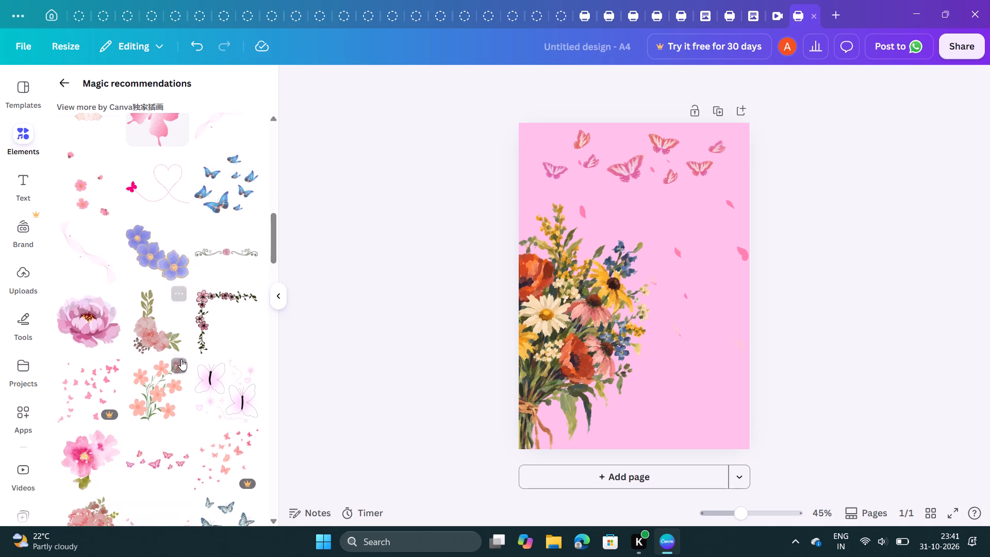
scroll(181, 359, "down", 3)
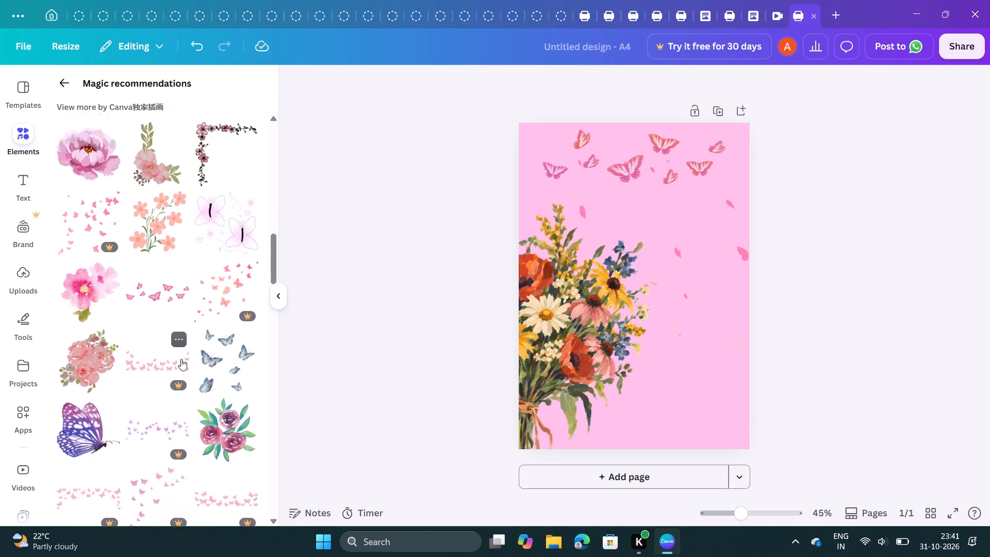
scroll(181, 359, "down", 4)
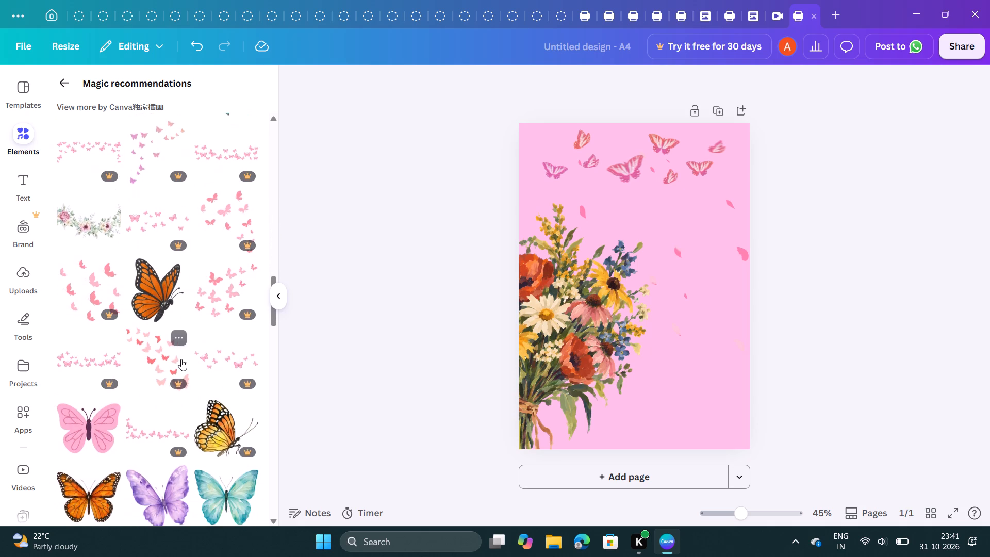
scroll(181, 359, "down", 4)
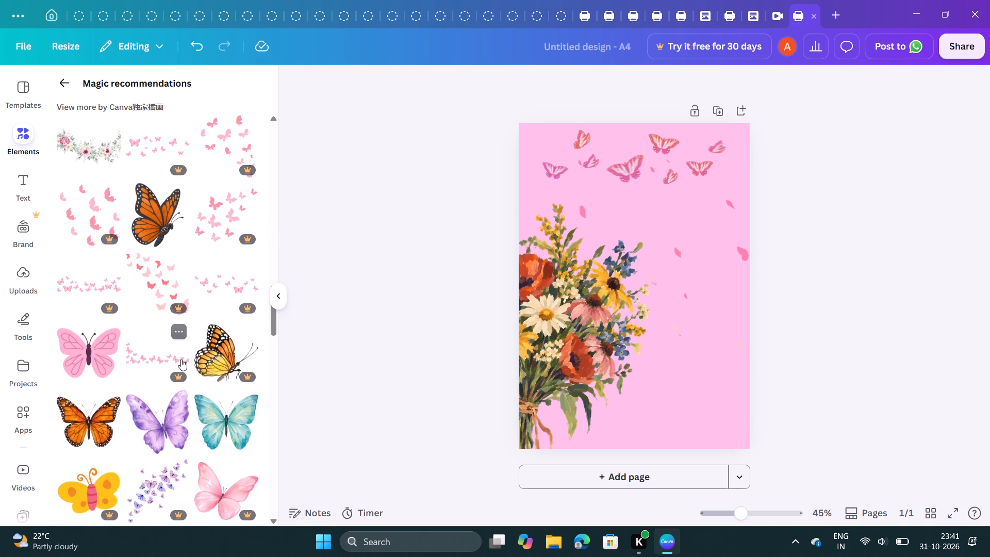
scroll(181, 359, "down", 1)
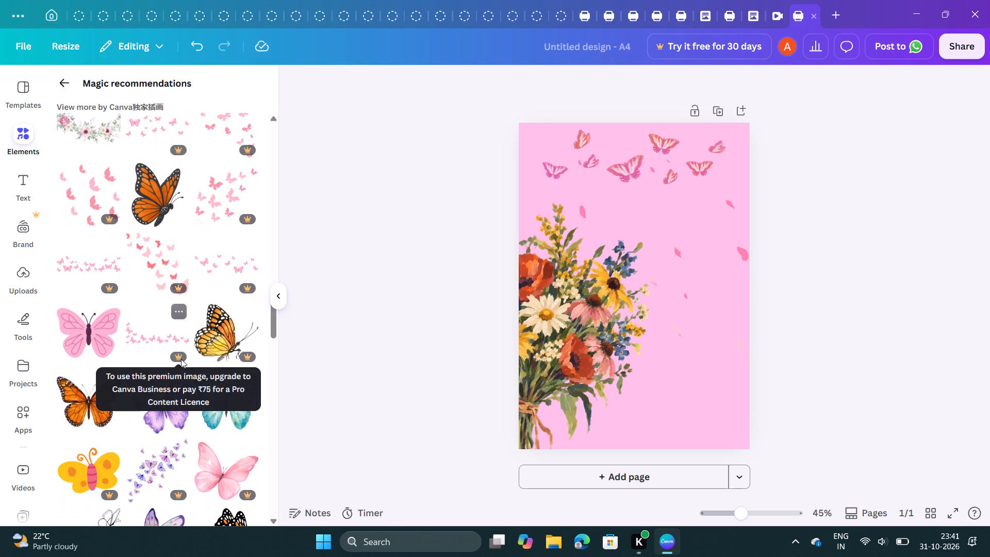
scroll(181, 359, "down", 1)
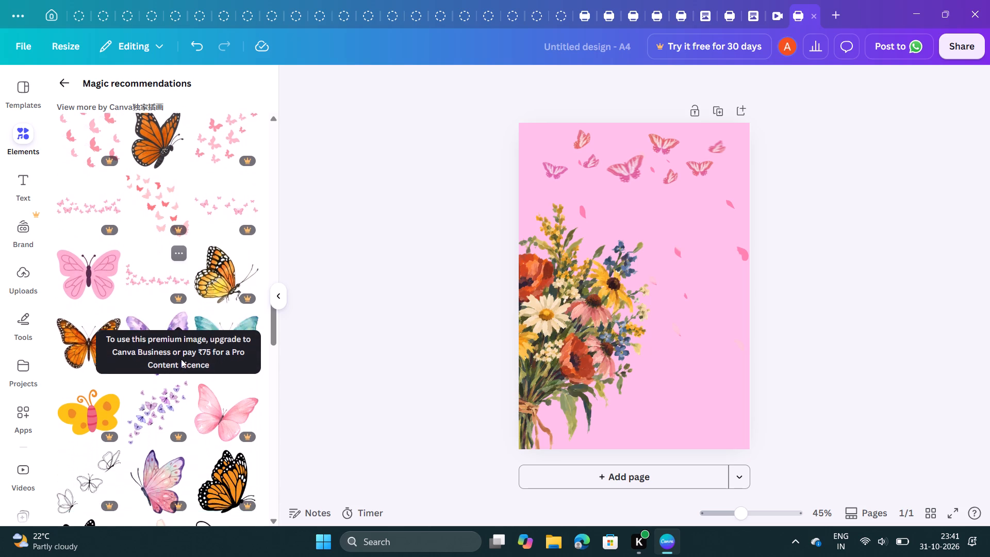
scroll(181, 359, "down", 3)
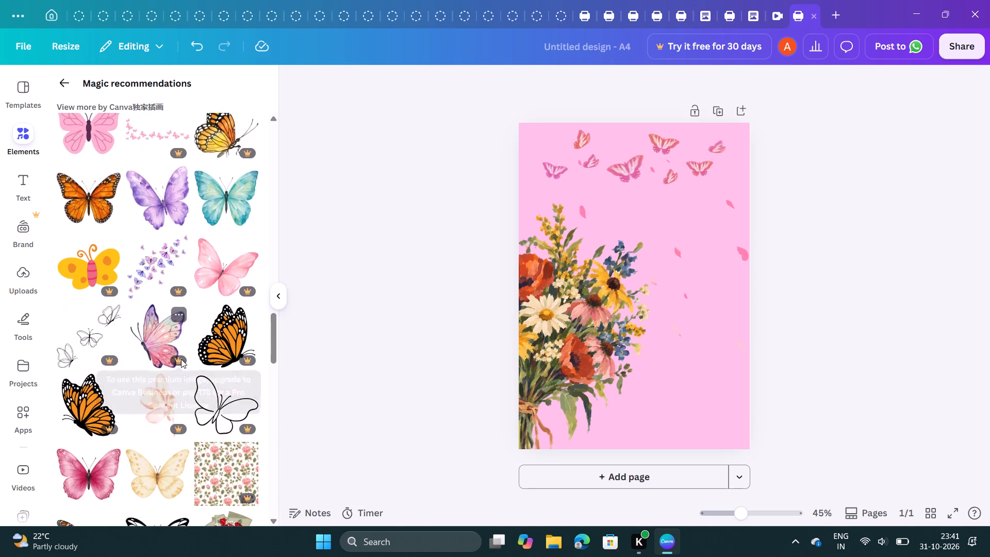
scroll(181, 359, "down", 4)
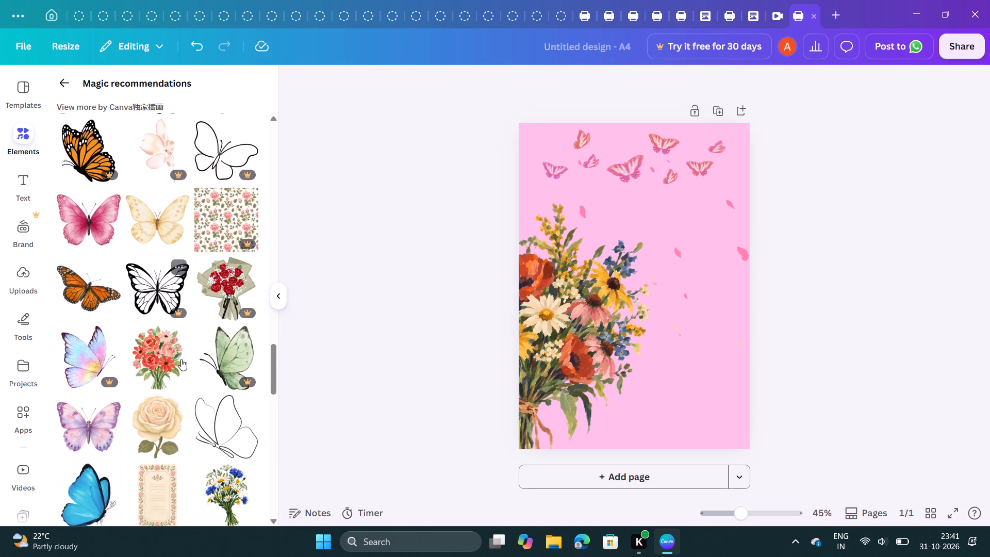
scroll(181, 359, "down", 3)
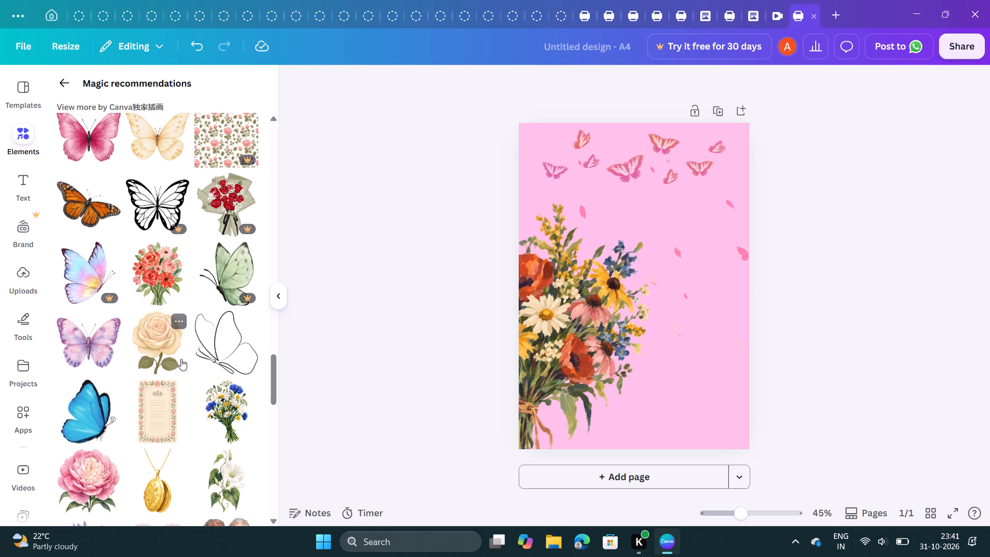
scroll(181, 359, "down", 2)
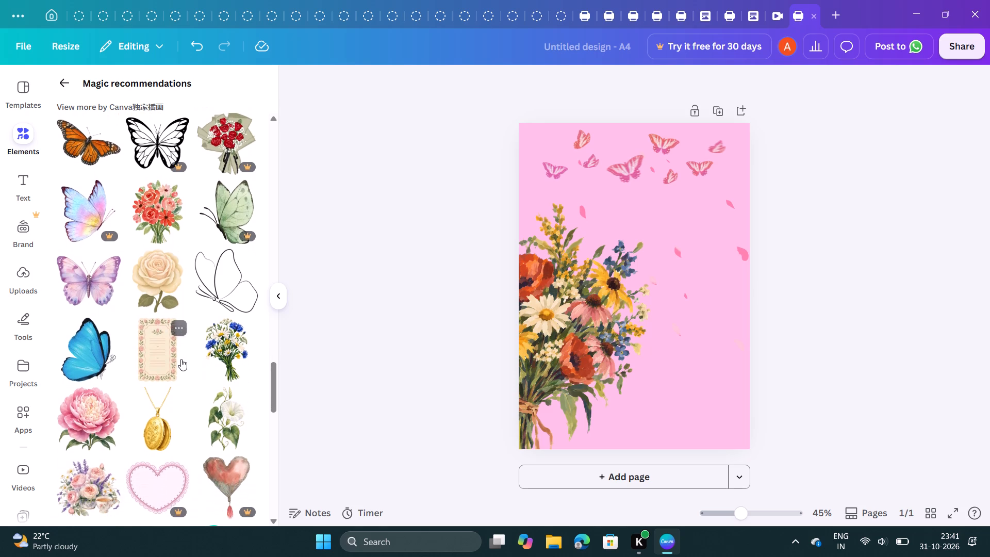
scroll(181, 359, "down", 2)
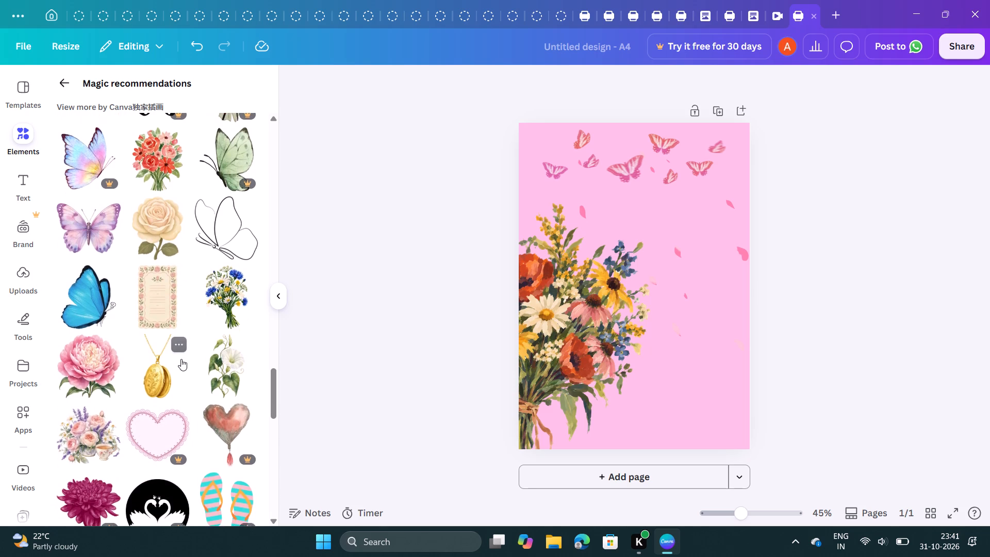
scroll(181, 359, "down", 2)
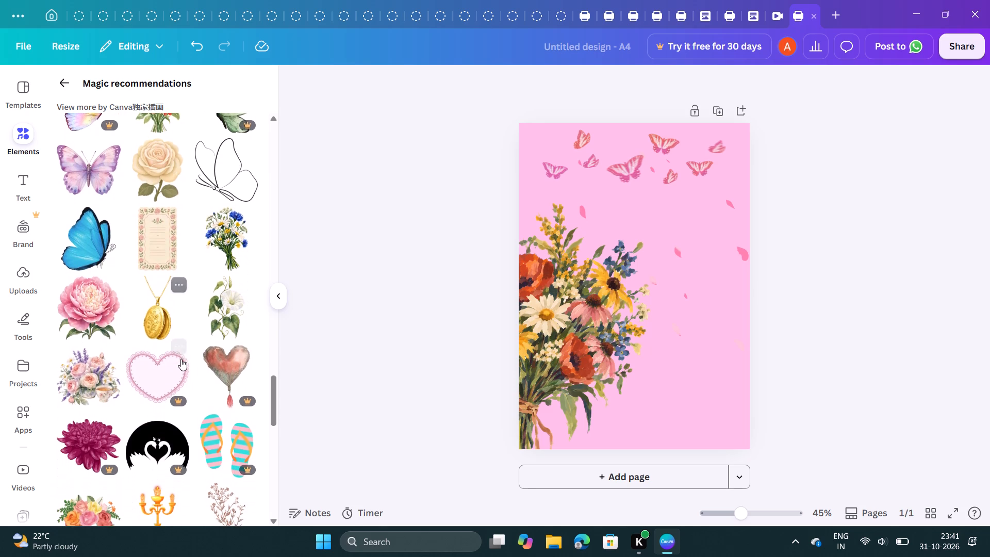
scroll(181, 359, "down", 1)
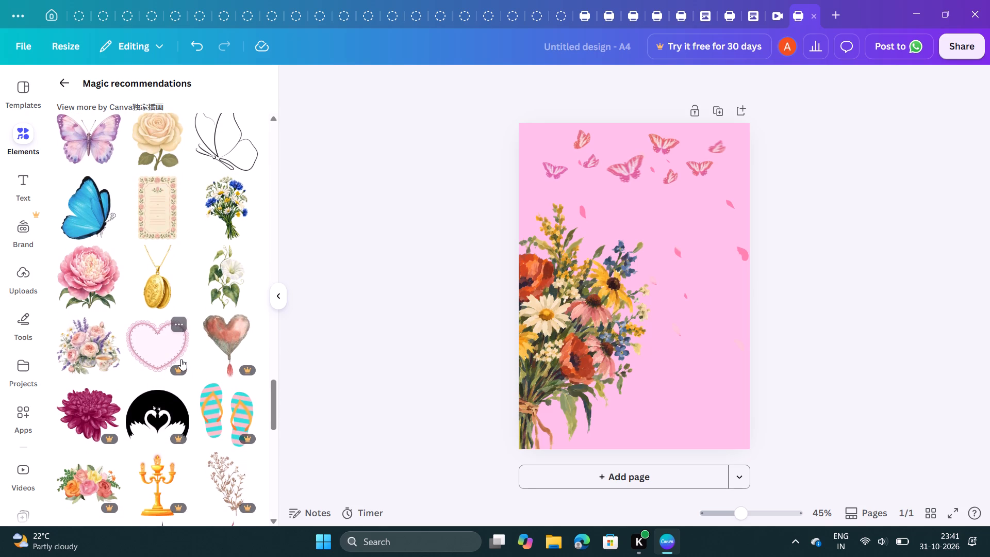
scroll(181, 359, "down", 1)
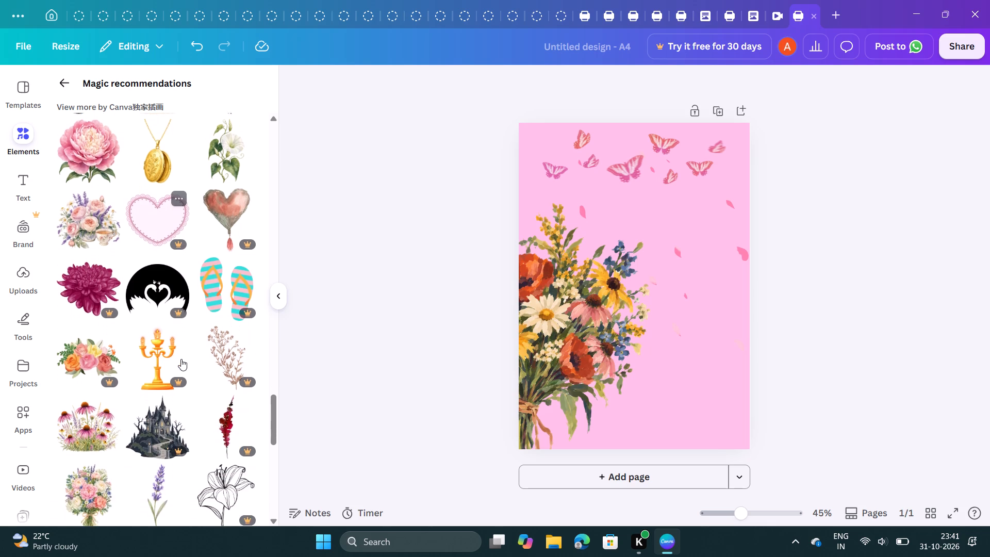
scroll(181, 359, "down", 3)
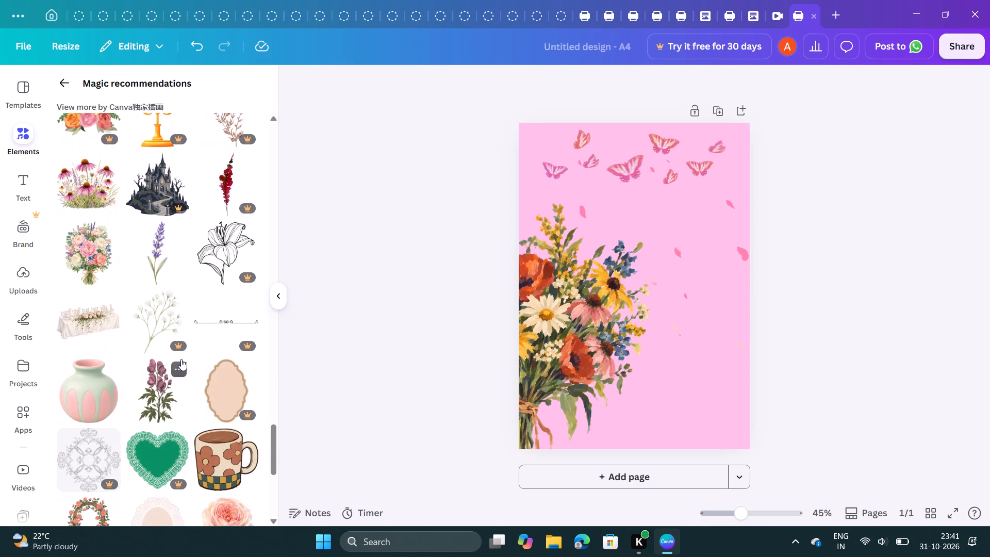
scroll(181, 359, "down", 4)
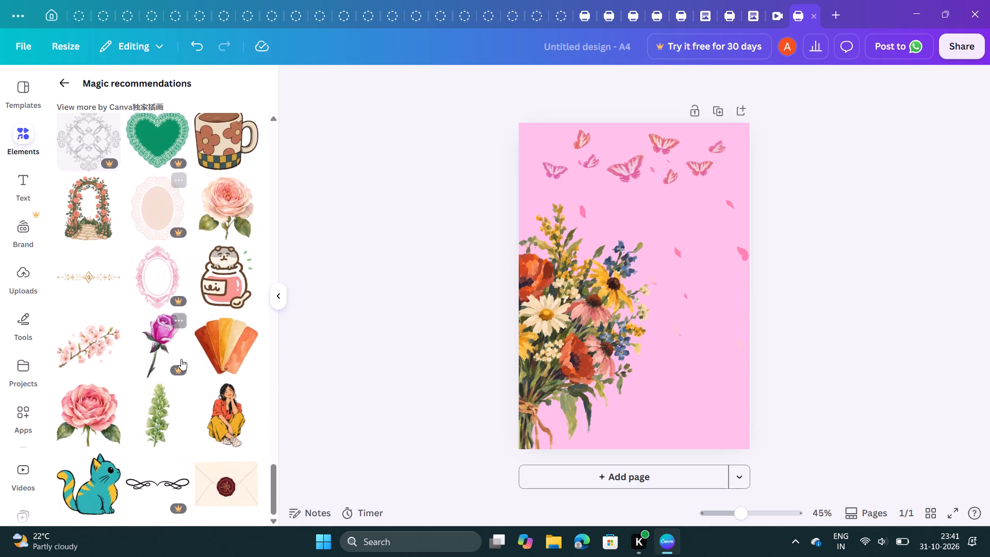
scroll(181, 359, "down", 2)
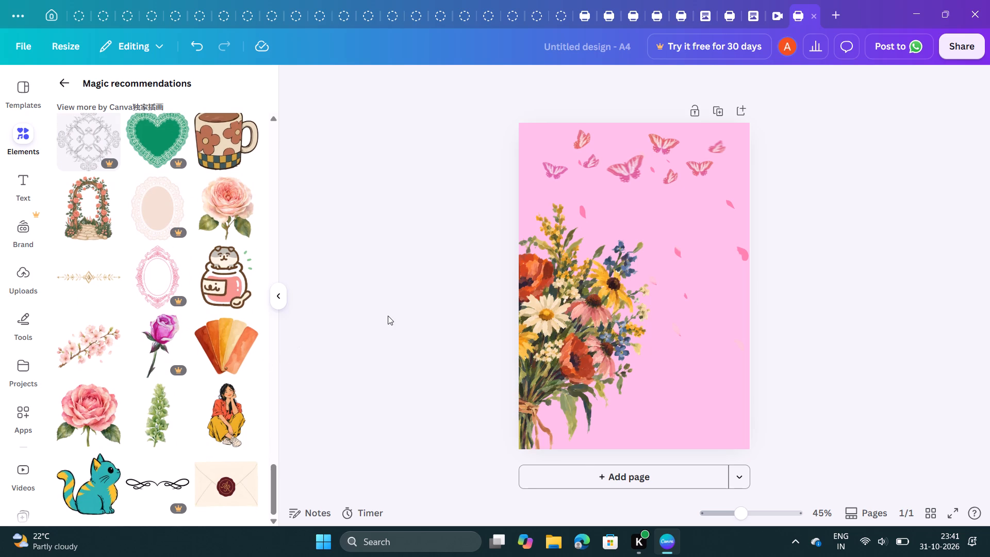
Delete the pink butterfly swarm graphic from the top of the page.
left_click(625, 176)
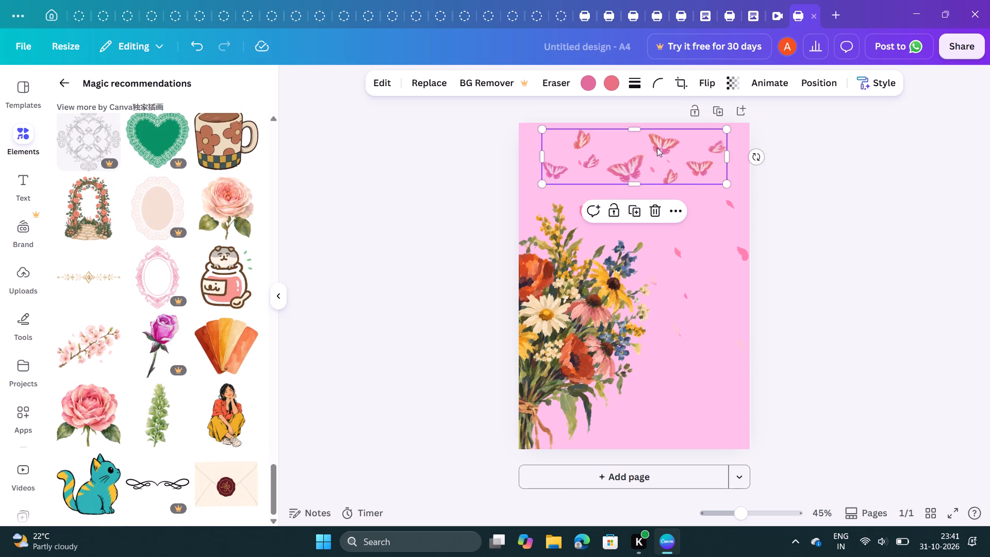
left_click(658, 206)
left_click(475, 174)
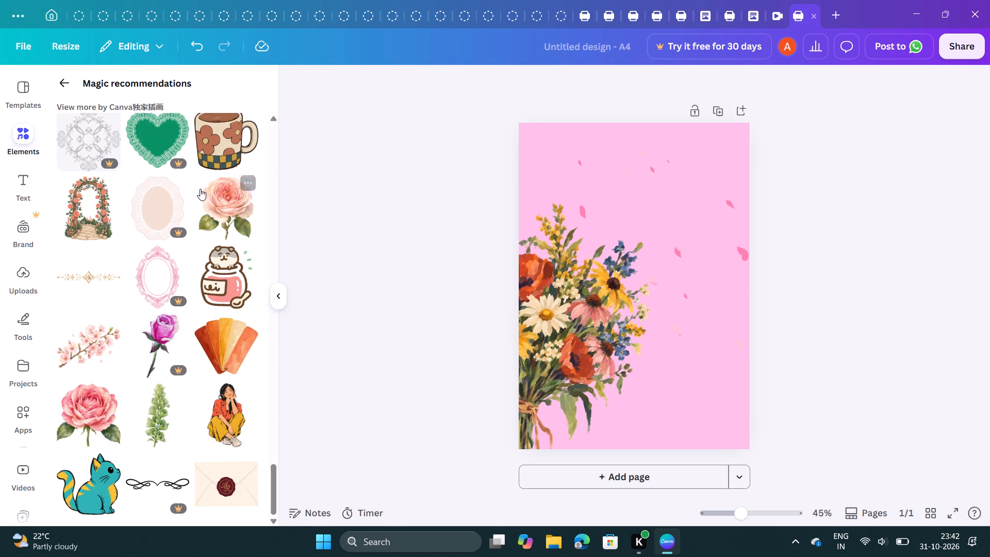
Look back through the recommendations for a replacement bouquet and delete the tilted wildflower bouquet from the page's lower-left area.
scroll(162, 190, "up", 2)
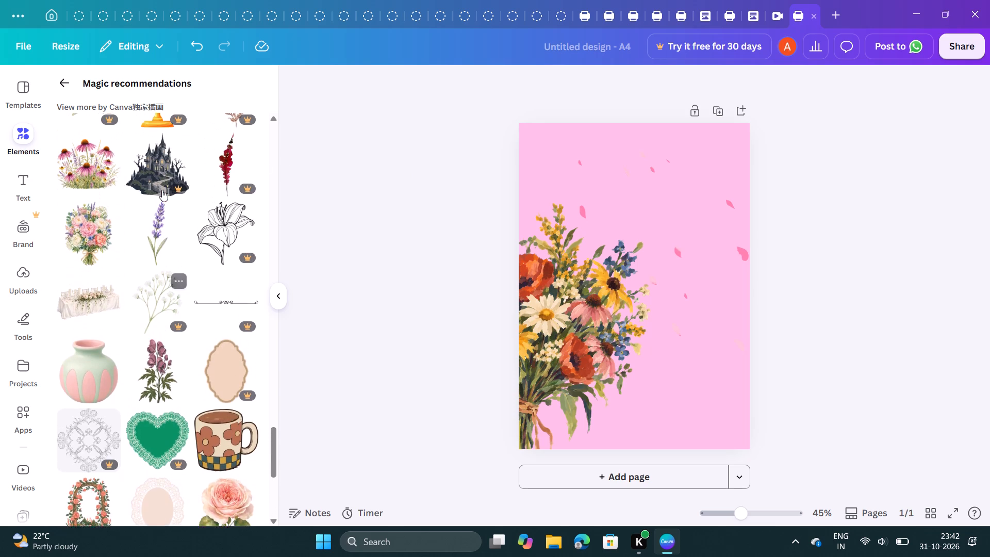
scroll(162, 190, "up", 2)
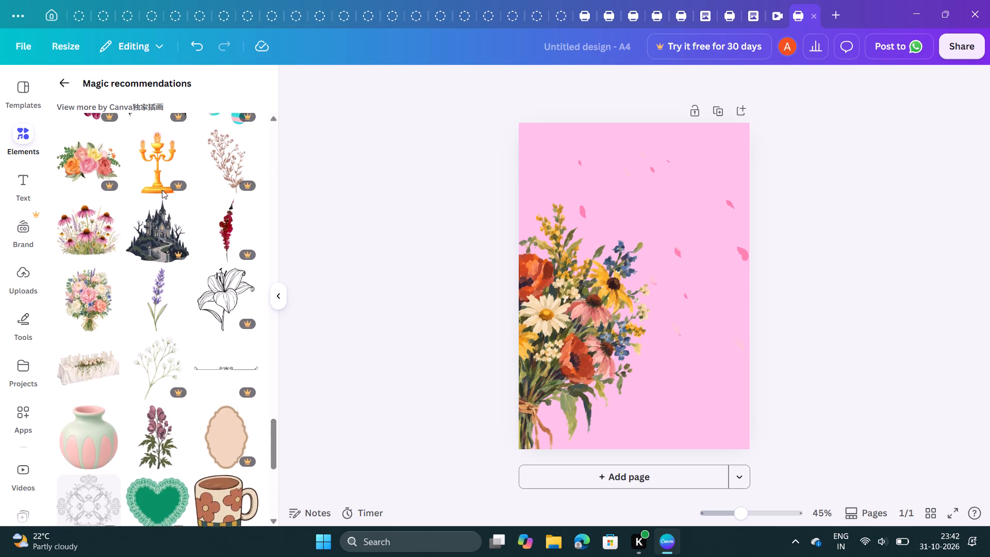
scroll(162, 190, "up", 2)
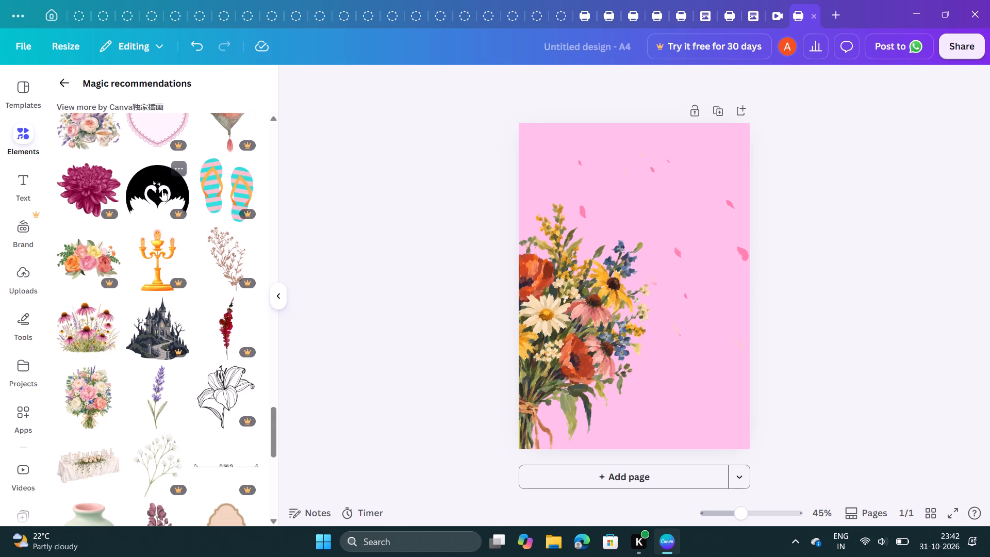
left_click(563, 330)
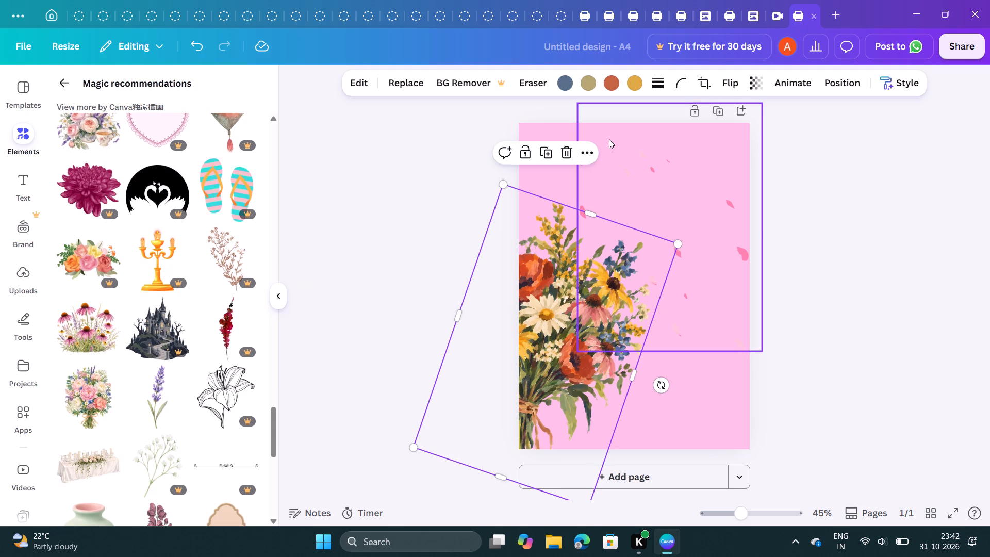
left_click(565, 145)
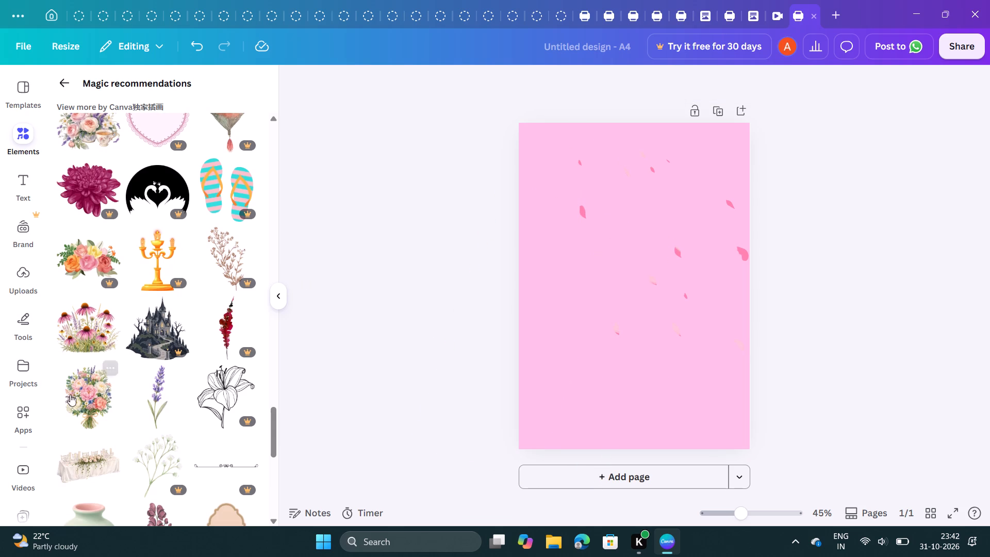
Add the pastel peony and lavender bouquet tied with a ribbon and place it lower-left, extending past the page's left and bottom edges.
left_click(93, 392)
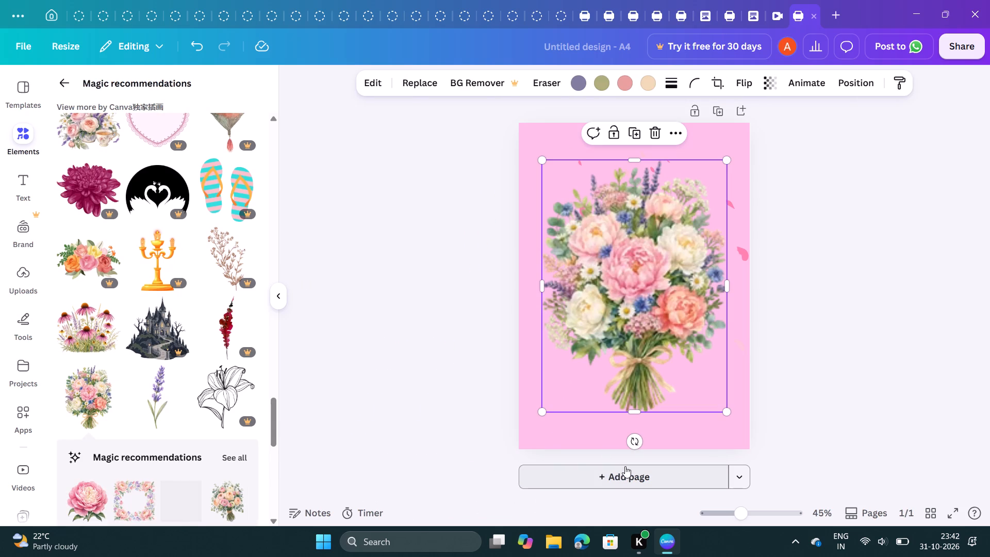
left_click_drag(613, 358, 520, 411)
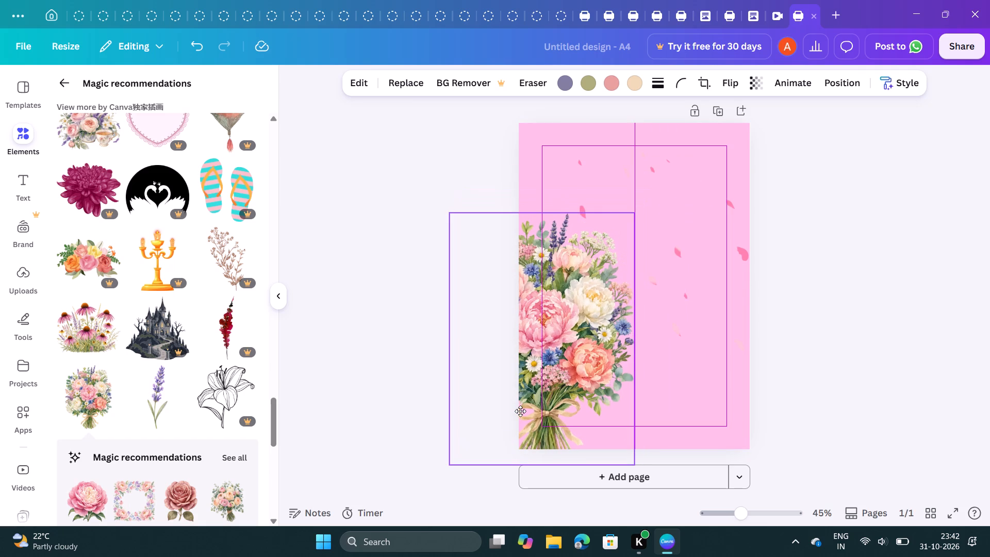
left_click_drag(520, 411, 507, 412)
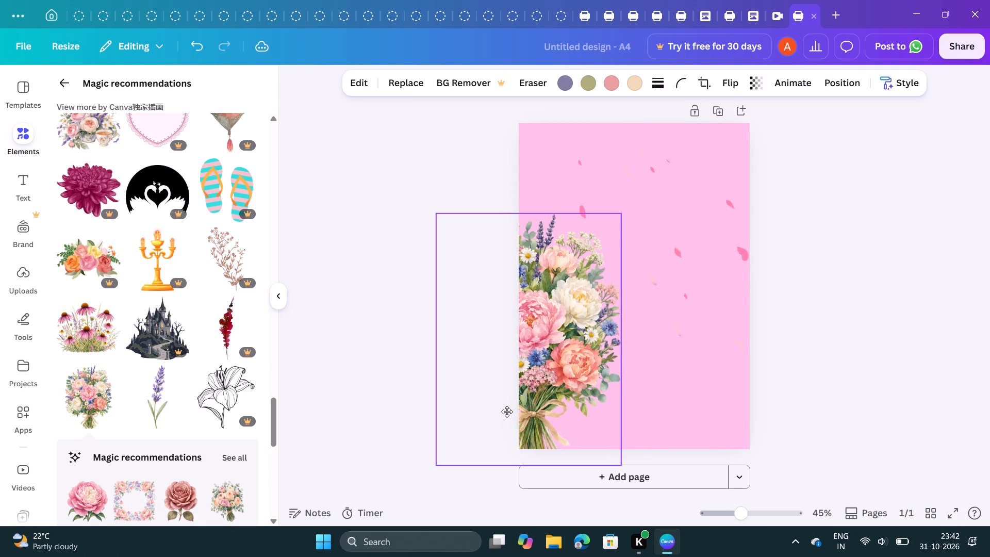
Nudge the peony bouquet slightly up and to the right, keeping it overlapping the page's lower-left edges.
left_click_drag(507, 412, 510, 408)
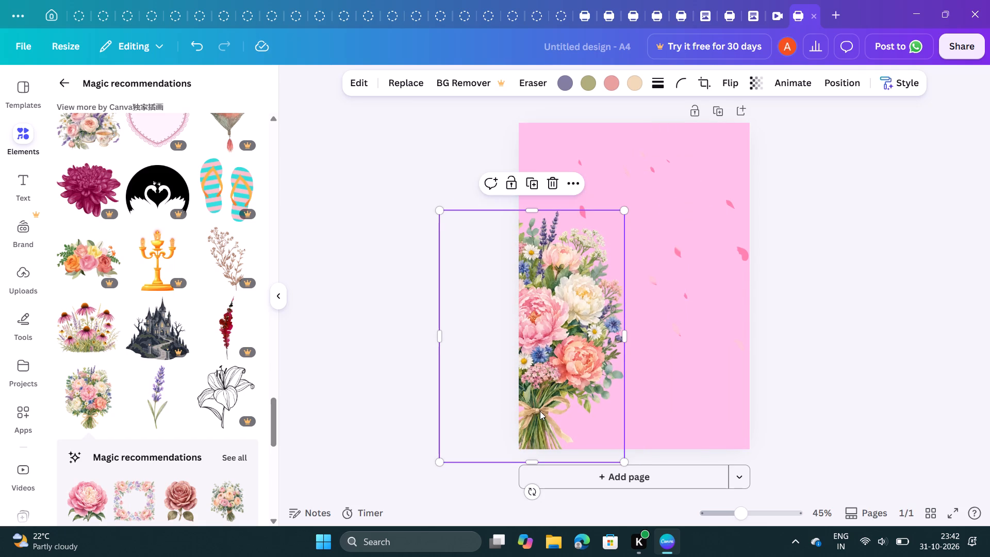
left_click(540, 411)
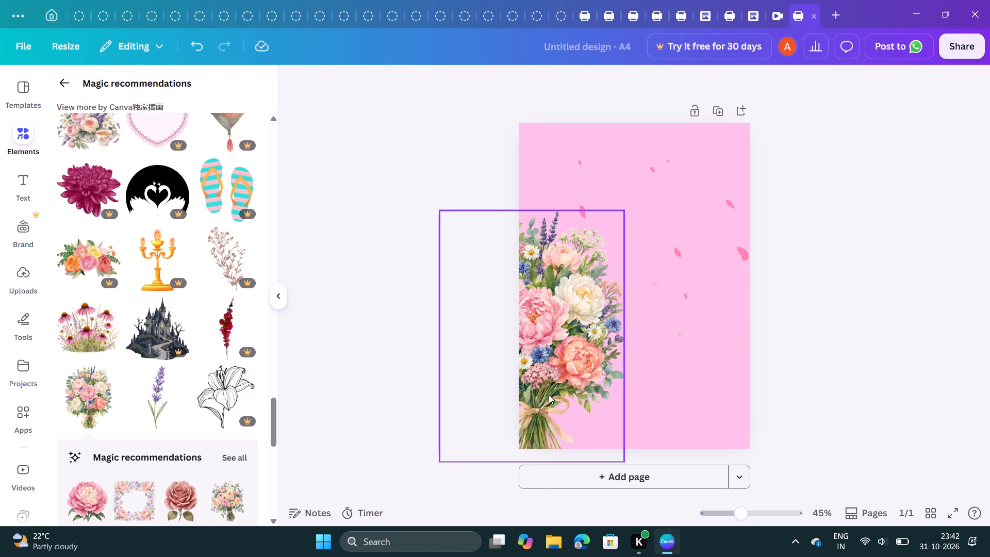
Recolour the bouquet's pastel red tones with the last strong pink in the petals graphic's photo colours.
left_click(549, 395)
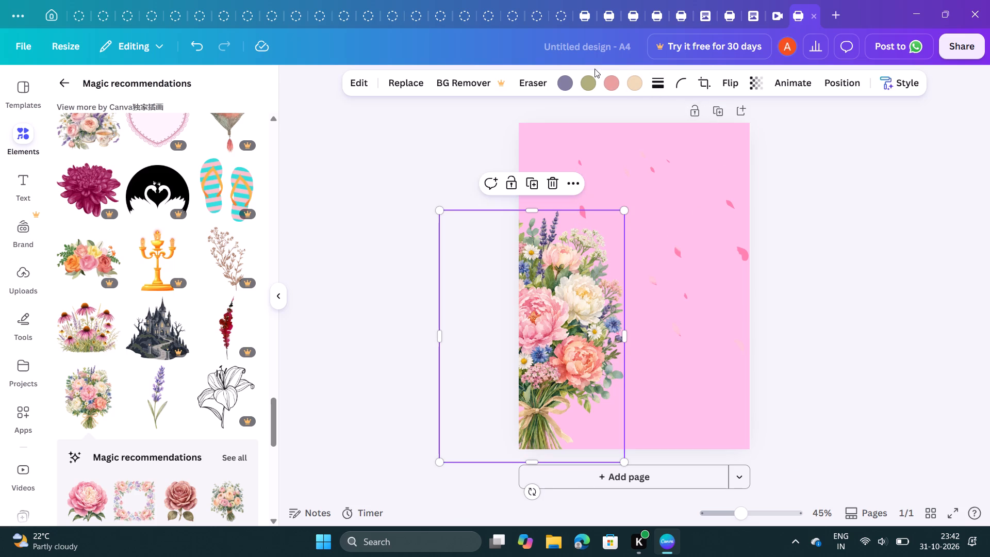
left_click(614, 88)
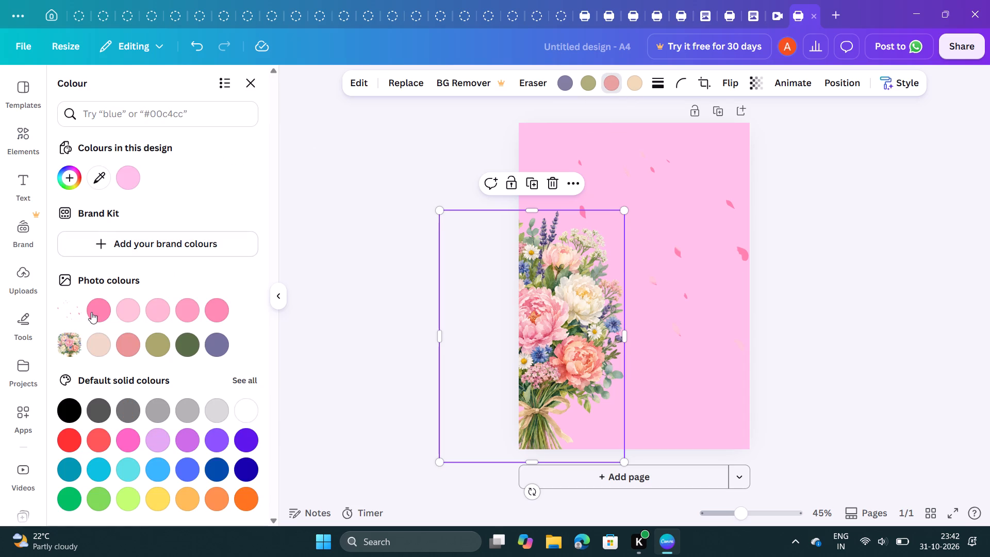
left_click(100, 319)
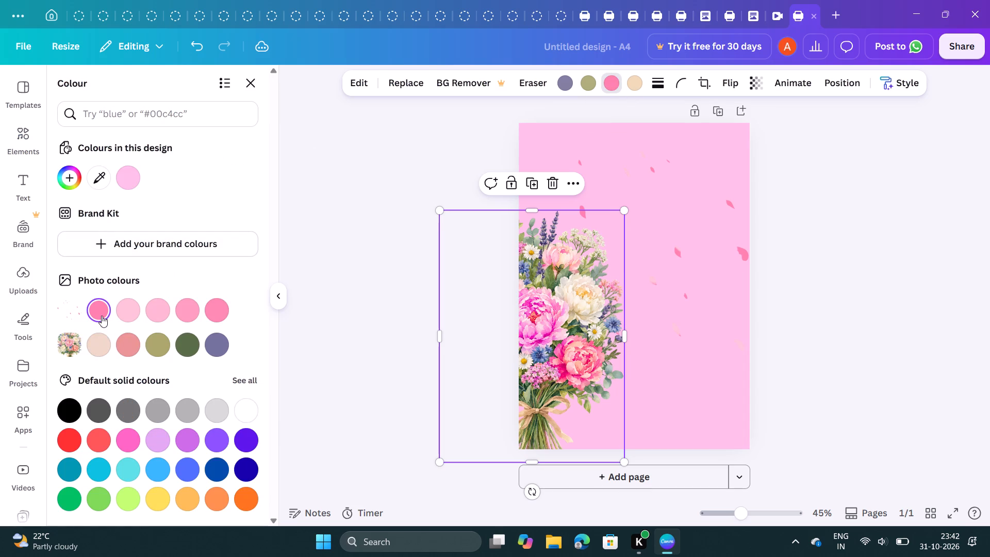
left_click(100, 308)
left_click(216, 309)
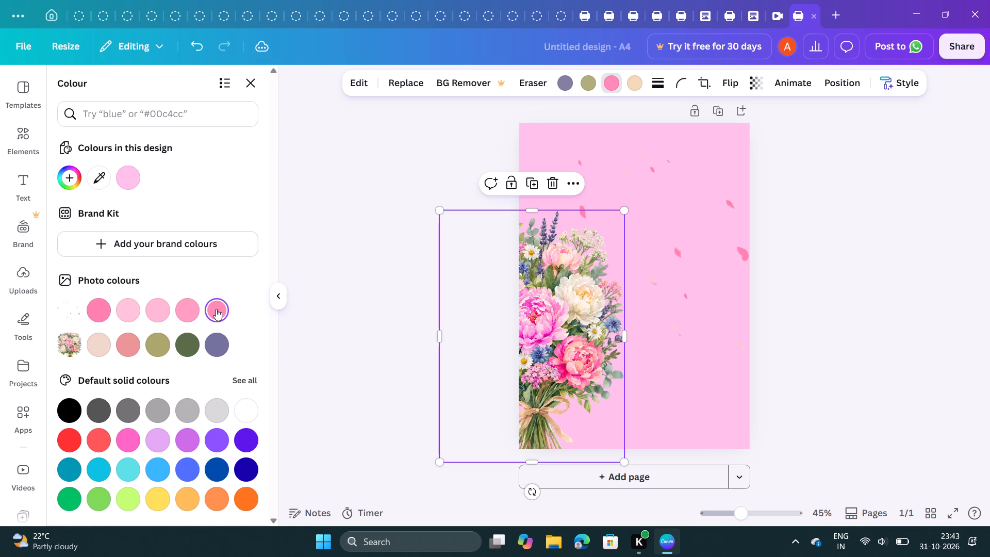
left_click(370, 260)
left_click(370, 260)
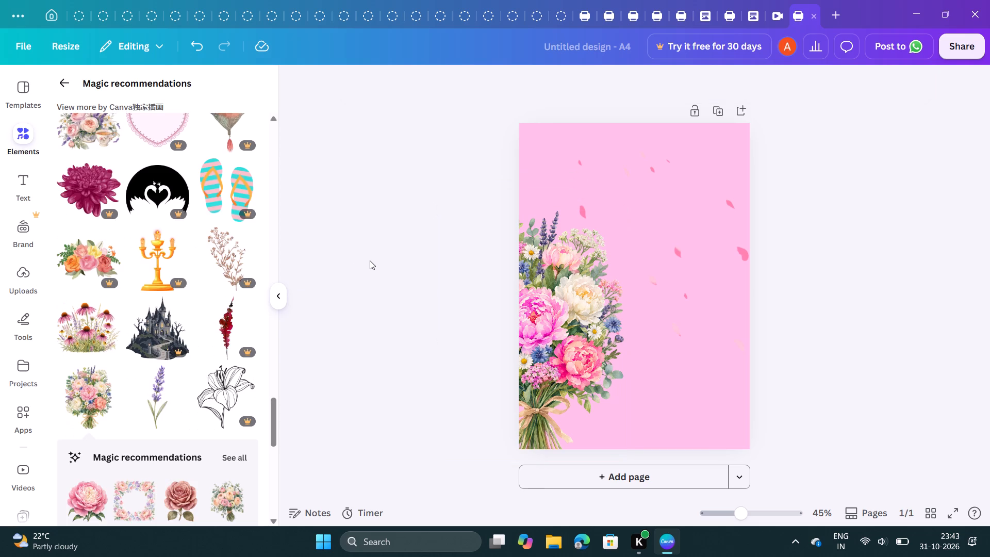
Browse the full set of recommendations related to the pastel peony bouquet for other bouquets, frames and floral decorations.
scroll(237, 253, "down", 1)
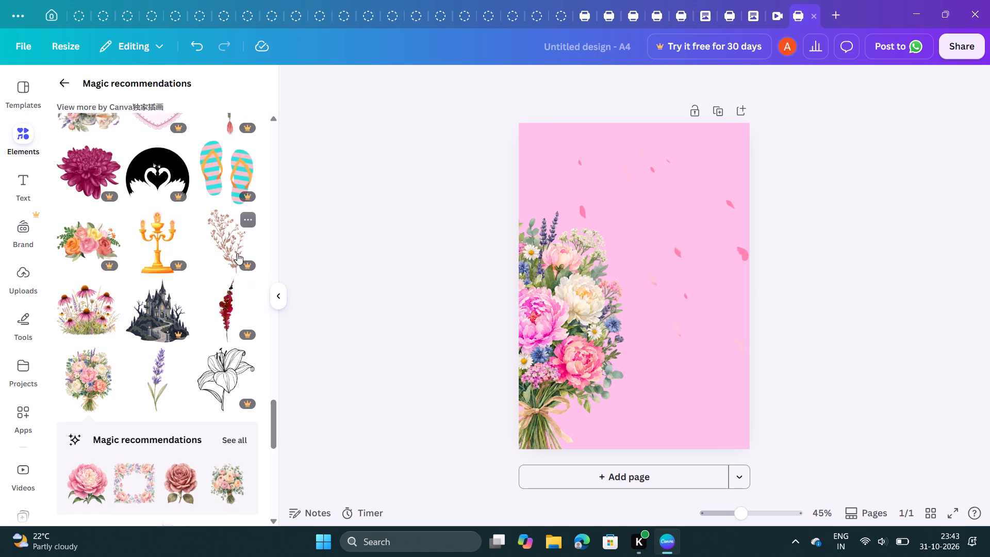
scroll(237, 253, "down", 3)
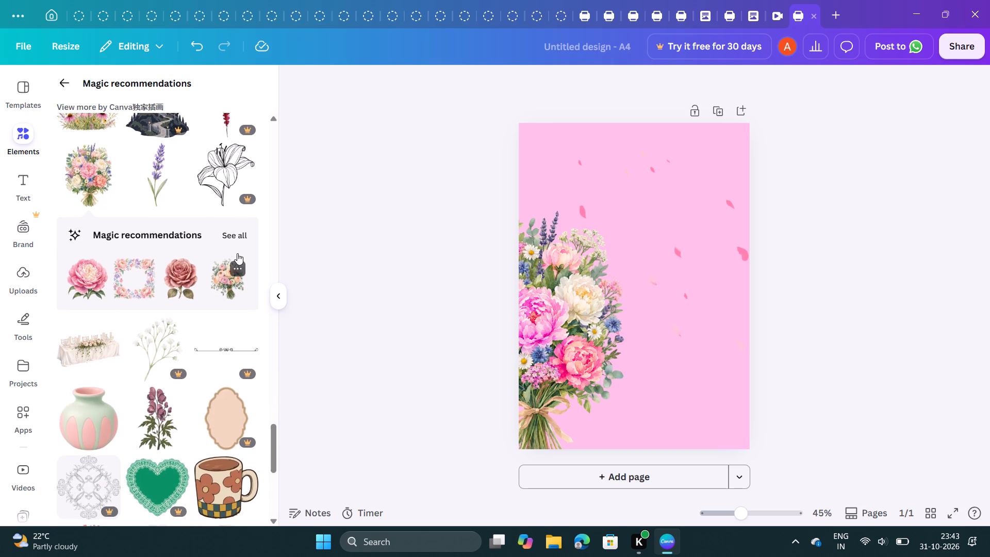
left_click(237, 233)
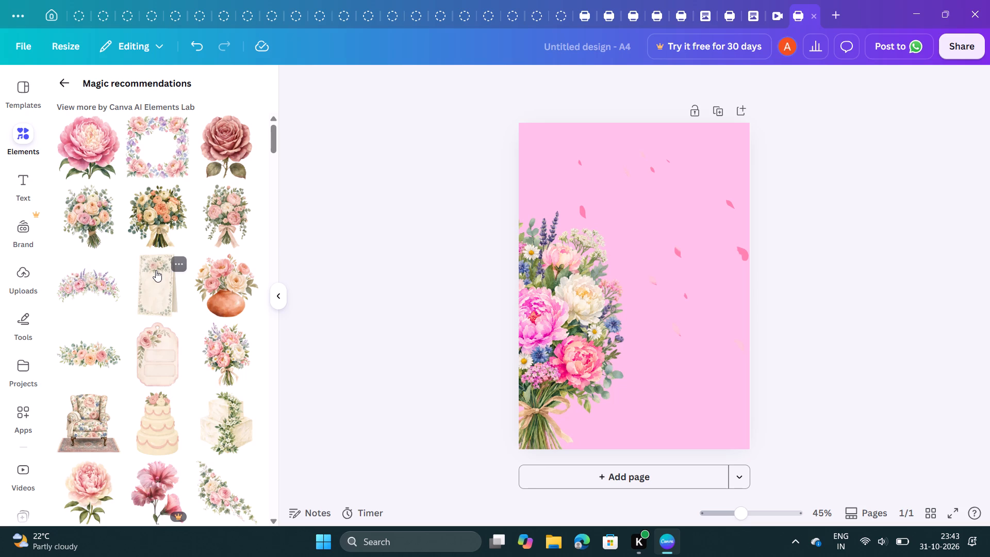
scroll(156, 270, "down", 3)
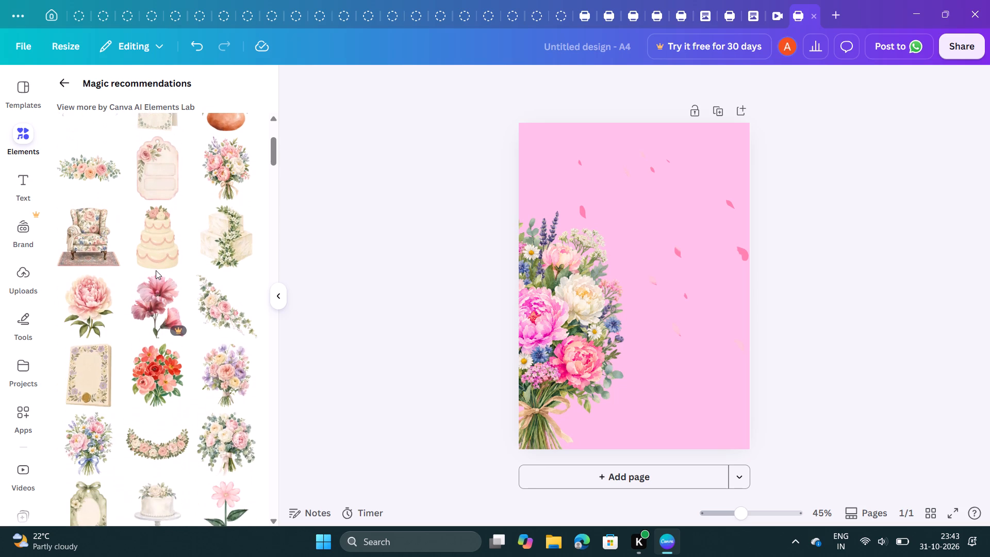
scroll(156, 270, "down", 2)
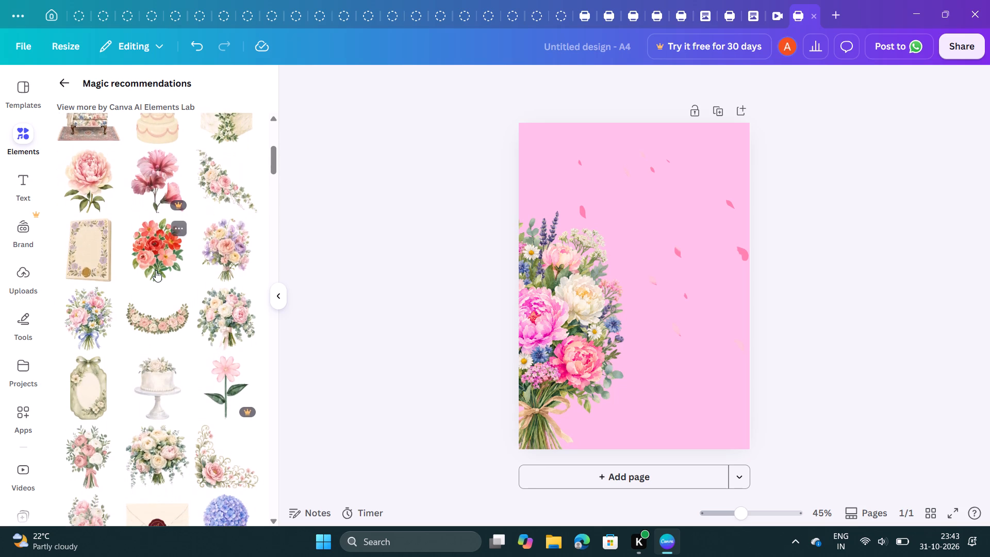
scroll(156, 270, "down", 2)
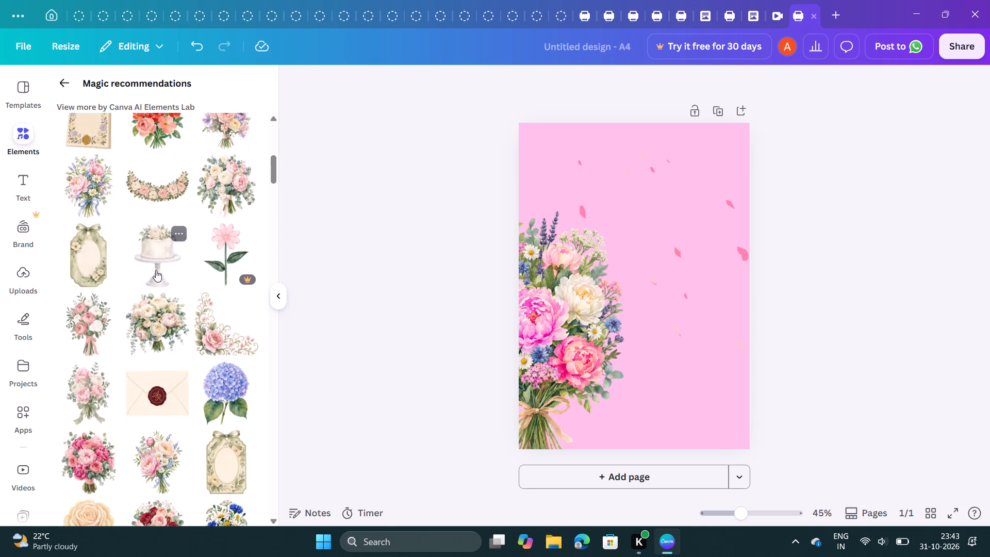
scroll(156, 270, "down", 3)
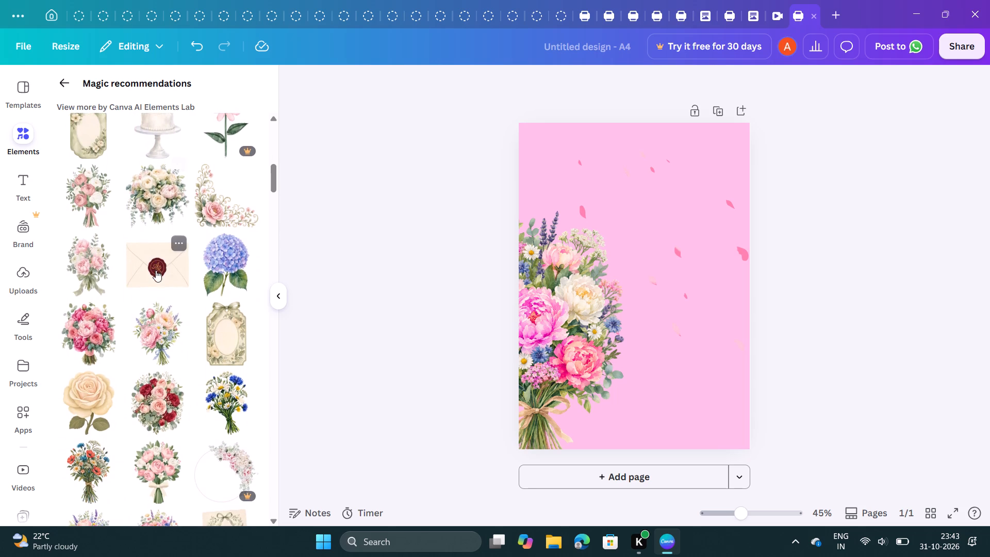
scroll(156, 270, "down", 3)
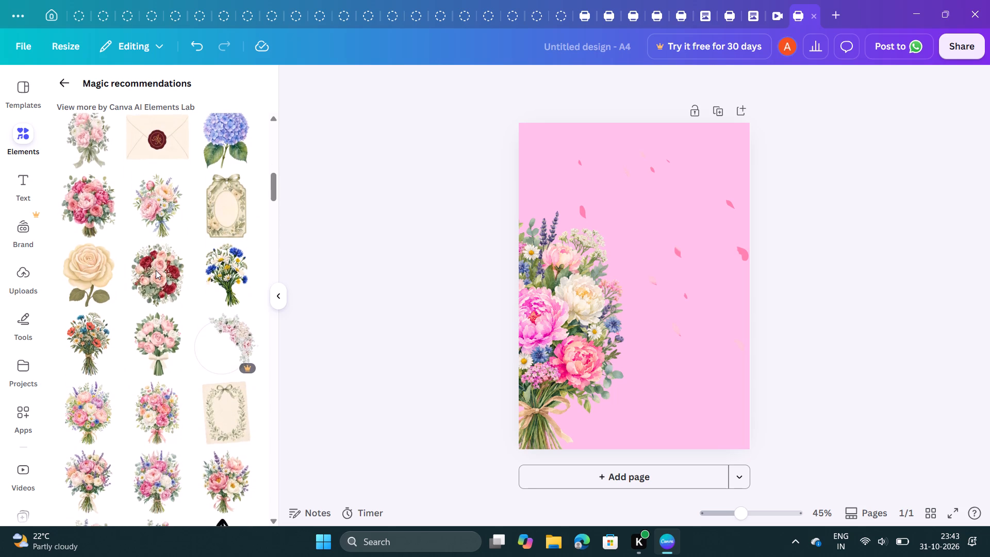
scroll(156, 270, "down", 2)
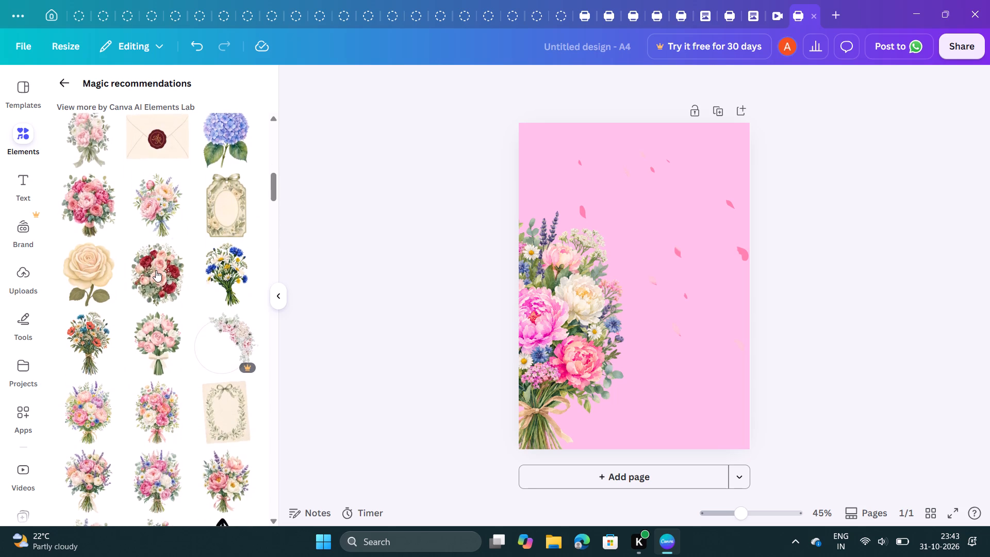
scroll(156, 270, "down", 1)
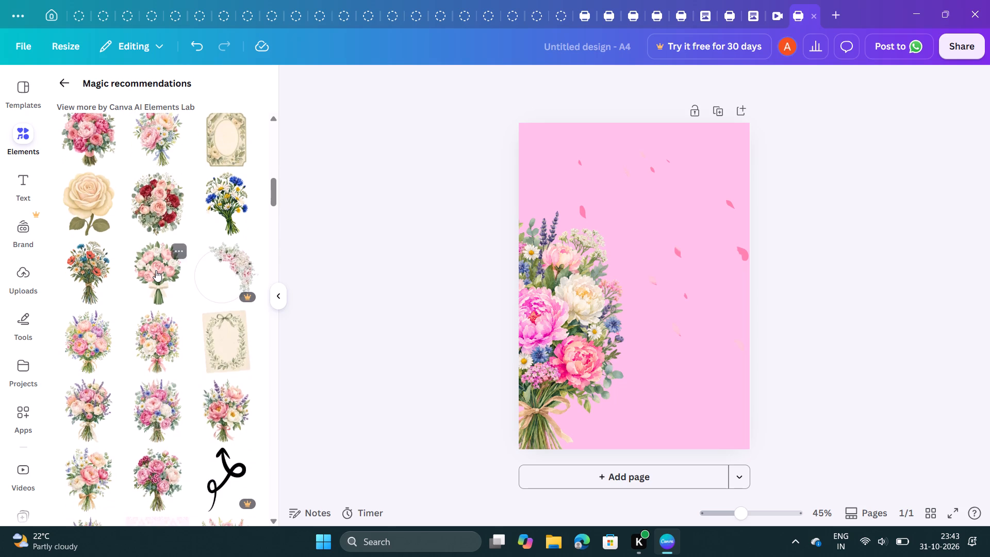
Clear the page by deleting the peony bouquet and the scattered pink petals graphic.
left_click(529, 292)
left_click(555, 179)
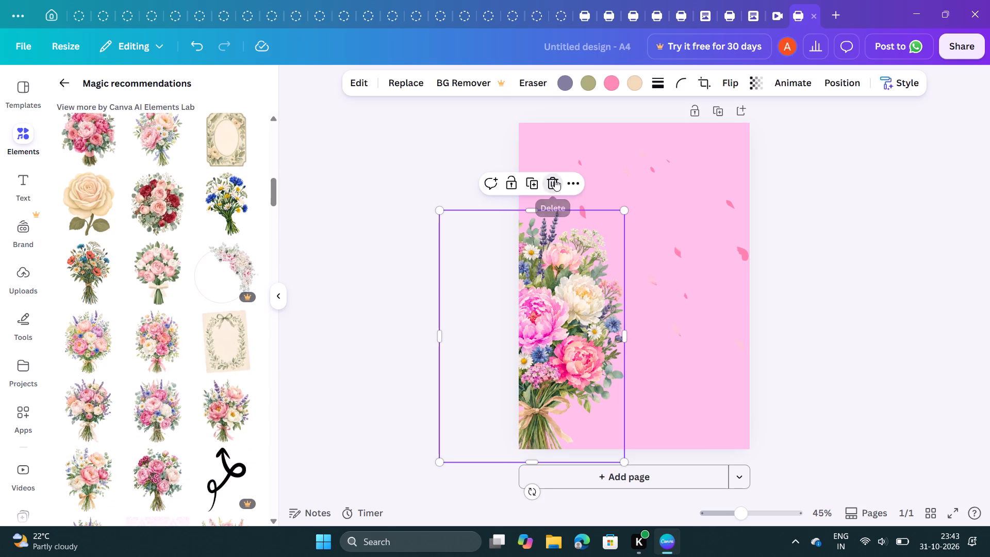
left_click(629, 196)
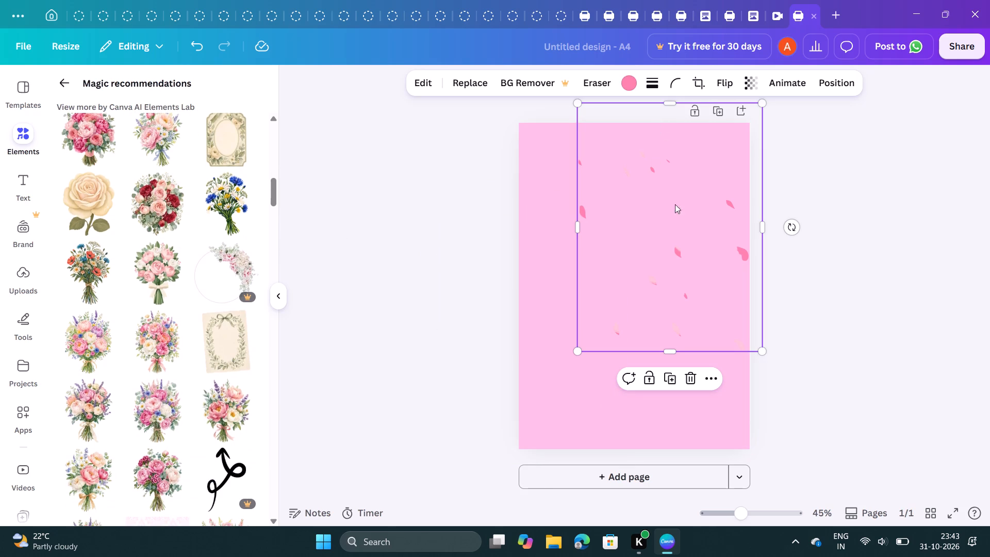
left_click(689, 381)
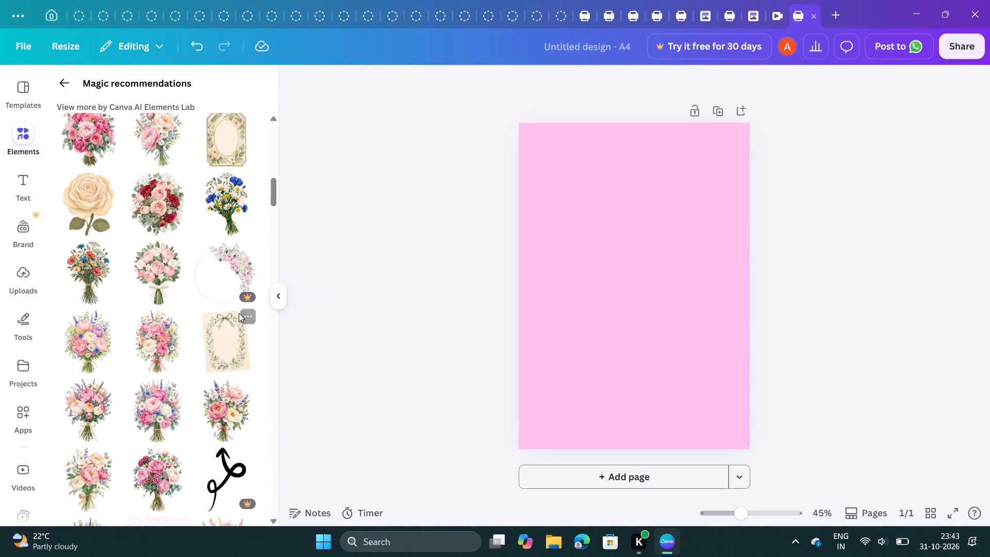
Add the cream paper graphic with the green leaf wreath and bow, and enlarge it to cover nearly the whole page.
left_click(225, 330)
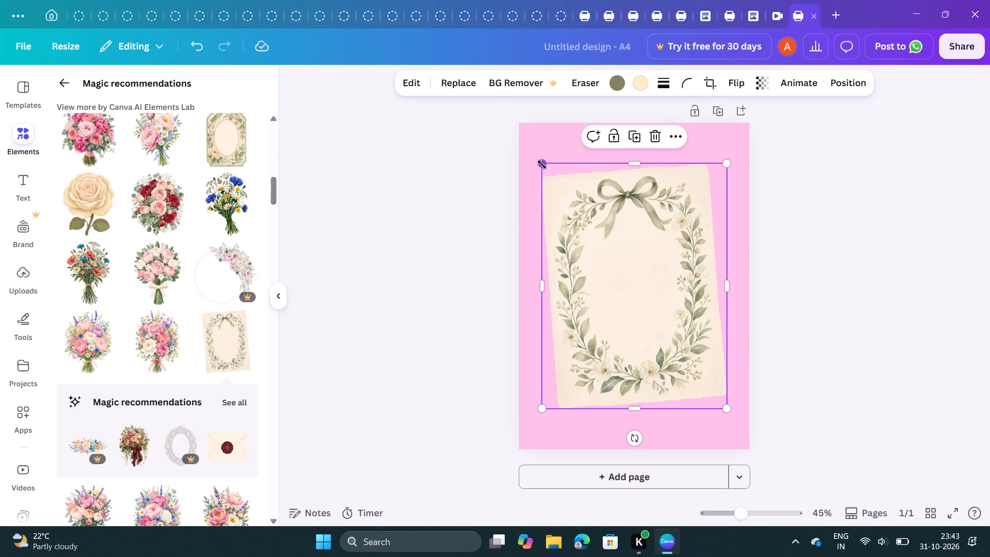
left_click_drag(542, 165, 525, 119)
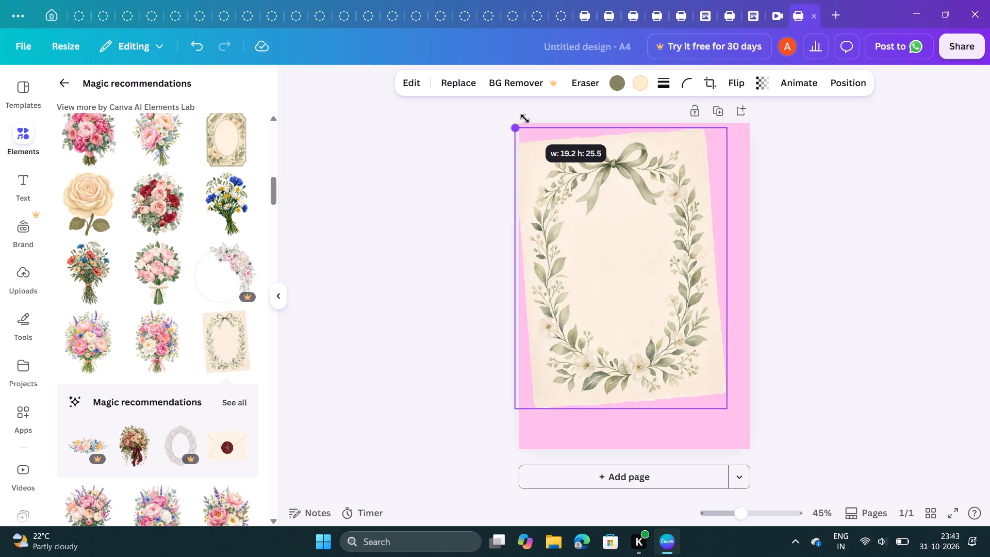
left_click_drag(525, 119, 525, 109)
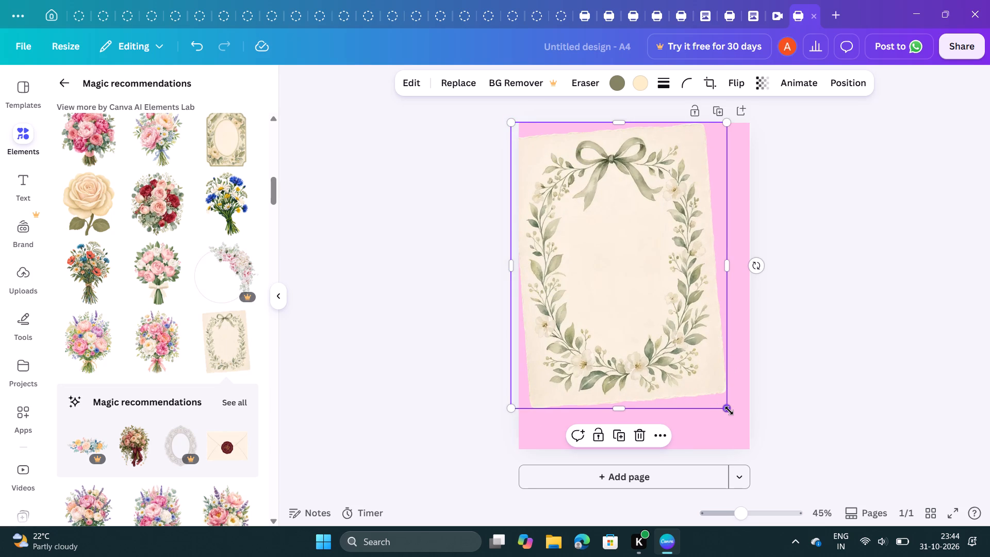
left_click_drag(729, 411, 754, 446)
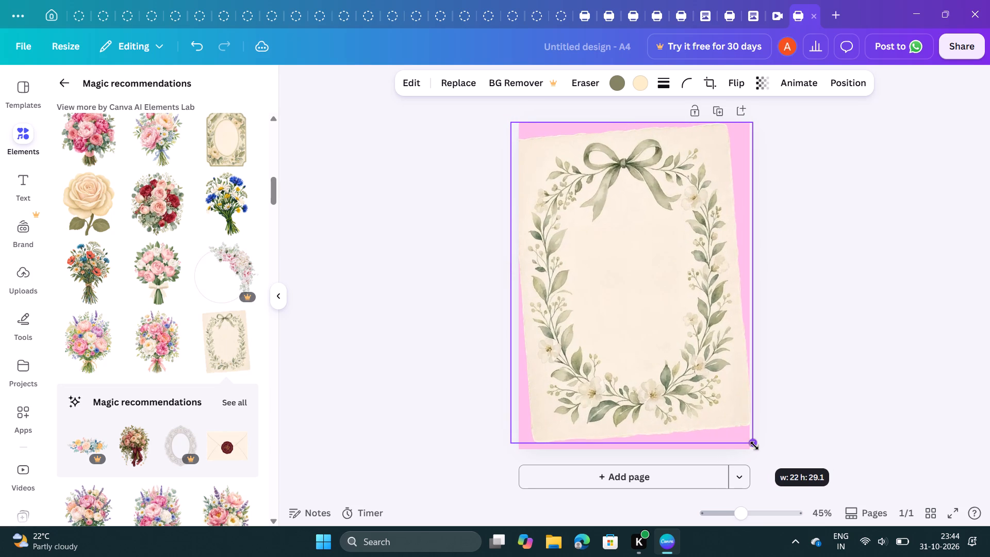
left_click_drag(754, 446, 776, 452)
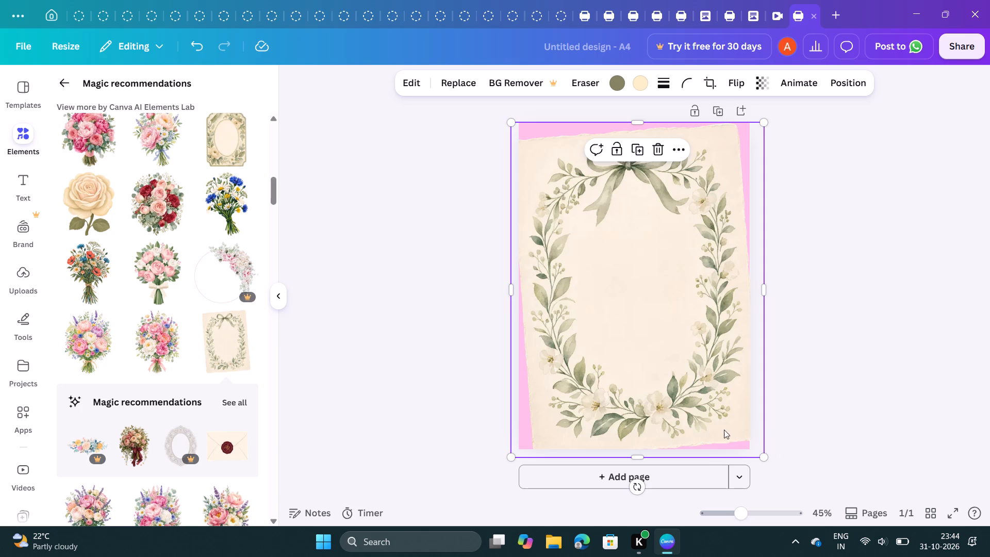
left_click(702, 419)
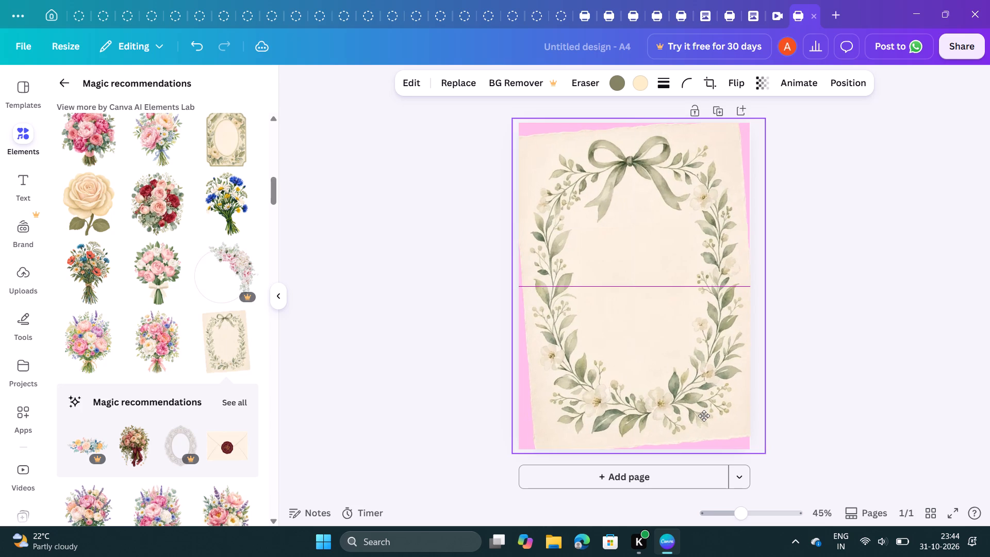
left_click(806, 388)
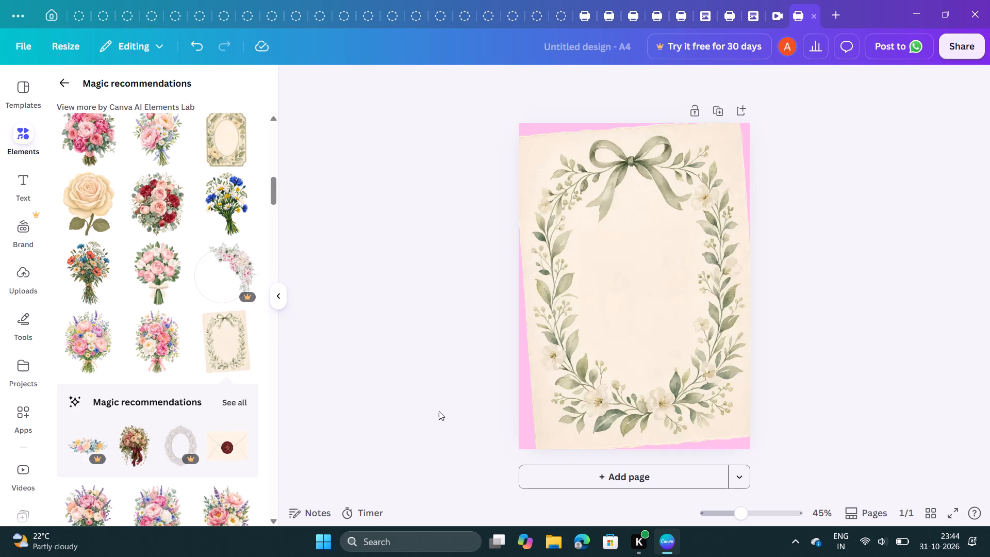
Add the red and pink rose bouquet with eucalyptus from the recommendations and shrink it to a small accent.
scroll(300, 405, "down", 1)
scroll(159, 400, "up", 5)
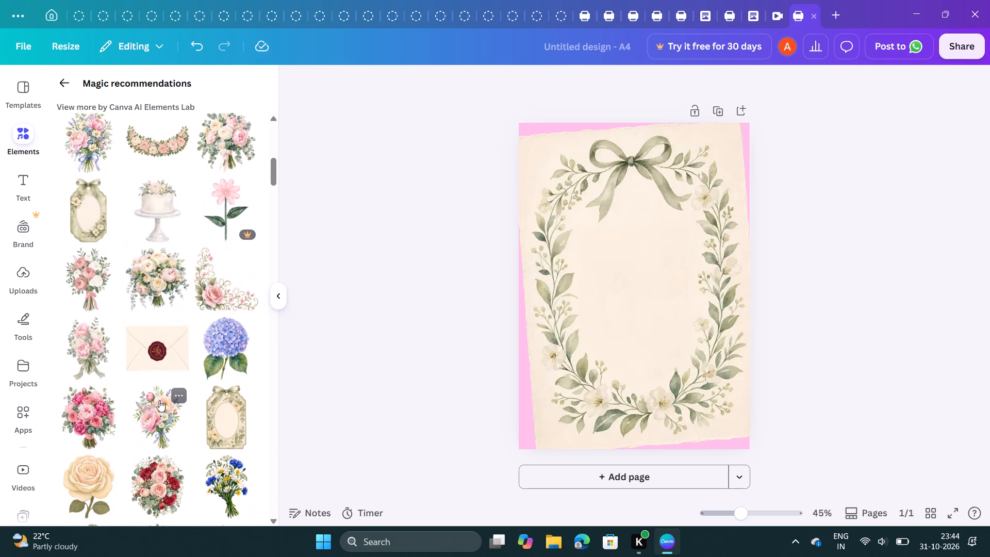
scroll(159, 400, "up", 1)
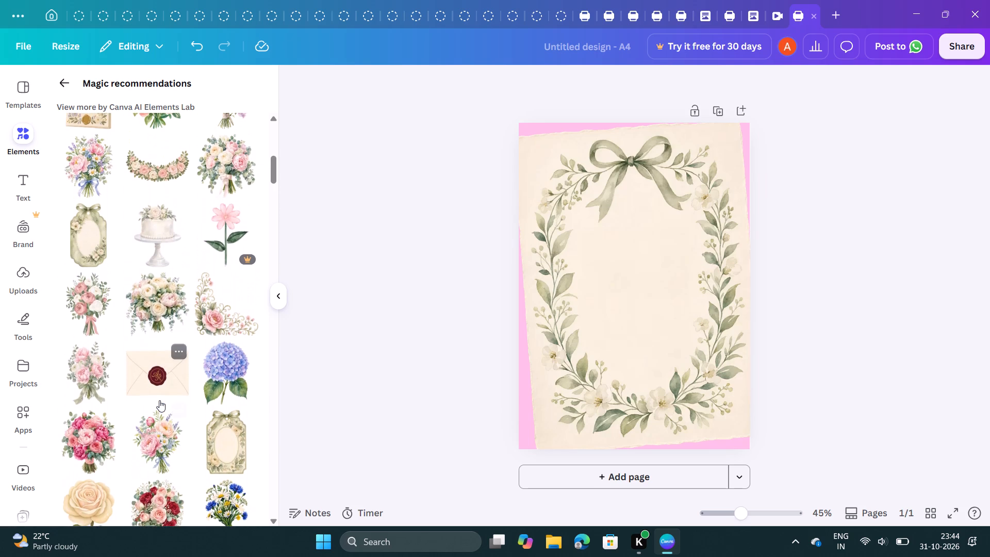
scroll(159, 400, "down", 2)
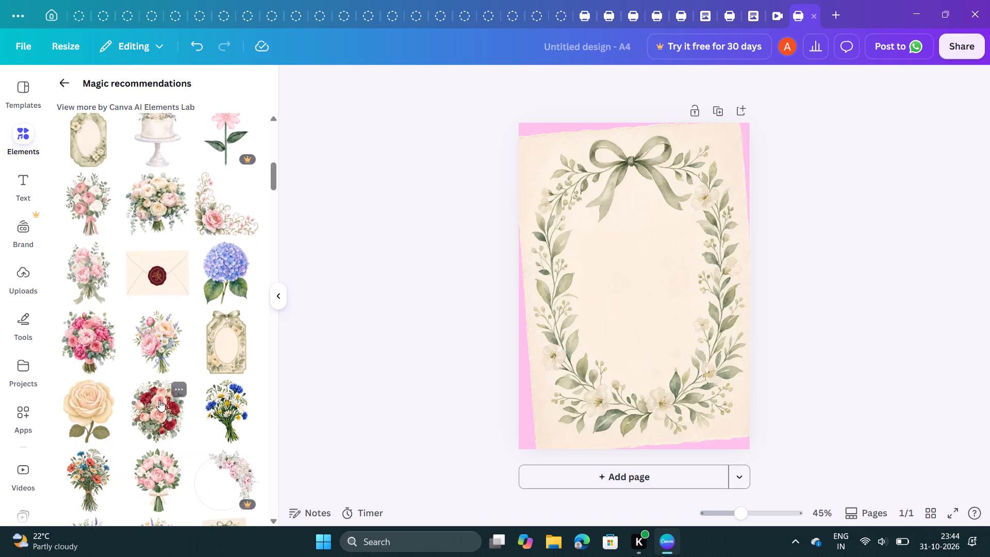
left_click(159, 400)
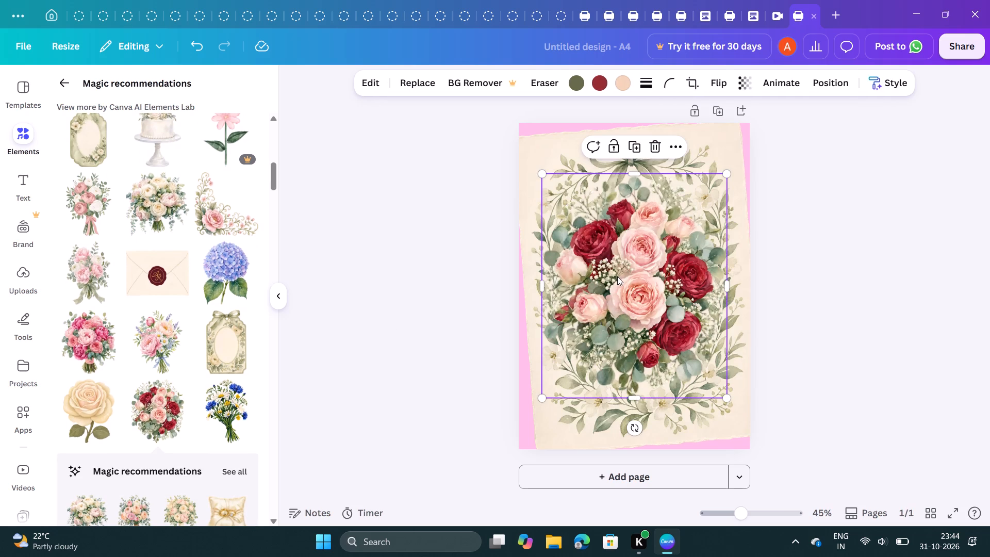
left_click(543, 176)
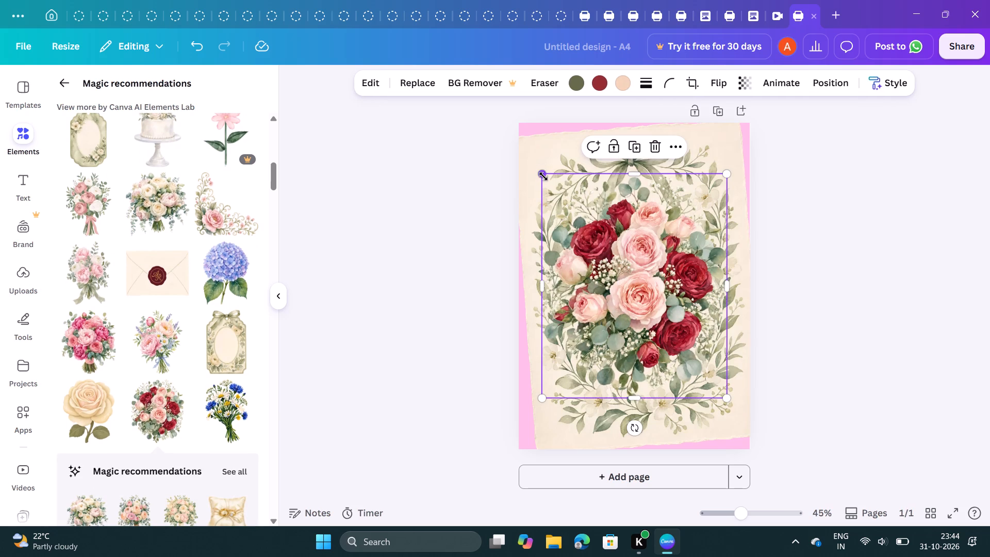
left_click_drag(543, 176, 647, 307)
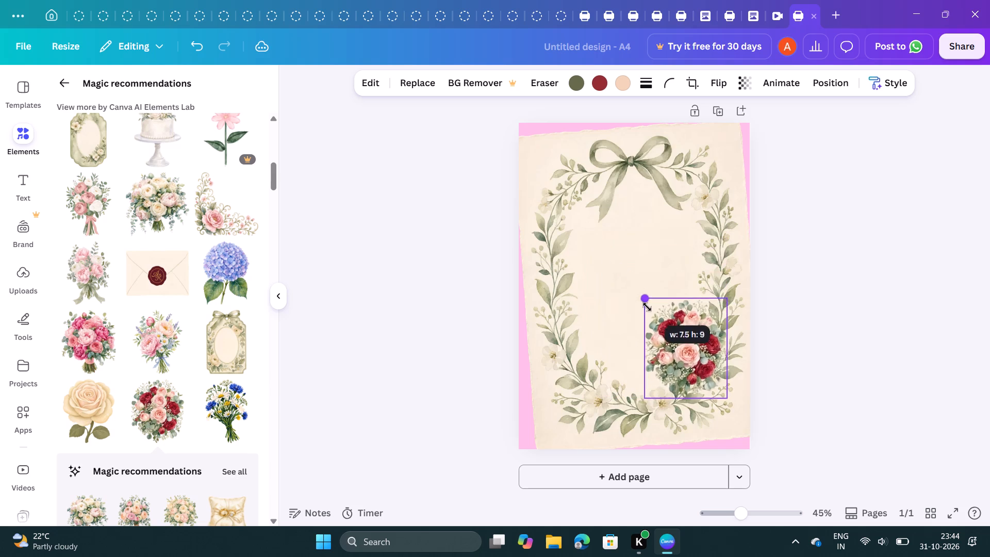
left_click_drag(647, 307, 669, 327)
Place the small rose bouquet over the centre of the wreath's bow, against the top edge of the page.
left_click_drag(683, 351, 617, 152)
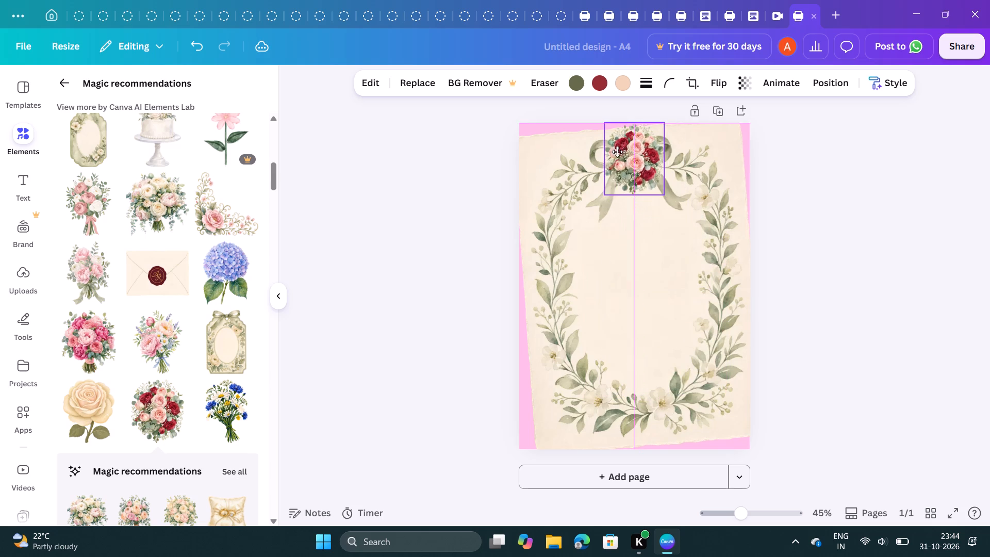
left_click_drag(617, 152, 618, 150)
left_click_drag(618, 150, 617, 149)
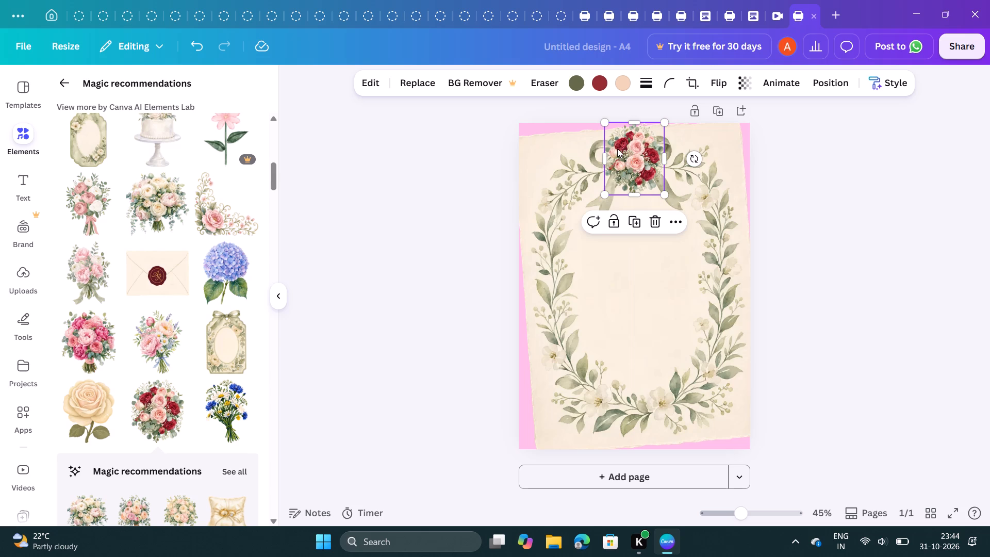
left_click_drag(617, 149, 611, 146)
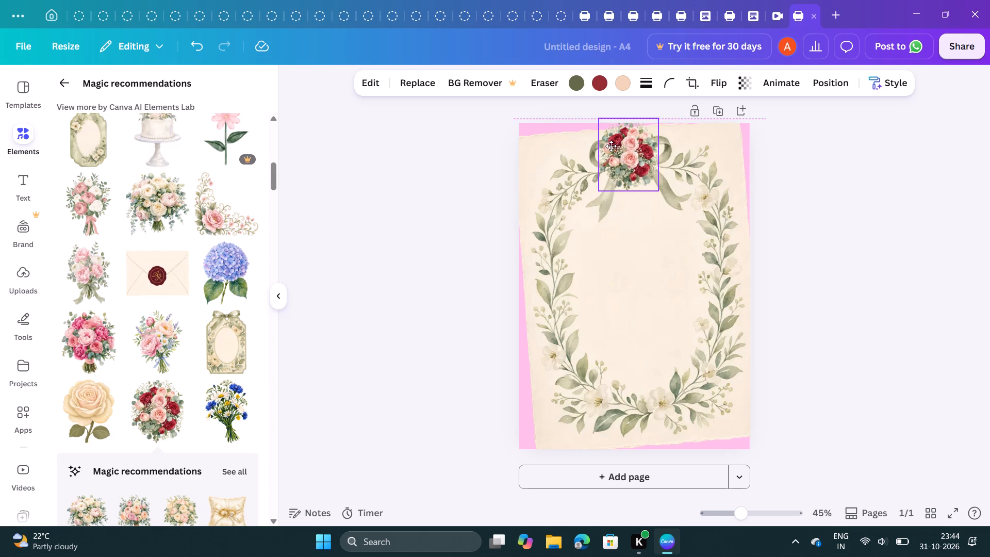
left_click_drag(611, 146, 612, 146)
left_click(474, 153)
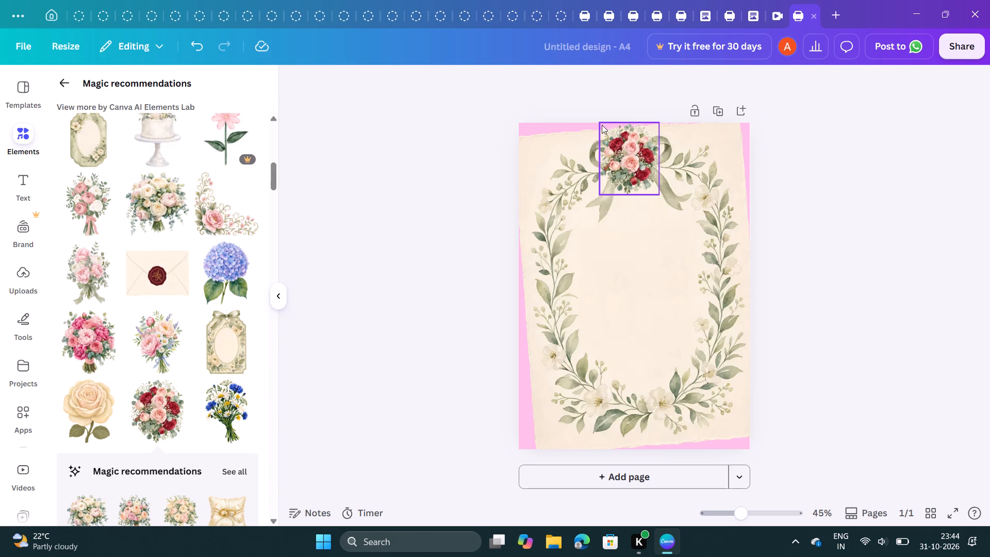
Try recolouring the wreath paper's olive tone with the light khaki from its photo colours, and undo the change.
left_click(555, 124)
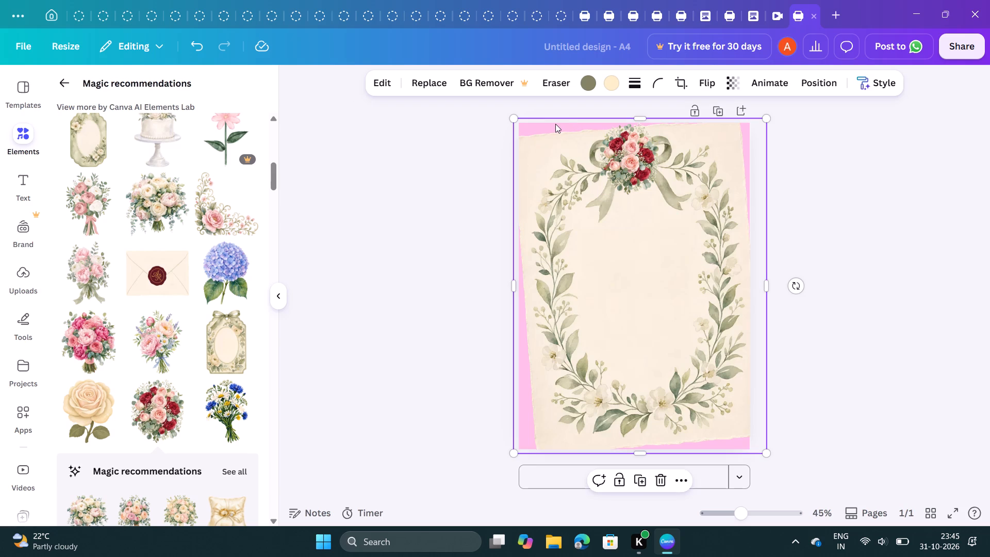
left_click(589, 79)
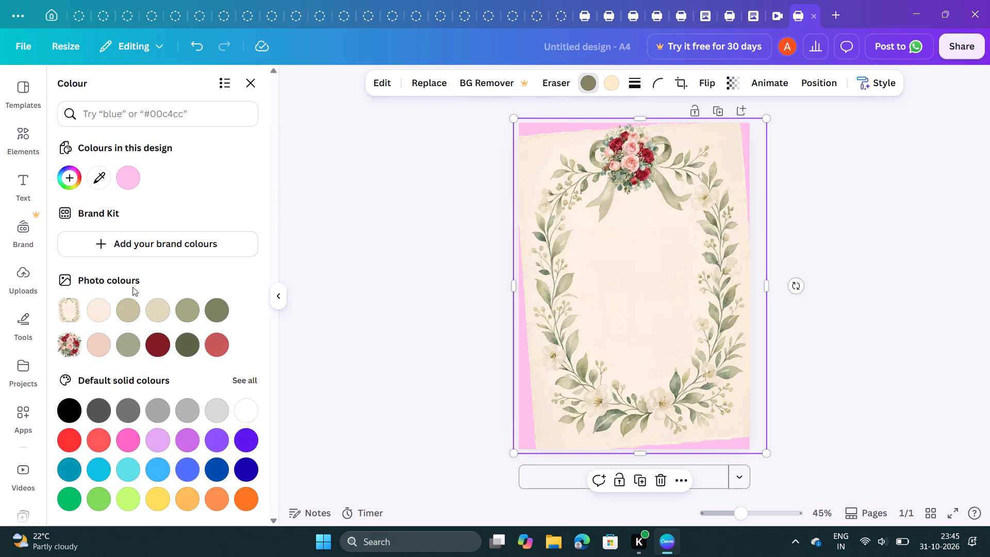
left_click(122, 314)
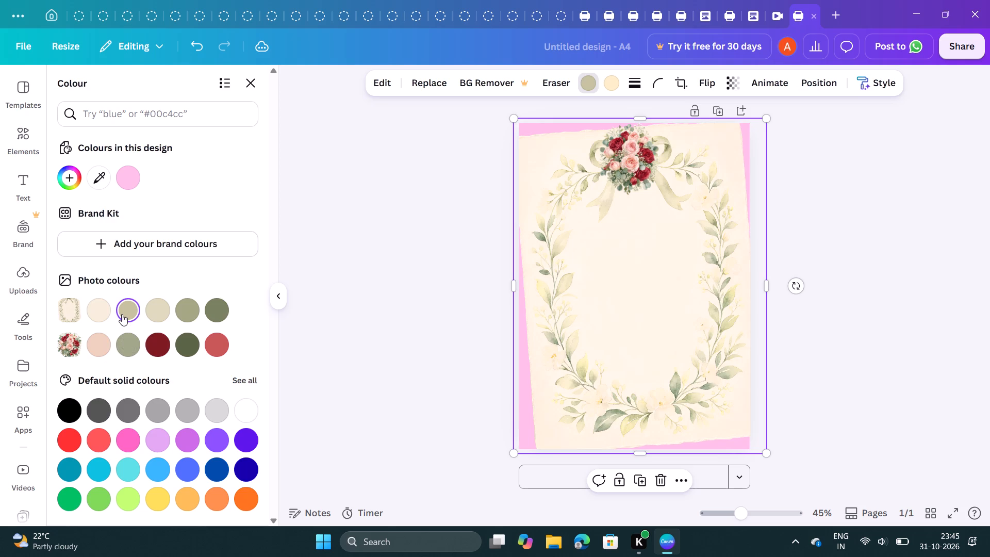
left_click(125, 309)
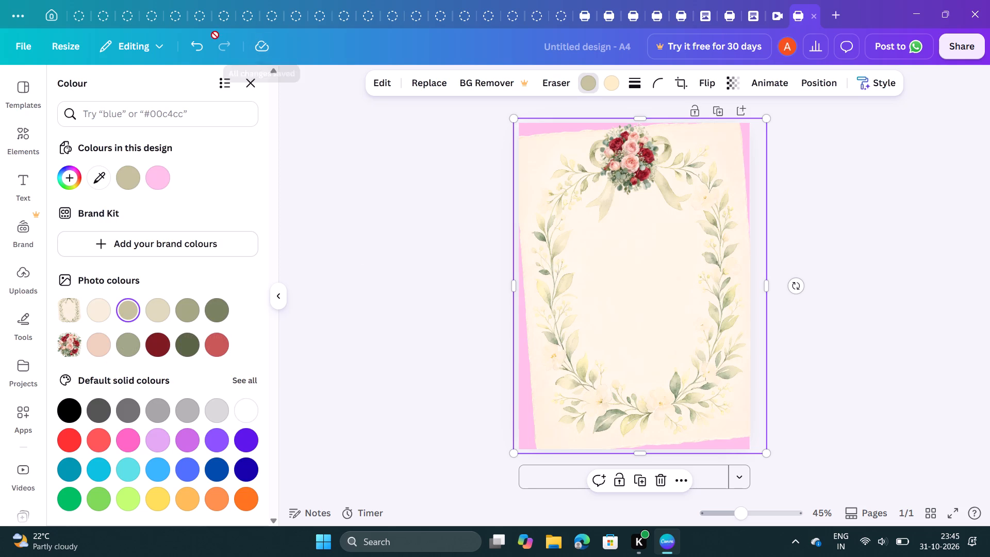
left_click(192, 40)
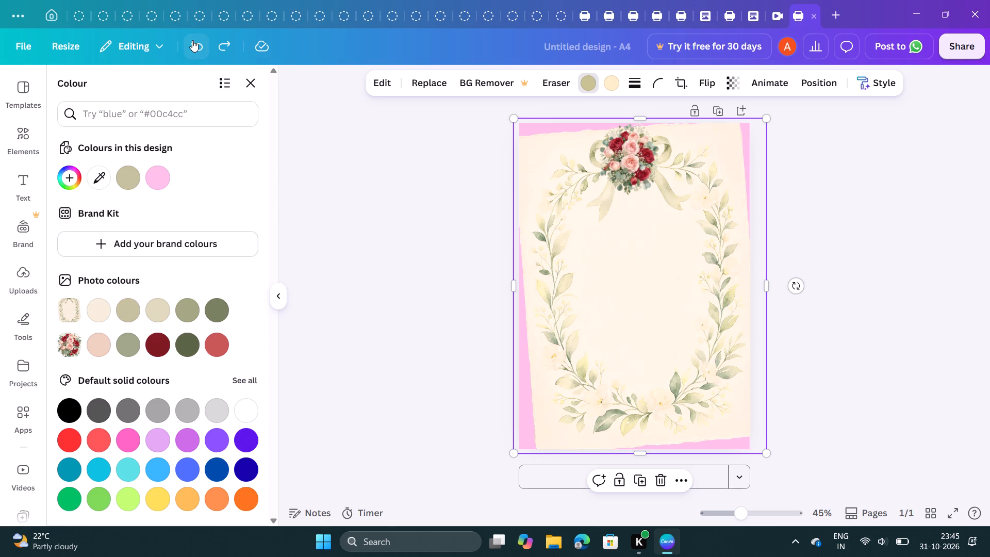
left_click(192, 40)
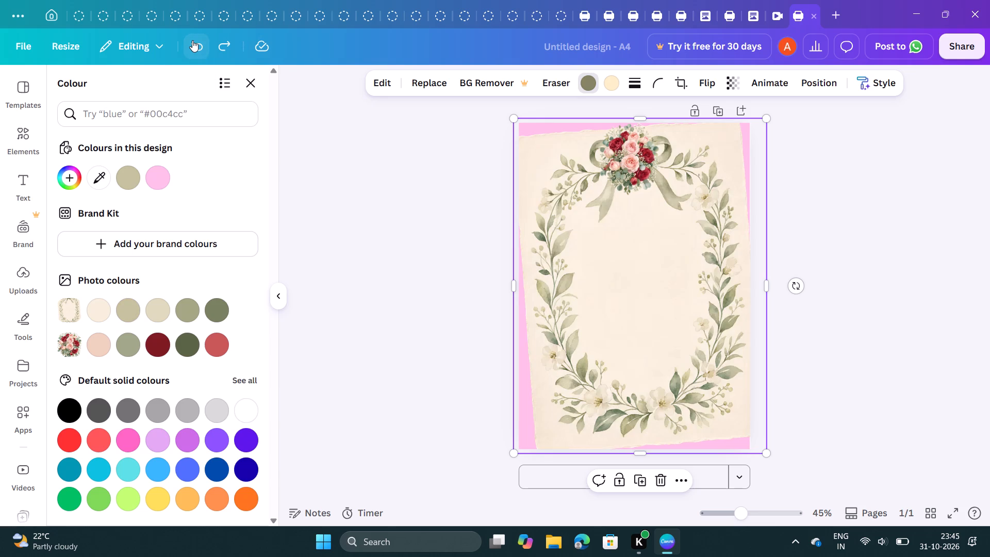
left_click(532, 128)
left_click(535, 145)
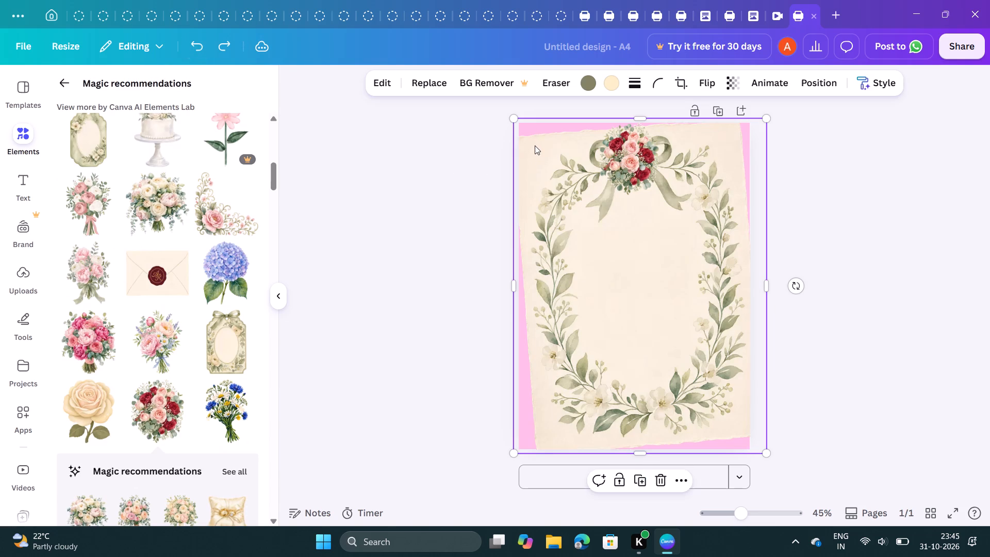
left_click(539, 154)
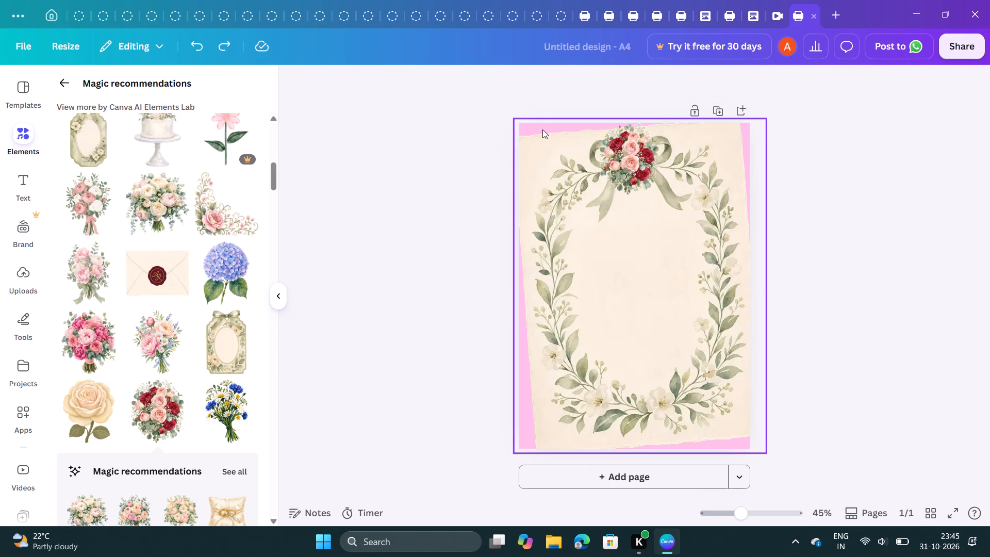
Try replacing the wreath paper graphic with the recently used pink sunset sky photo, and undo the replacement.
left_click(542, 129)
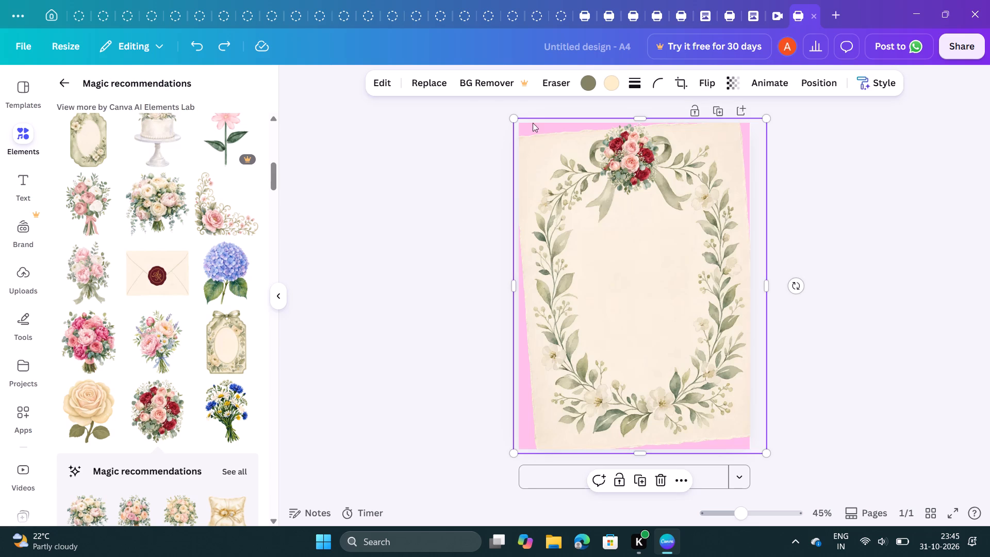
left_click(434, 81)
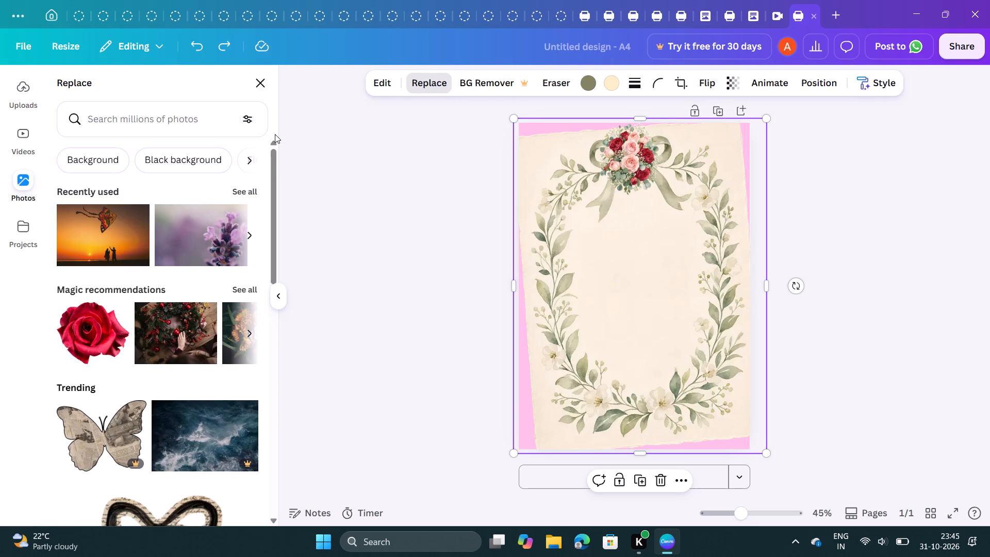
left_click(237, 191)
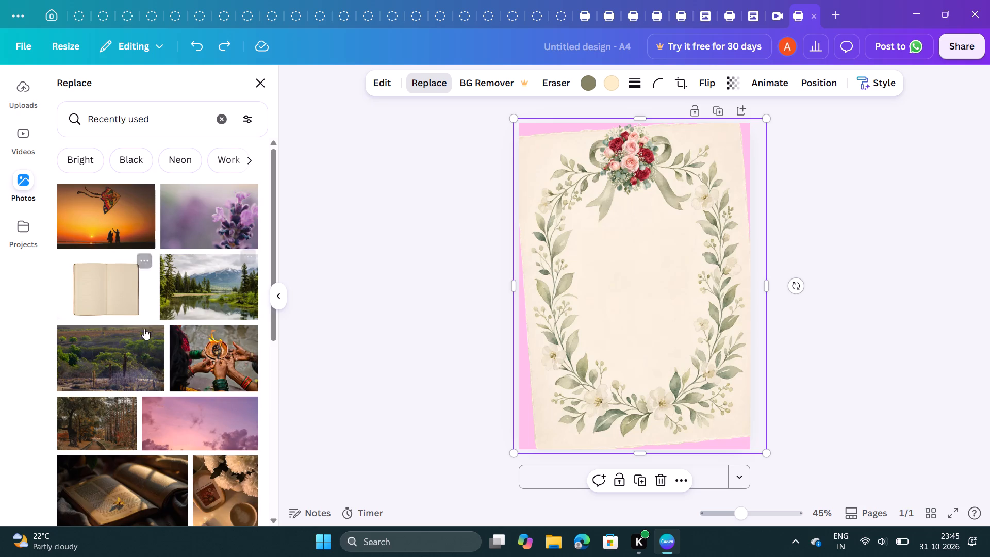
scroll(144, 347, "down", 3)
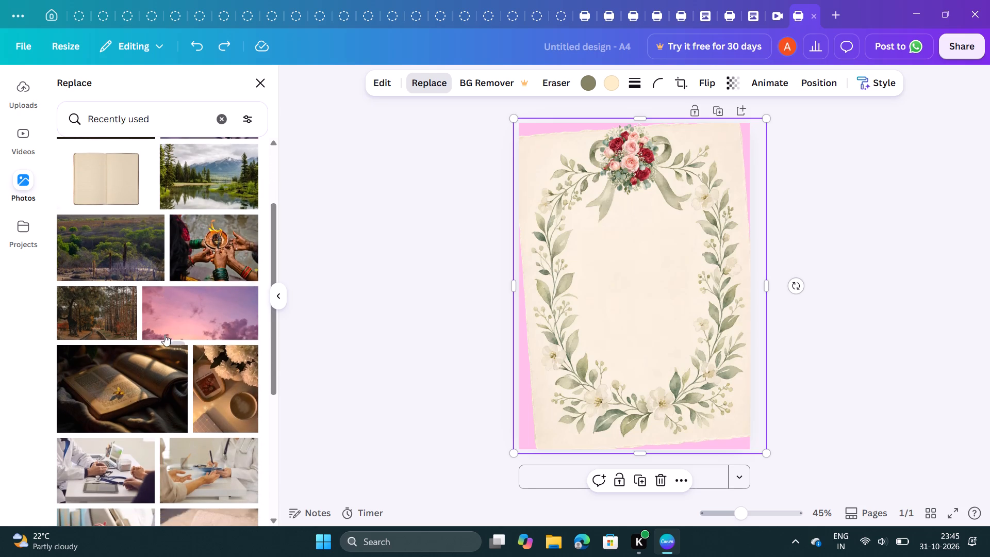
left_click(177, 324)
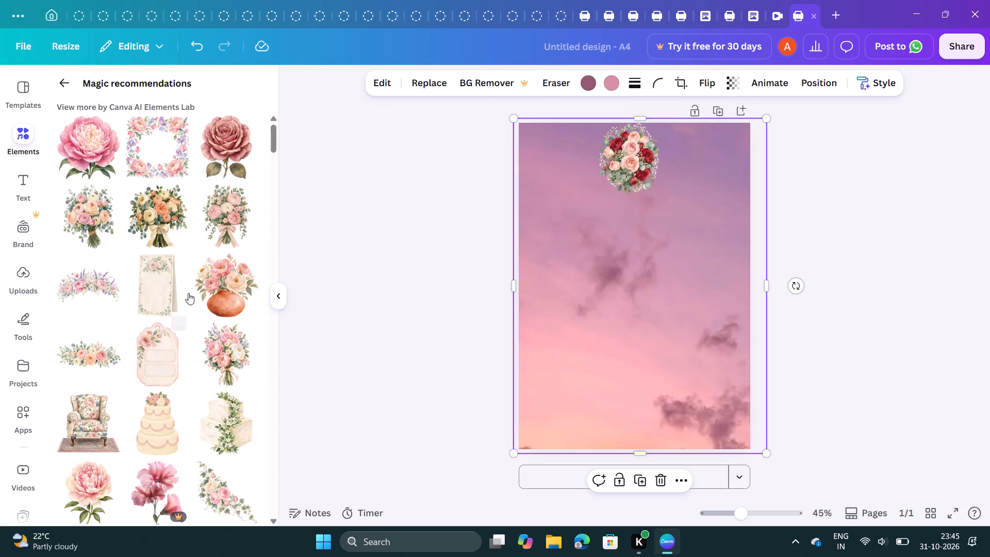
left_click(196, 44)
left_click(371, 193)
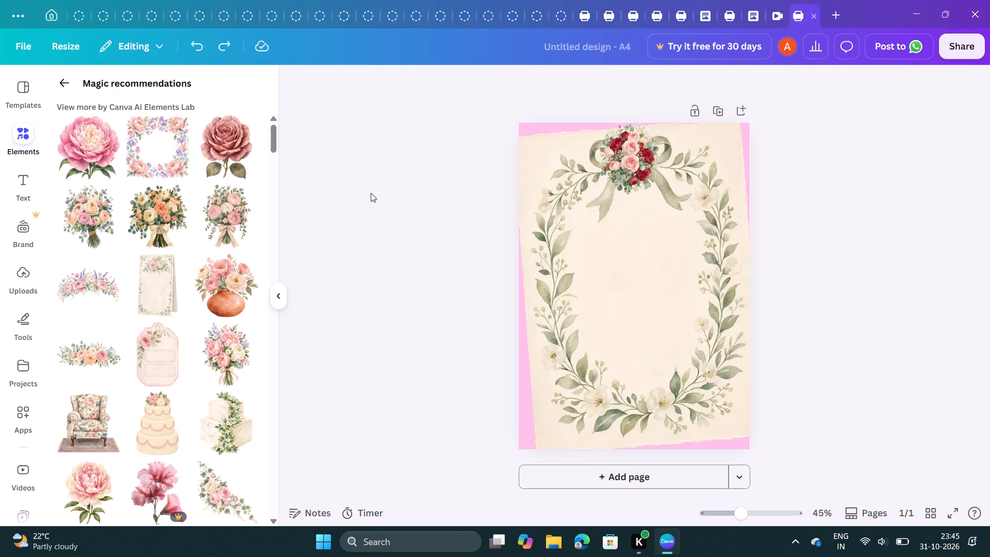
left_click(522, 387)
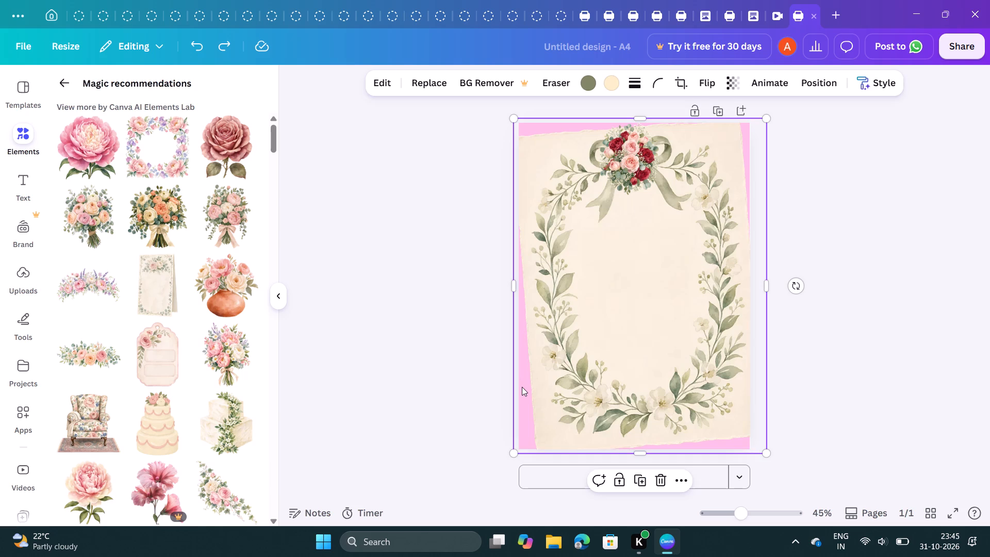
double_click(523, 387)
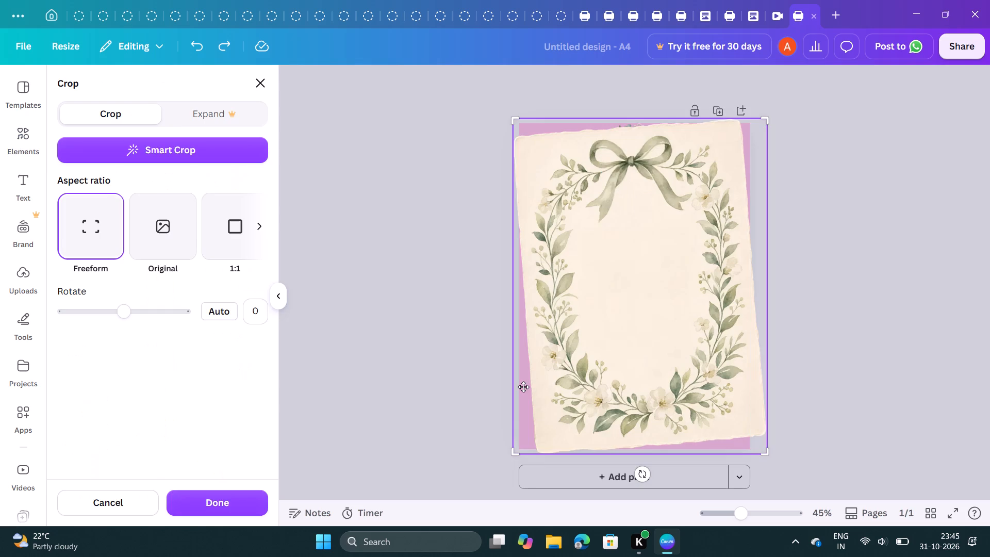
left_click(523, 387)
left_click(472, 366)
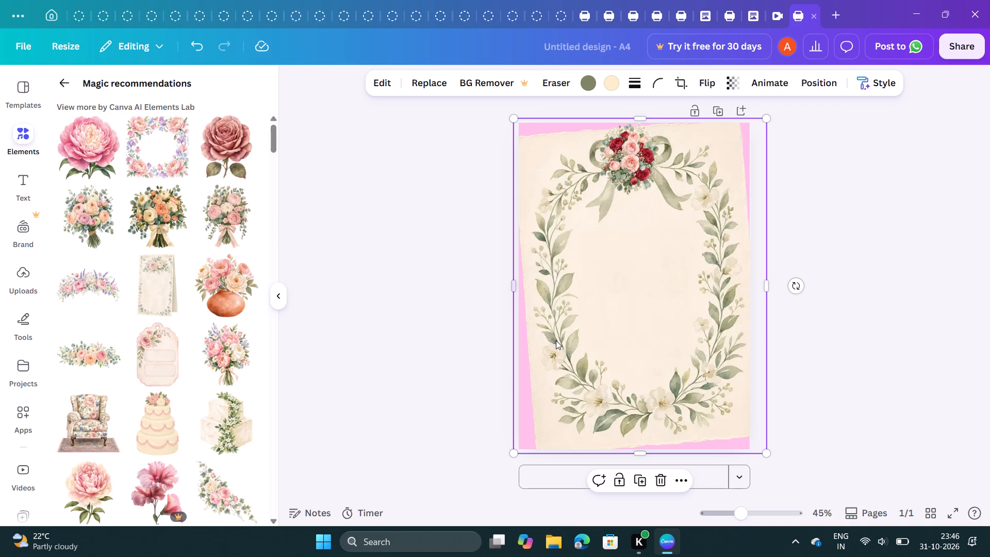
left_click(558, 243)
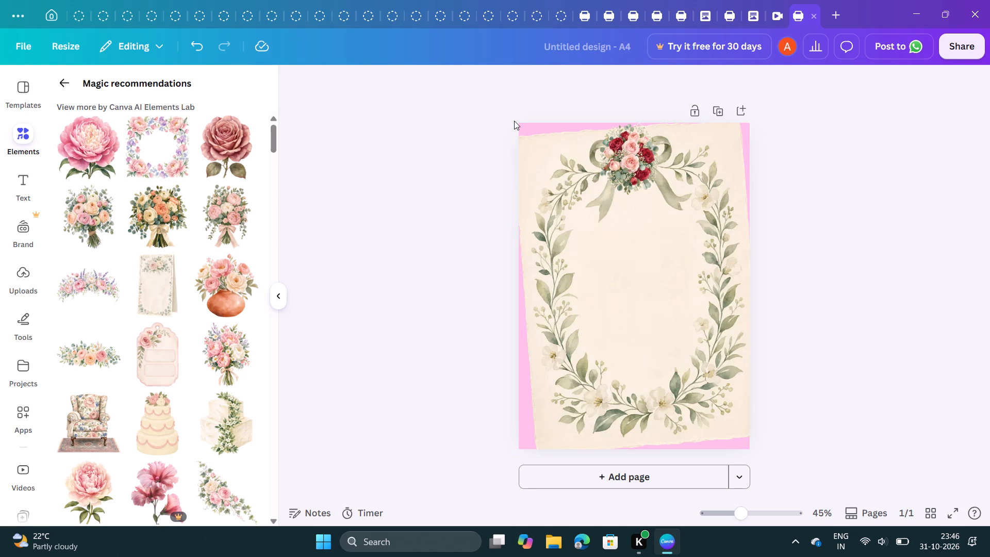
Enlarge the leaf-wreath paper graphic slightly so it extends further past the page's top-left corner.
left_click(527, 141)
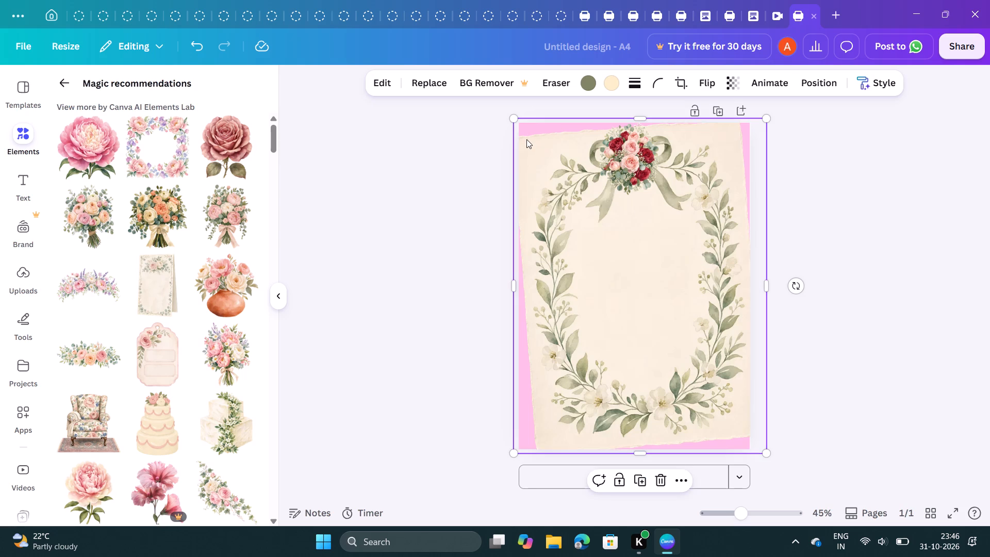
left_click(513, 118)
left_click_drag(513, 118, 506, 97)
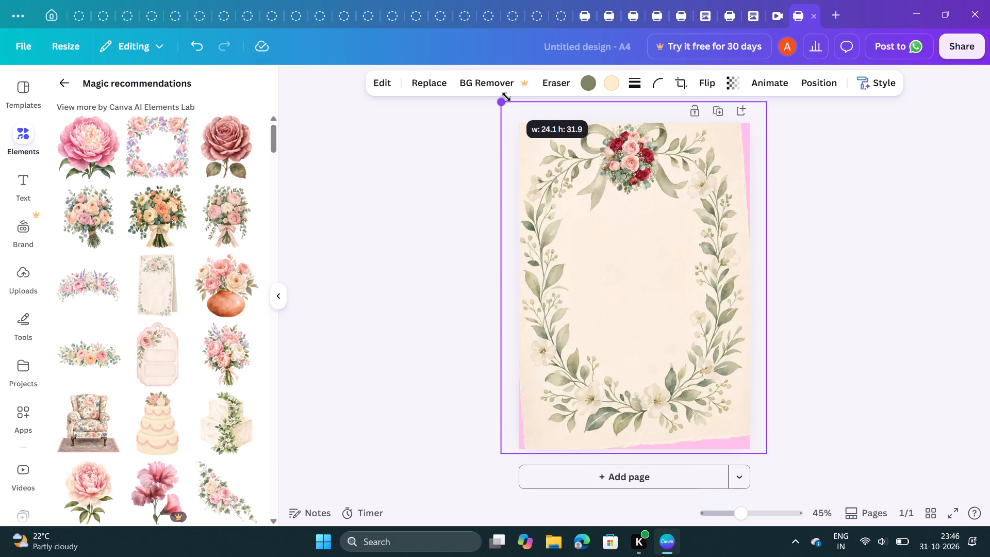
left_click_drag(506, 97, 506, 110)
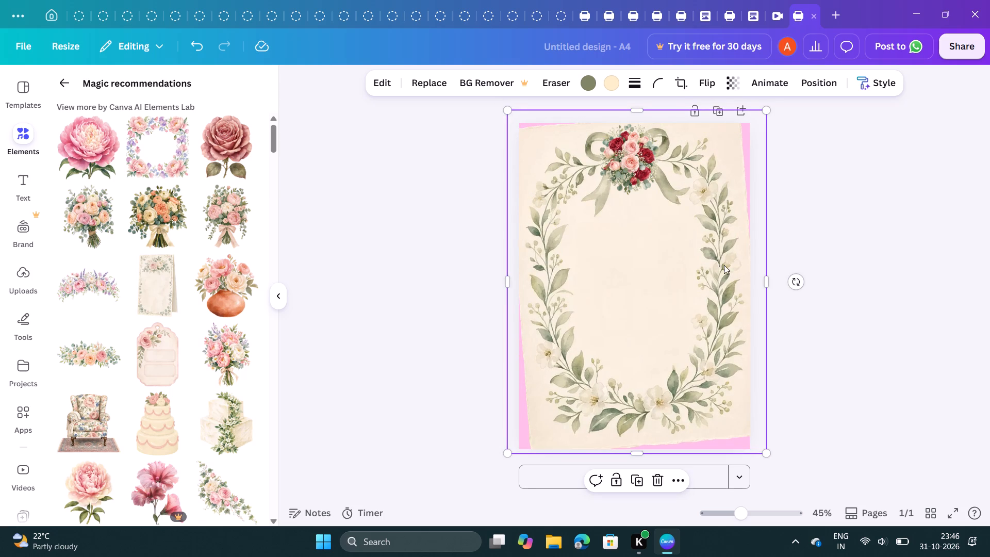
Rotate the leaf-wreath paper graphic about 5° clockwise and shift it down slightly so it covers the pink background along the page edges.
left_click(793, 282)
left_click_drag(793, 282, 793, 274)
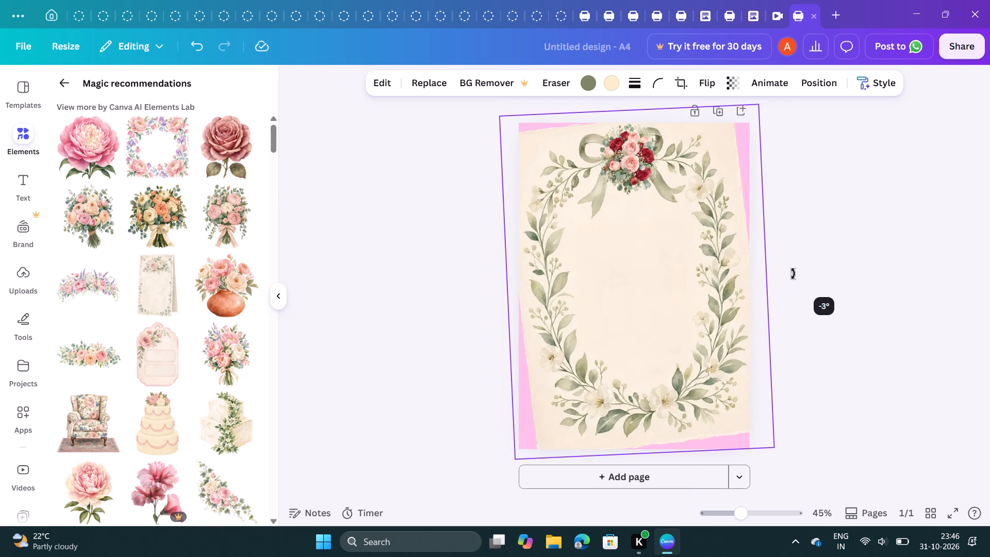
left_click_drag(793, 274, 804, 289)
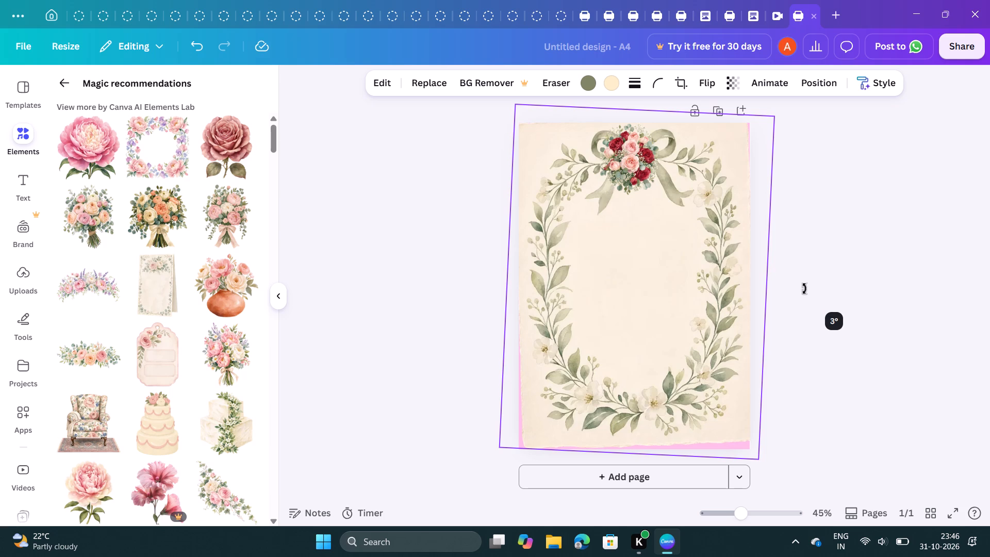
left_click_drag(804, 289, 807, 293)
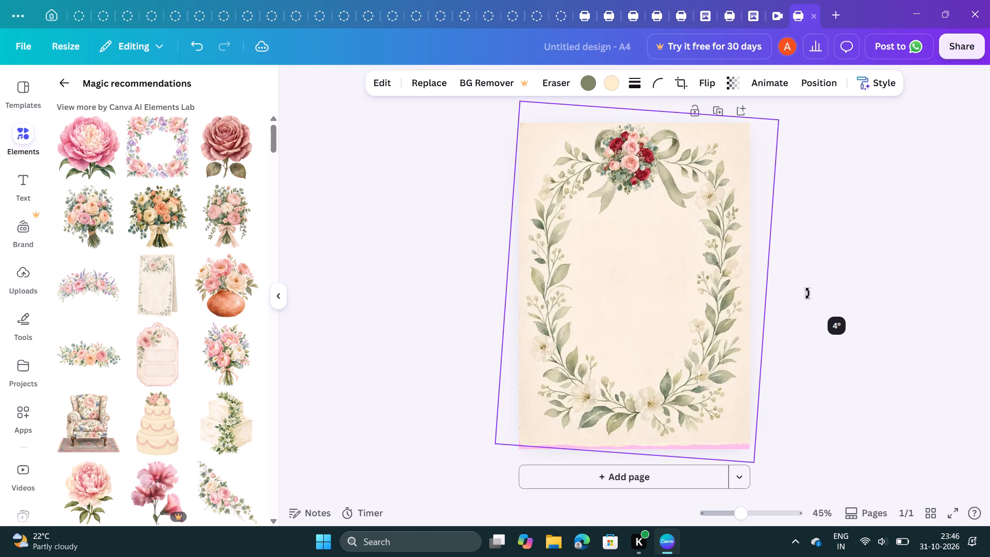
left_click_drag(807, 293, 808, 296)
left_click(459, 242)
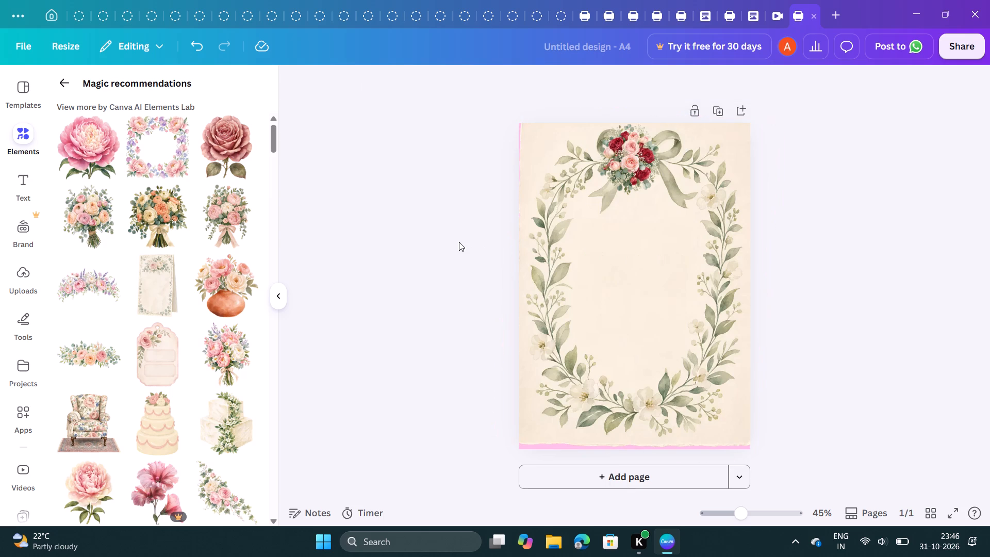
left_click(614, 277)
left_click(614, 277)
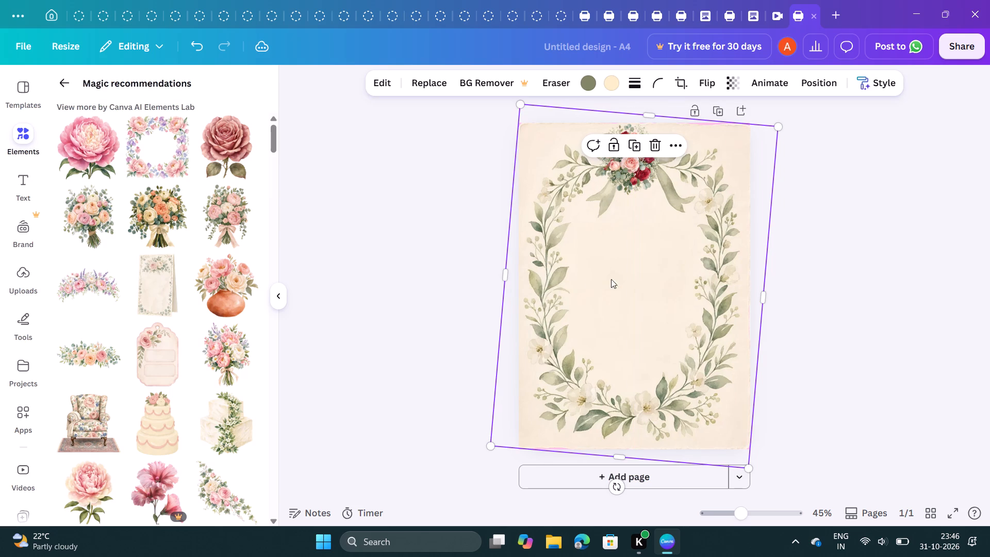
left_click(401, 275)
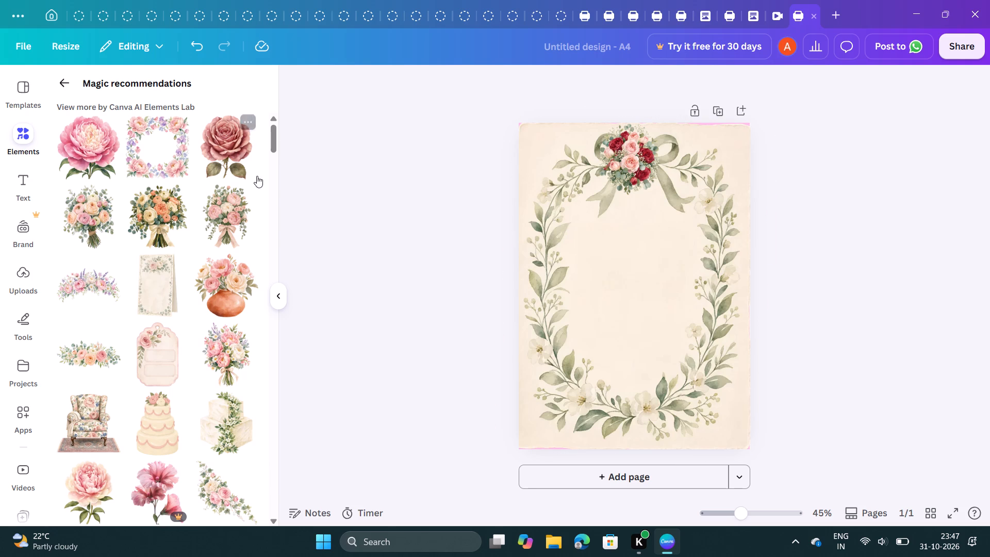
Add a subheading in the middle of the wreath reading "HAPPY BIRTHDAY", with each word on its own line.
left_click(20, 175)
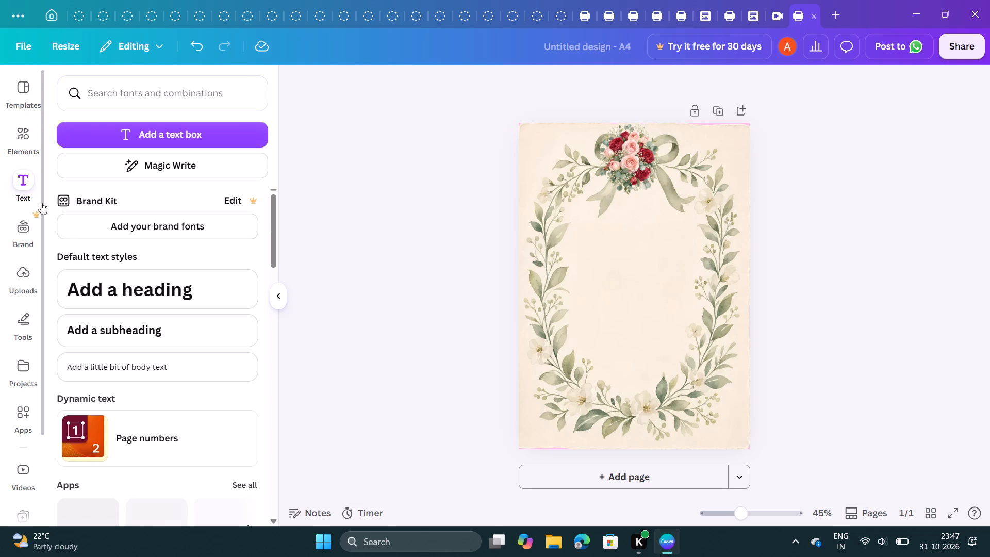
left_click(123, 323)
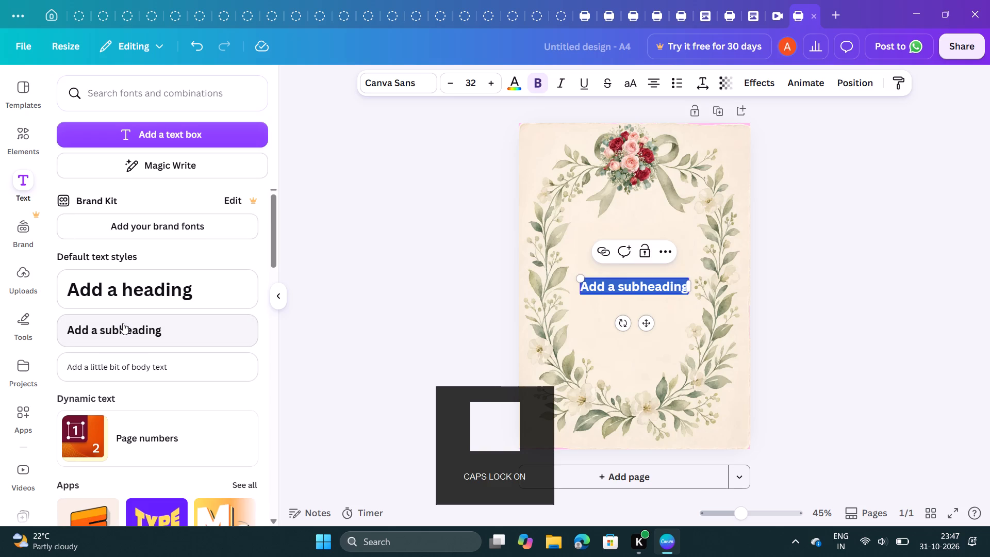
key("h")
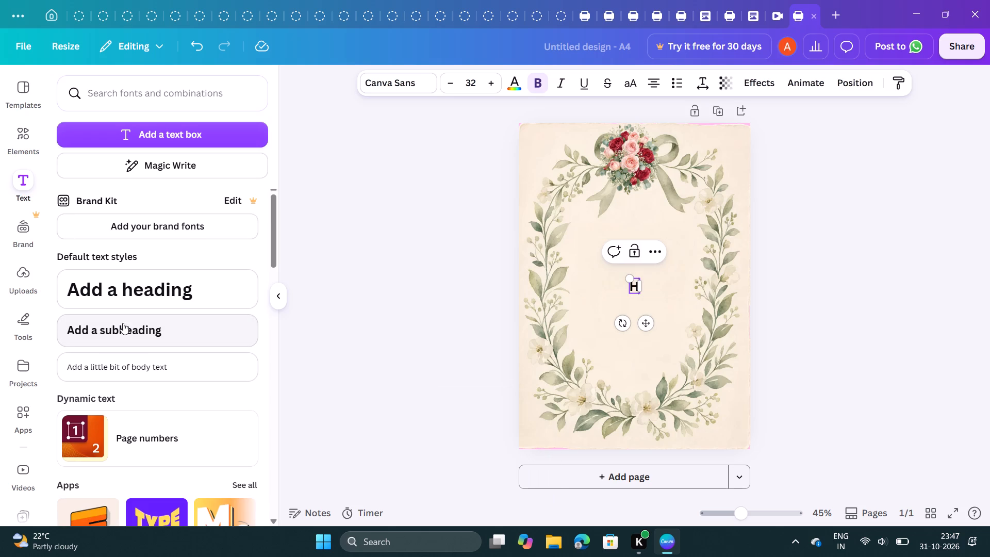
key("a")
type("PP")
key("y")
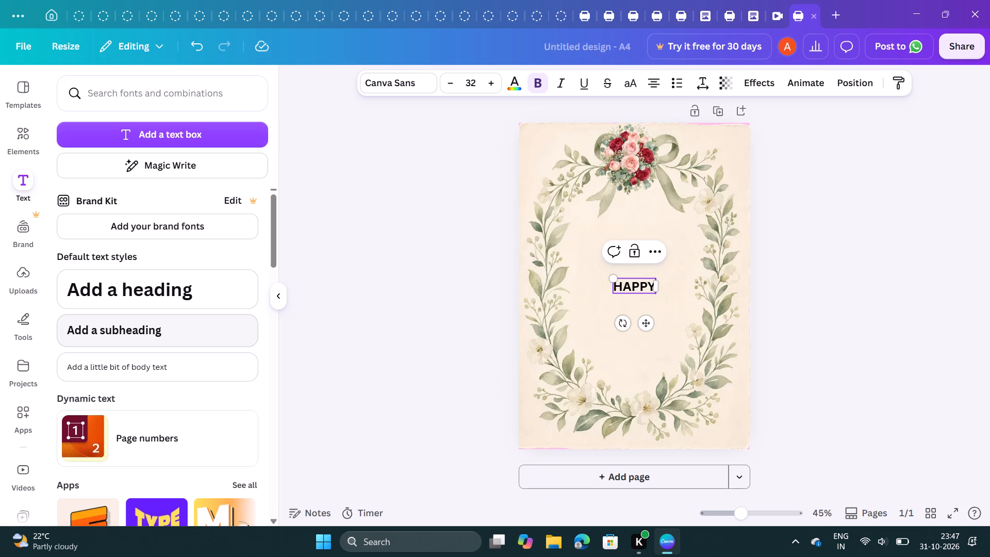
left_click_drag(123, 323, 125, 287)
left_click(322, 286)
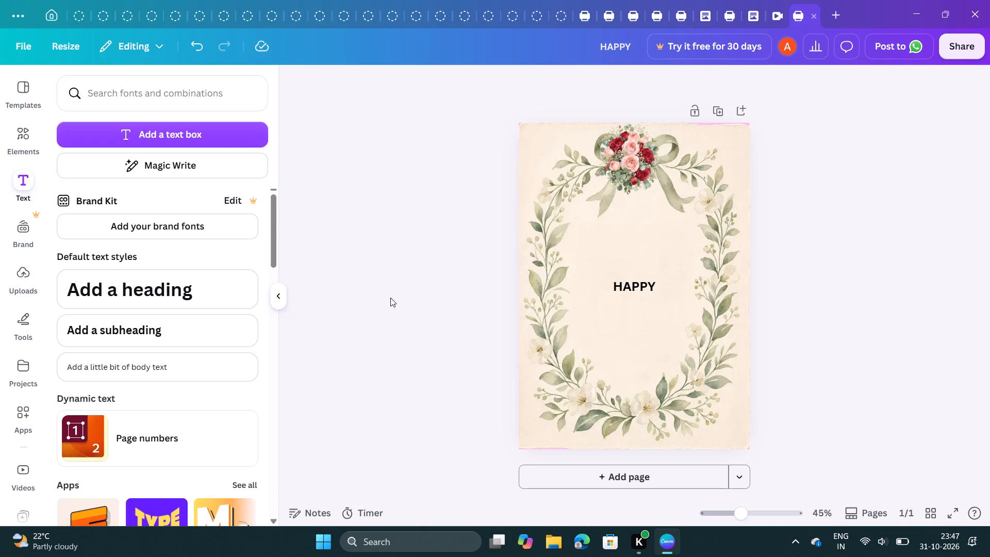
left_click(640, 291)
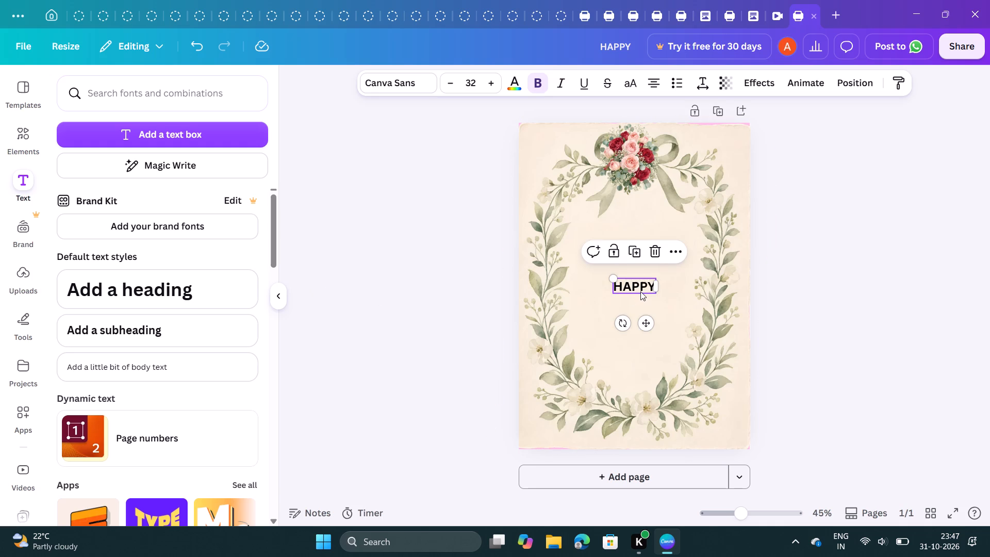
key("Return")
key("Return")
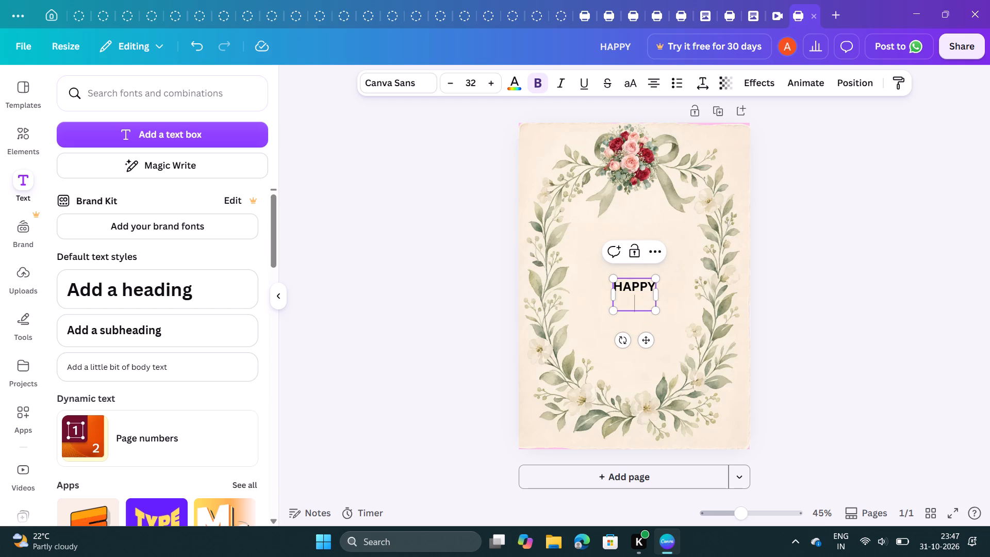
key("b")
key("i")
type("RTHDA")
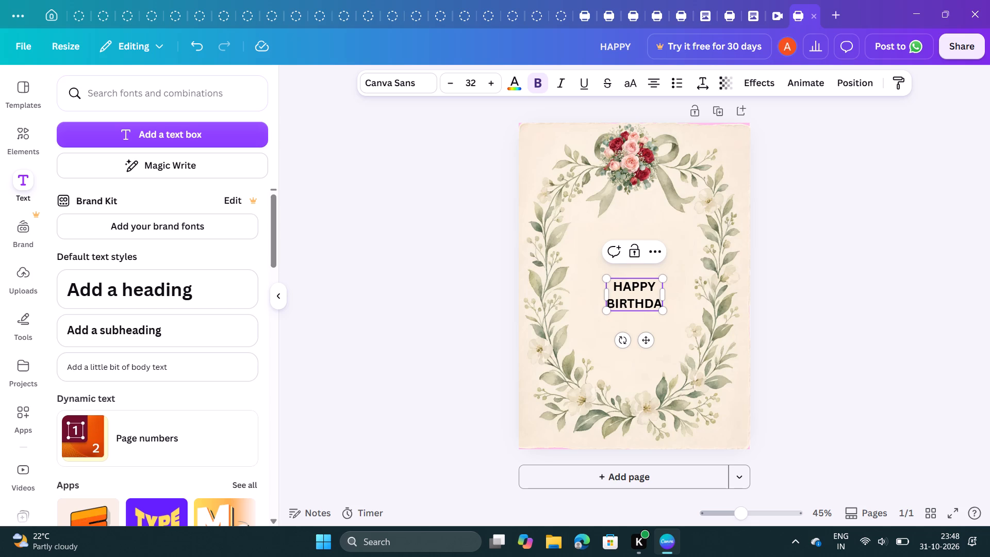
key("y")
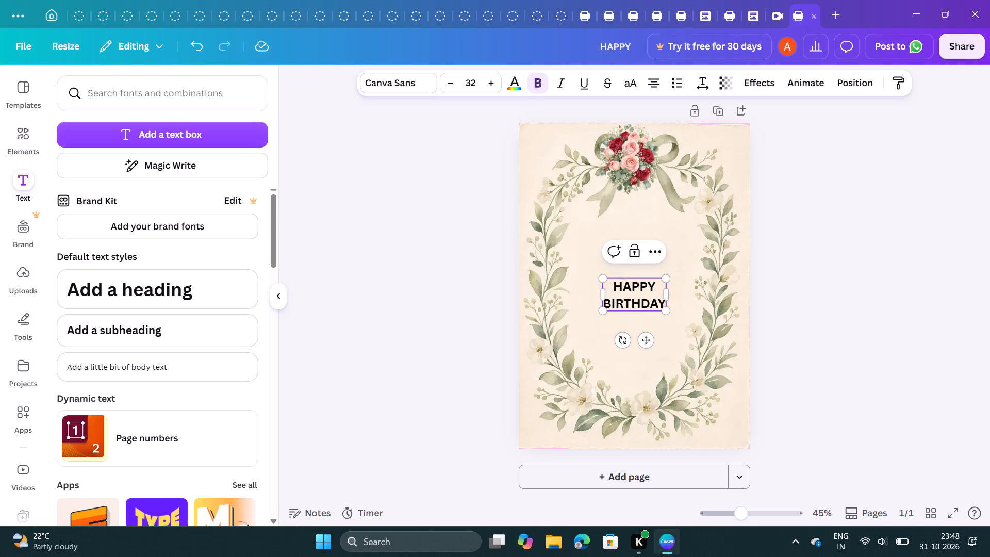
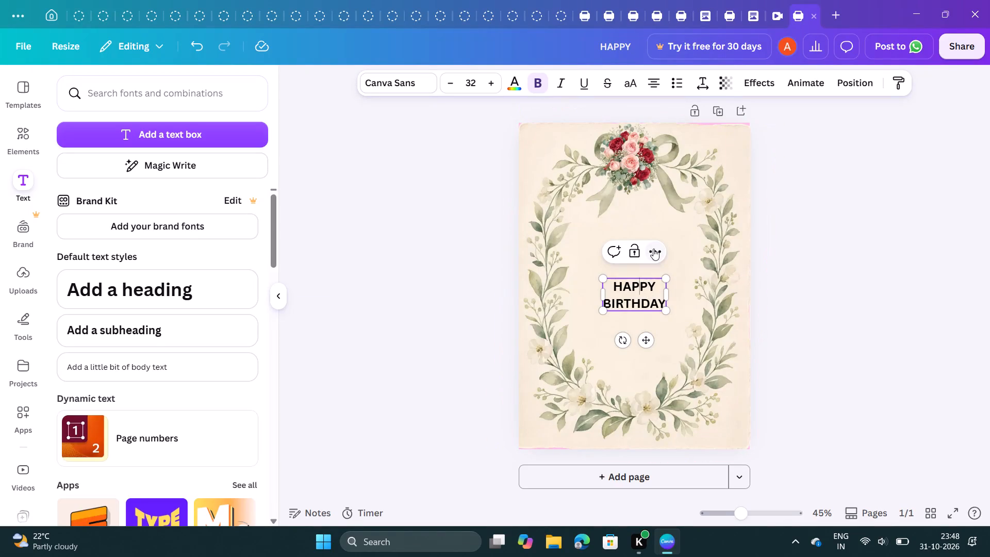
Move the HAPPY BIRTHDAY text up so it sits just below the ribbon bow inside the wreath.
left_click(851, 256)
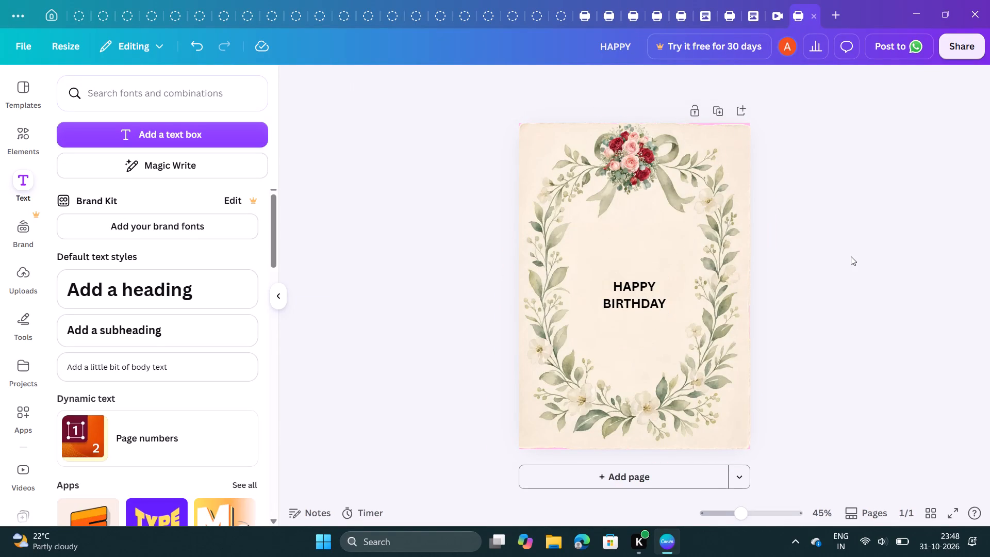
left_click(613, 289)
left_click_drag(613, 289, 615, 272)
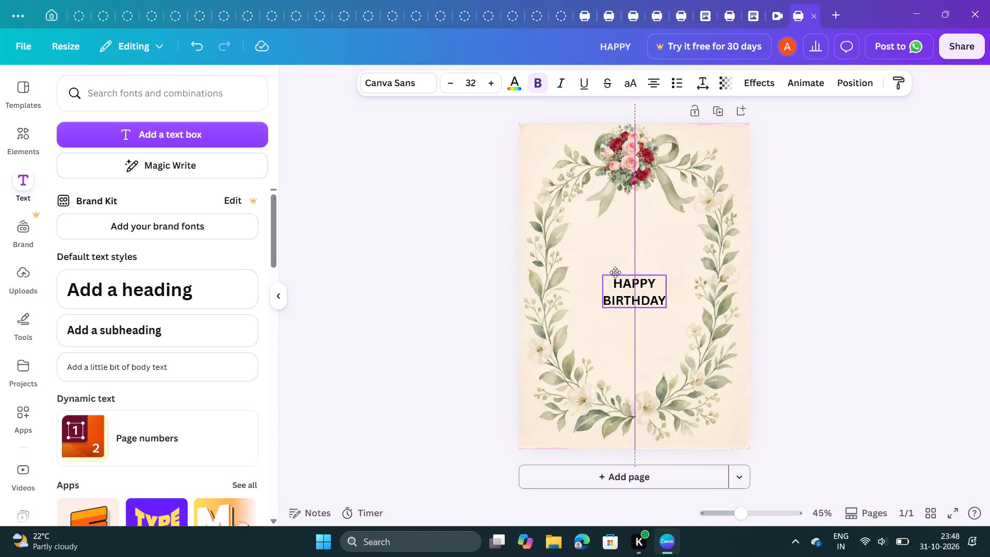
left_click_drag(615, 272, 617, 224)
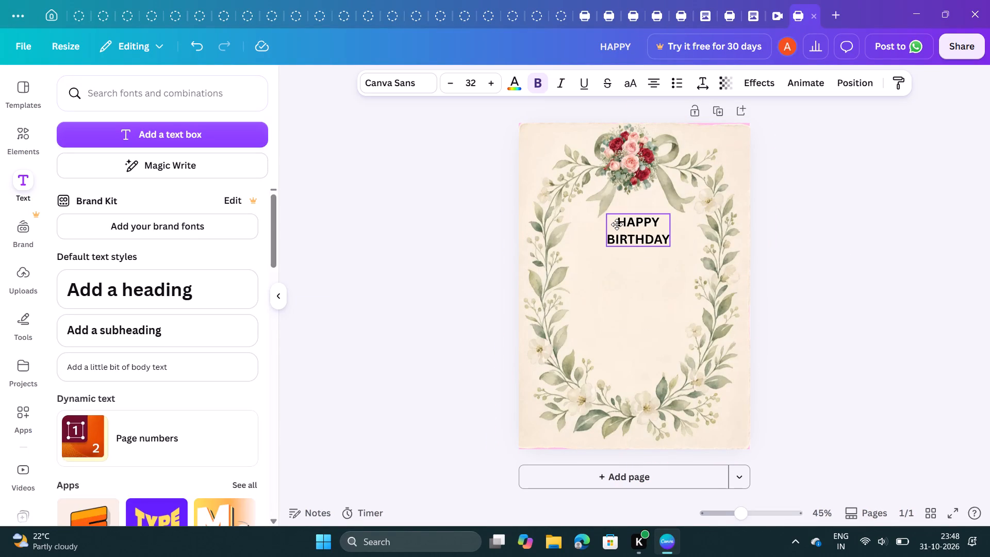
left_click_drag(617, 224, 614, 222)
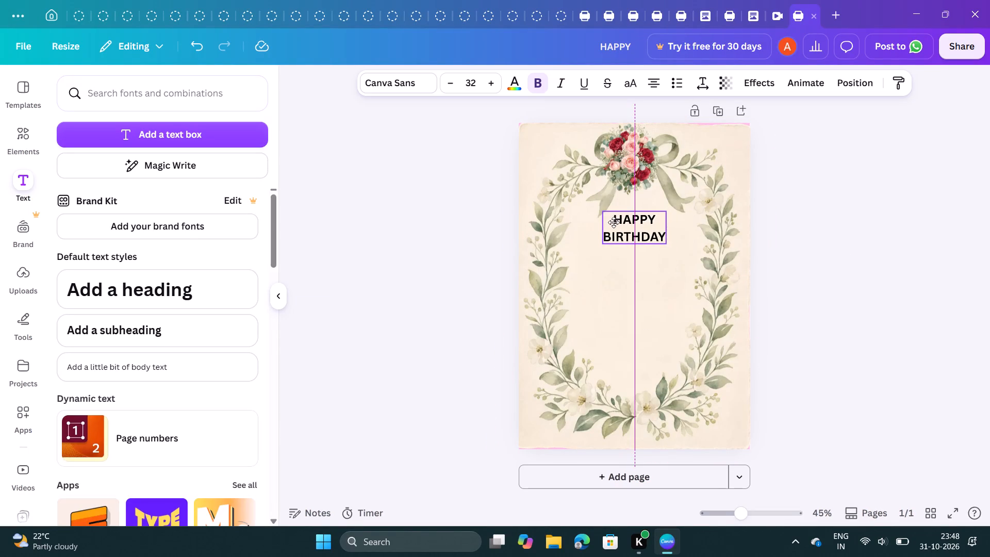
left_click_drag(614, 222, 617, 222)
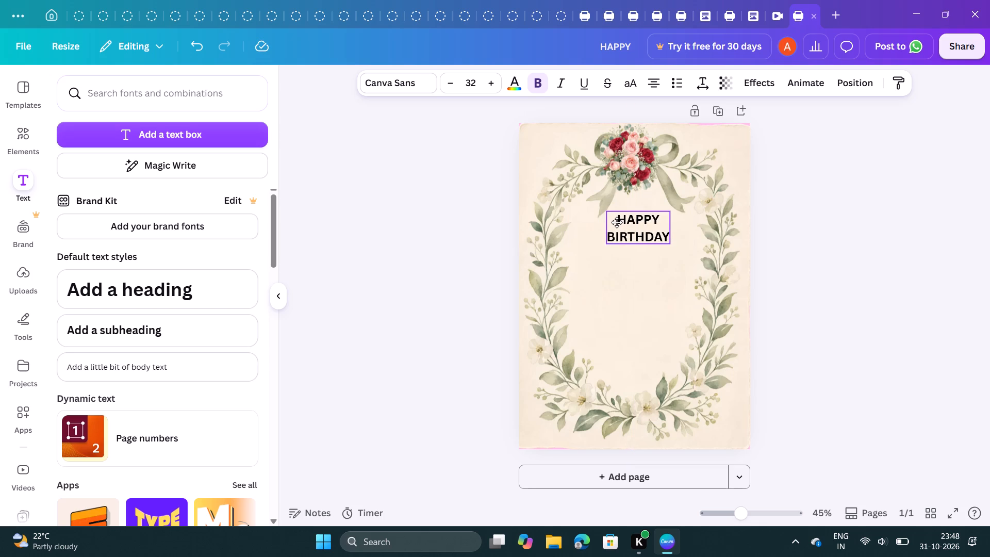
left_click_drag(617, 222, 617, 222)
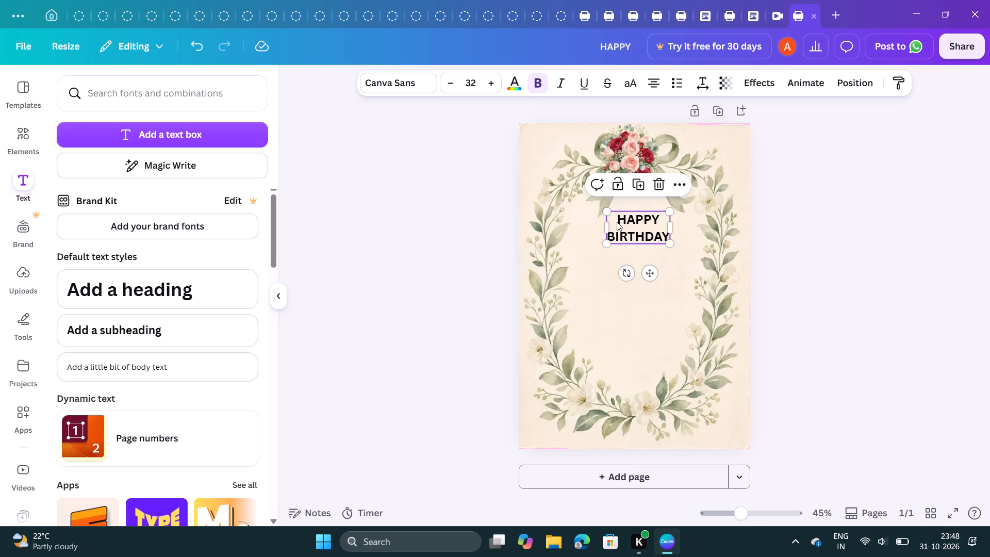
Add an exclamation mark after BIRTHDAY so the text reads "HAPPY BIRTHDAY!".
left_click(666, 236)
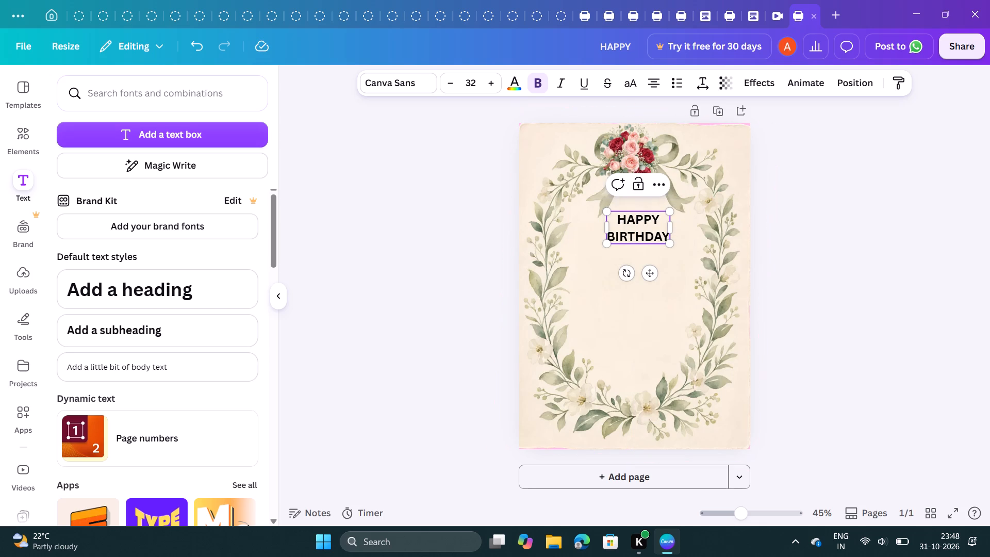
key("shift+exclam")
left_click(785, 267)
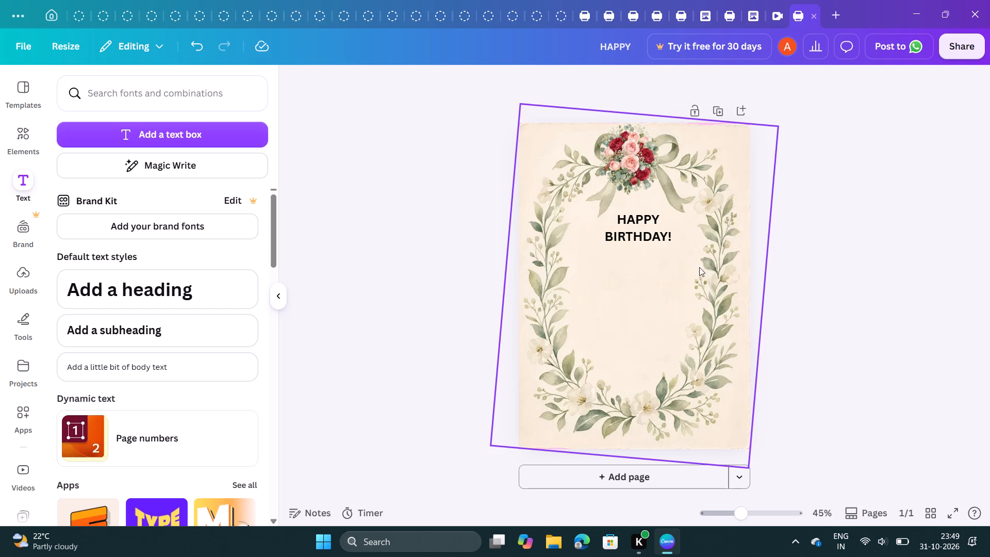
Select the leaf-wreath paper graphic behind the text.
left_click(685, 268)
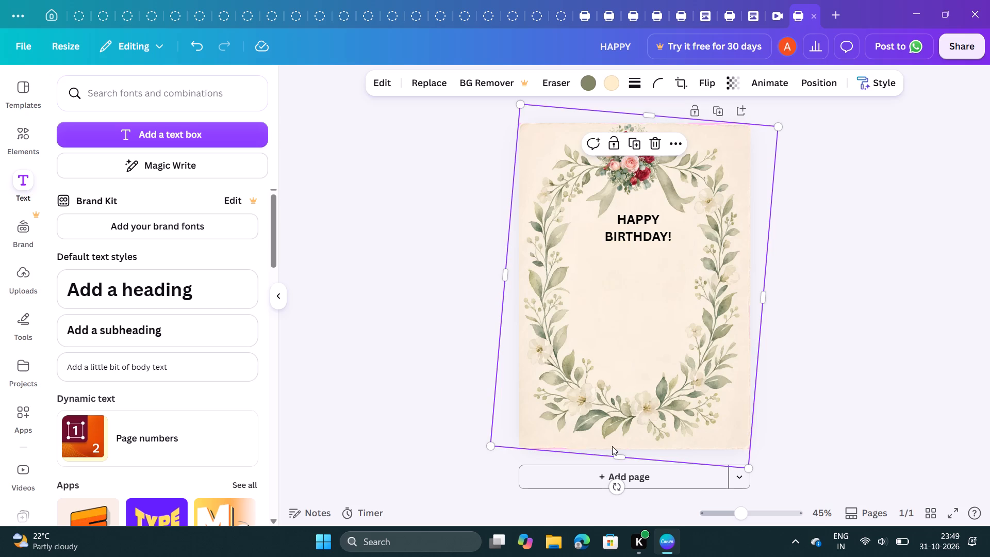
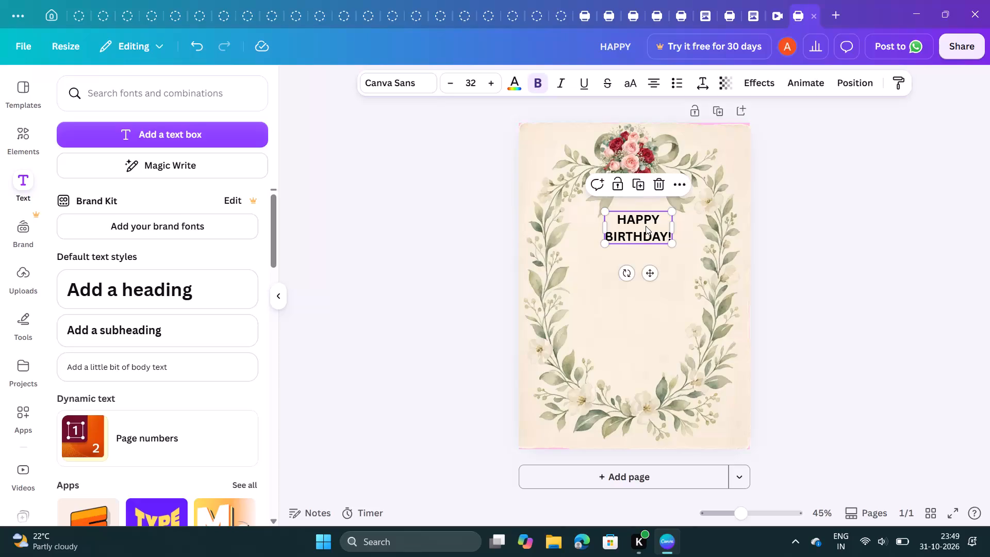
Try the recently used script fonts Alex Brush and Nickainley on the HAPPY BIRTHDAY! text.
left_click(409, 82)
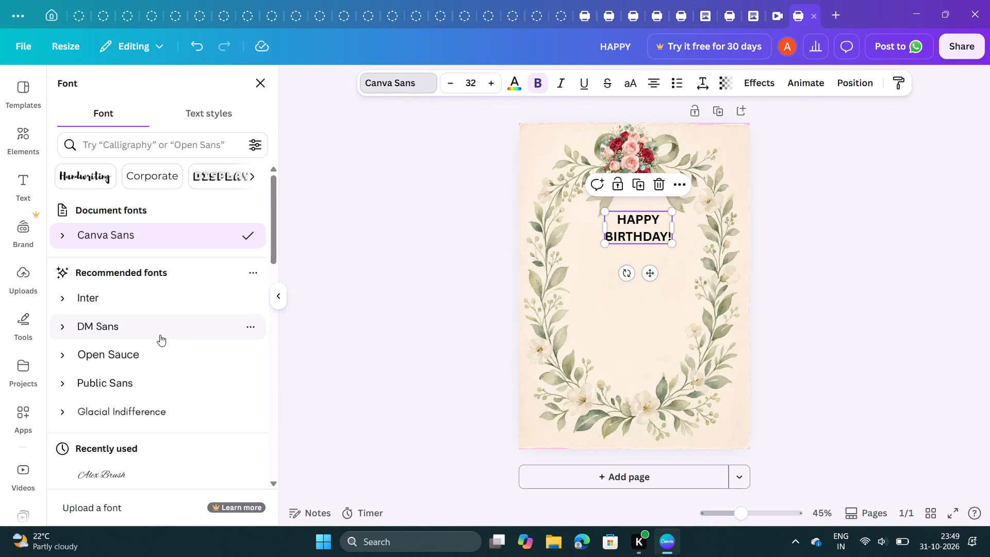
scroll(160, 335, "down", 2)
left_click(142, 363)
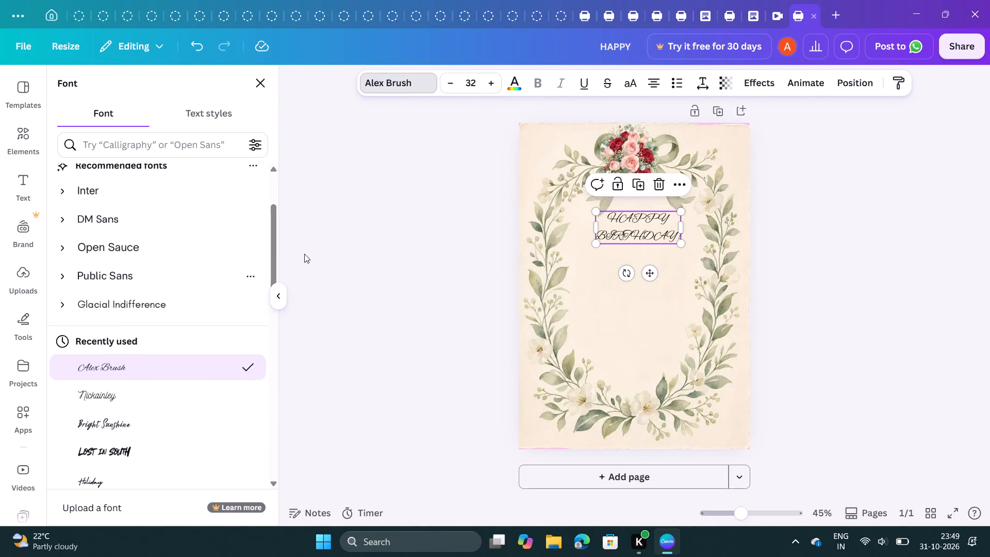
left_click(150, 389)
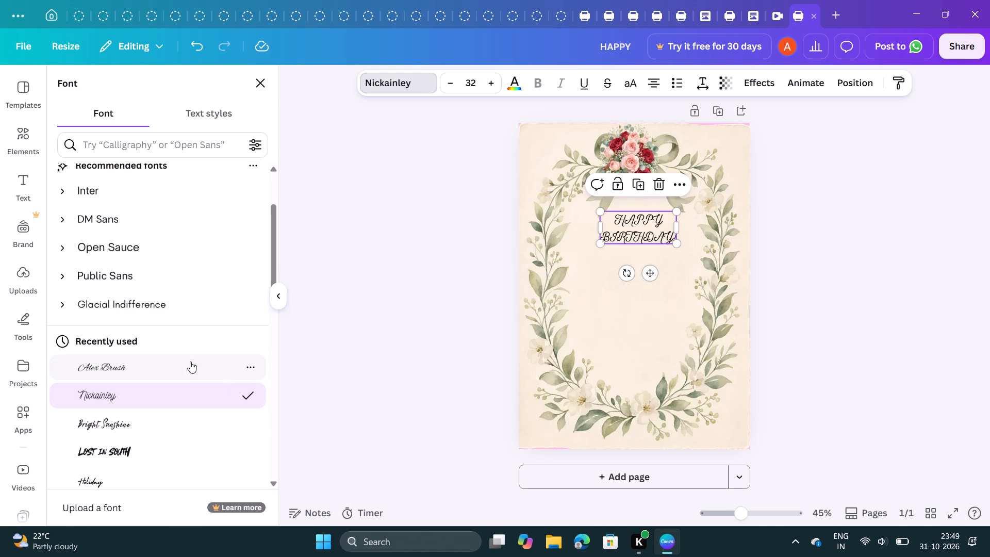
Increase the font size of the HAPPY BIRTHDAY! text to 43.
left_click(493, 80)
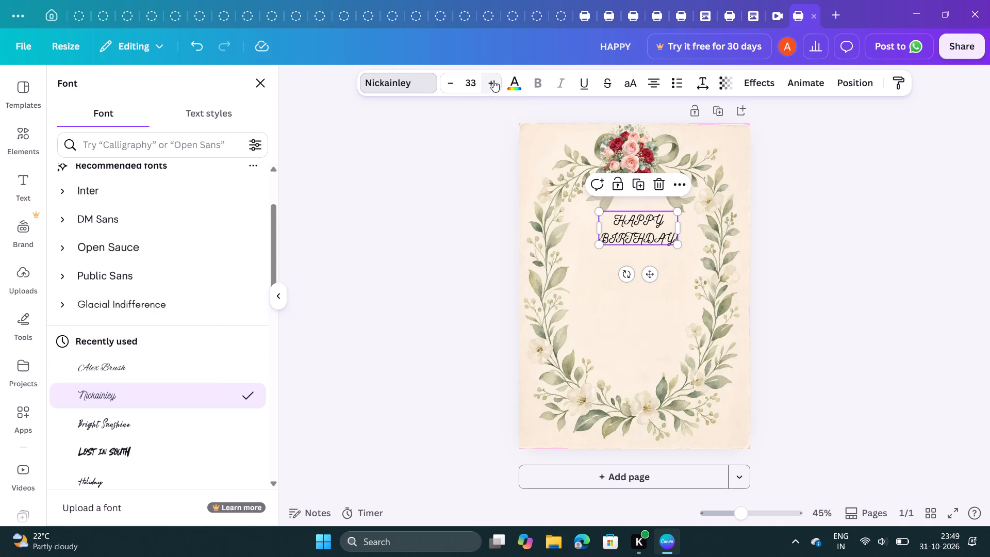
triple_click(493, 80)
triple_click(493, 80)
triple_click(493, 80)
left_click(493, 80)
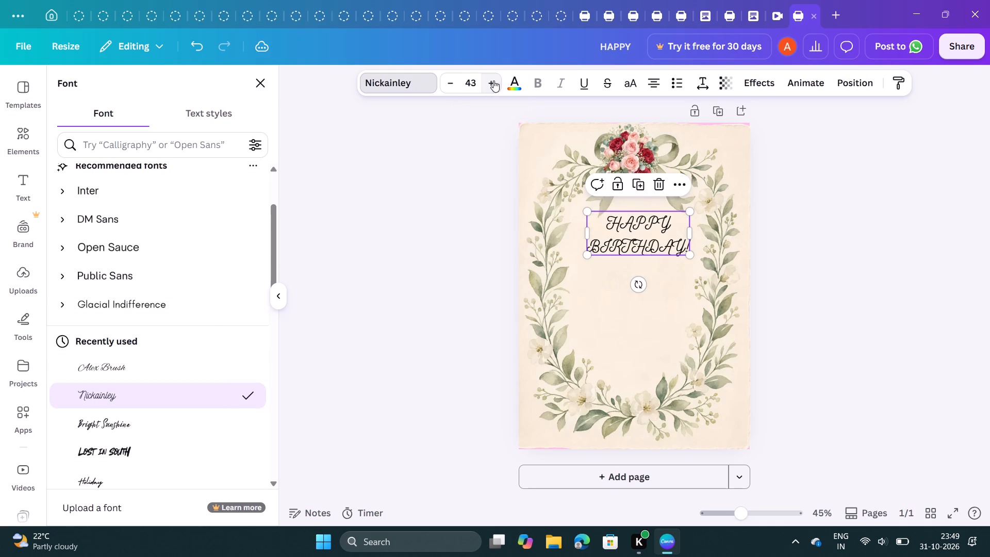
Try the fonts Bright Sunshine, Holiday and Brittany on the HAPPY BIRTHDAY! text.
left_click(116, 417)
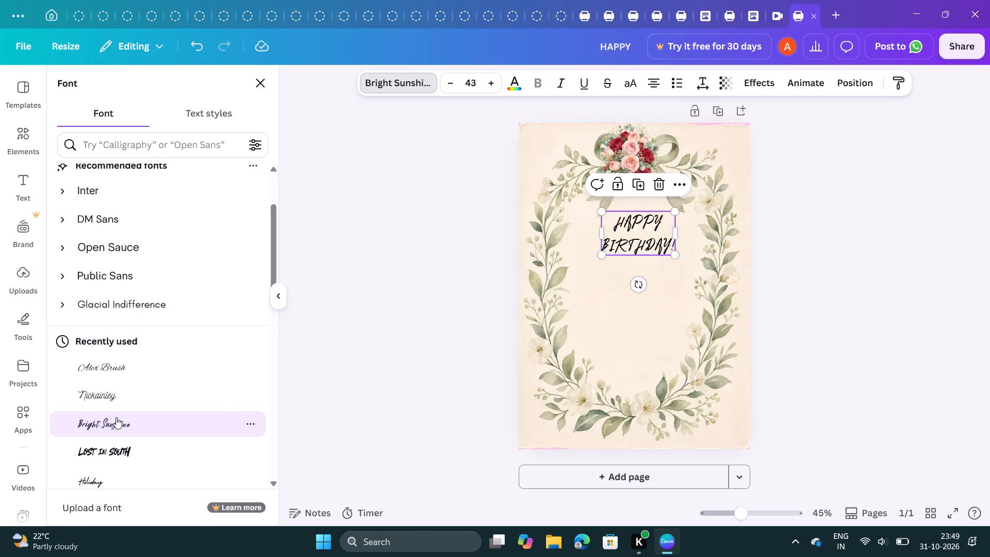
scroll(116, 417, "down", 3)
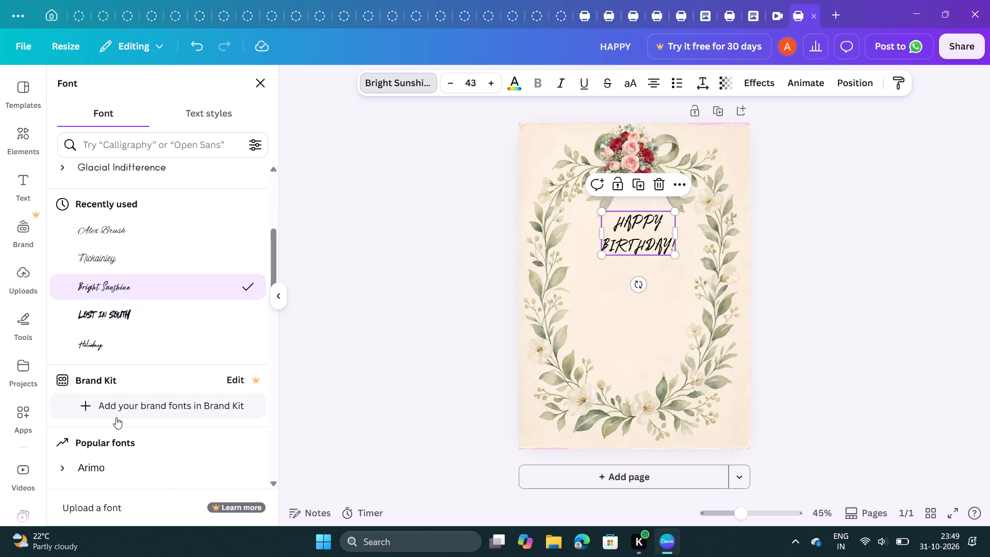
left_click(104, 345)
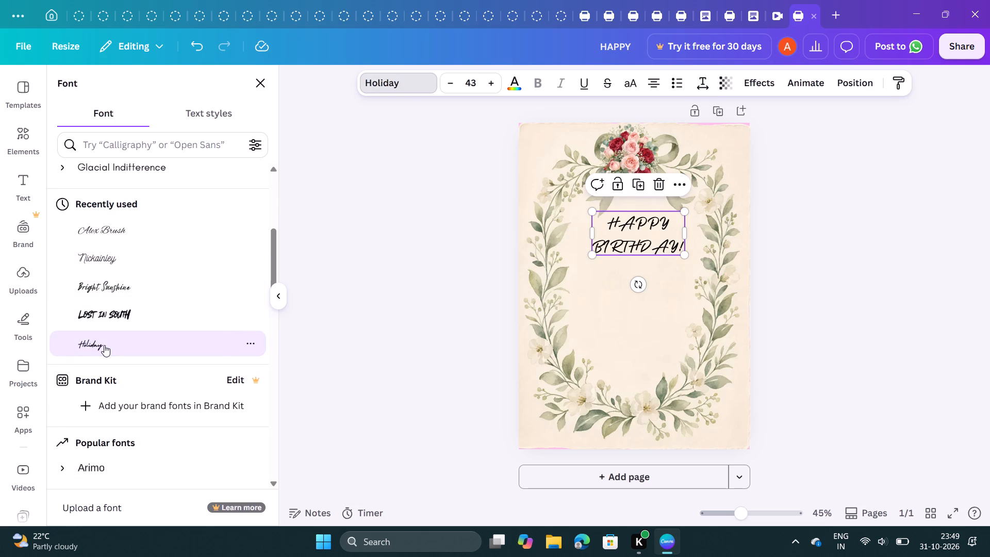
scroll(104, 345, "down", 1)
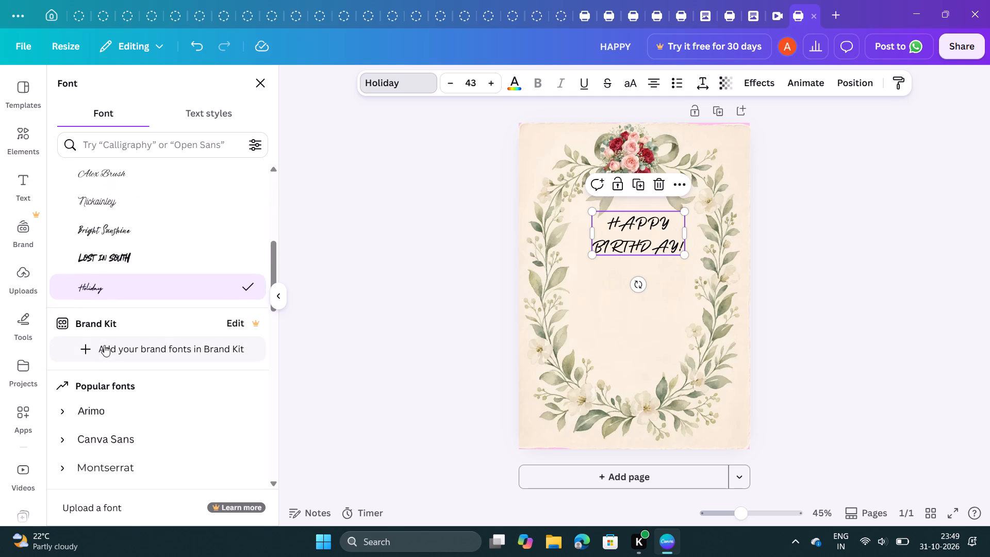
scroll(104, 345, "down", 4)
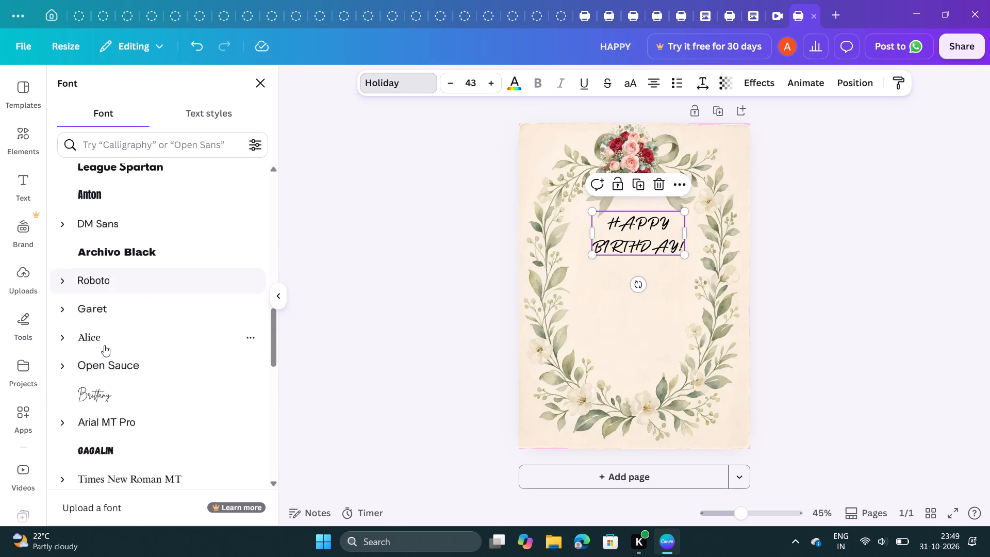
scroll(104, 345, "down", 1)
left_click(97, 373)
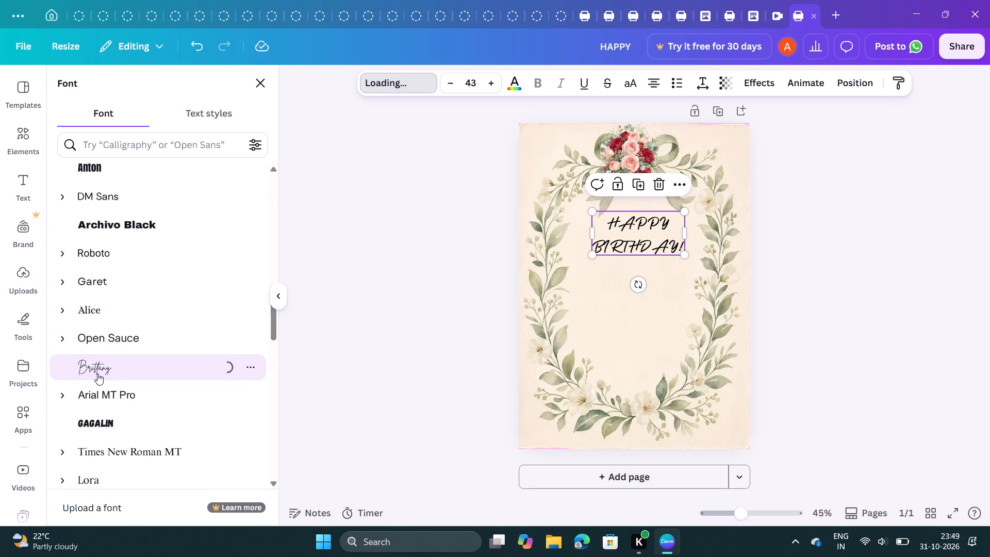
Look through the popular fonts for a lettering style that suits the birthday text.
scroll(97, 373, "down", 2)
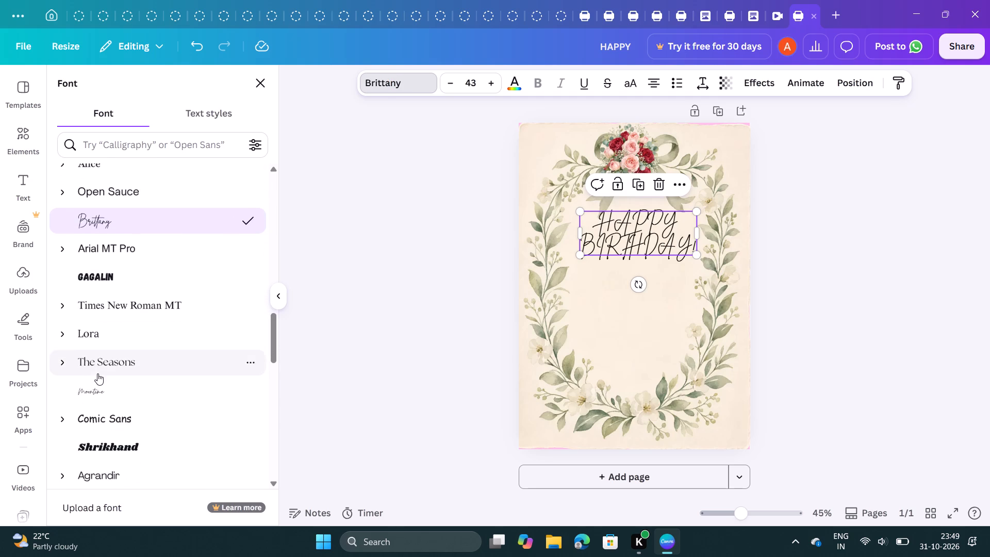
scroll(97, 373, "down", 3)
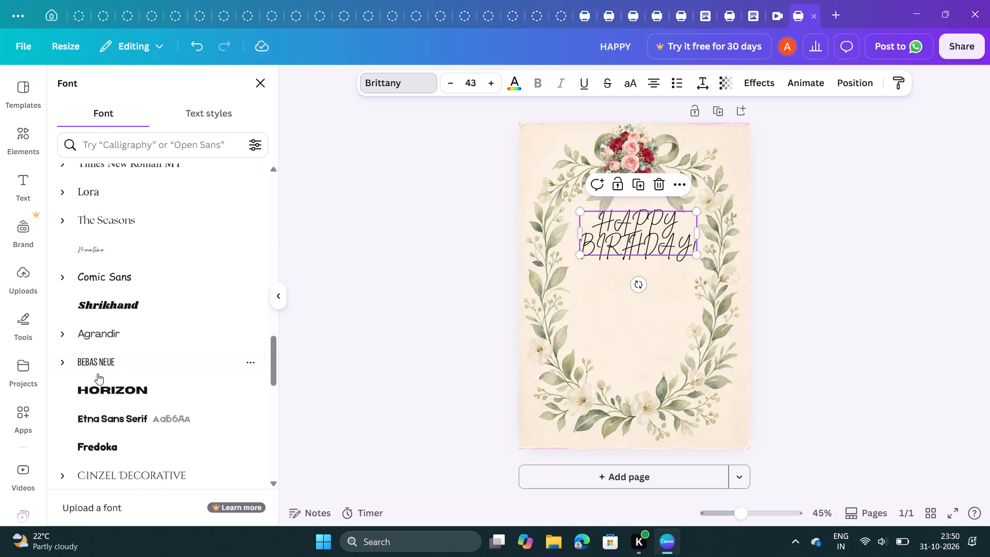
scroll(97, 373, "down", 3)
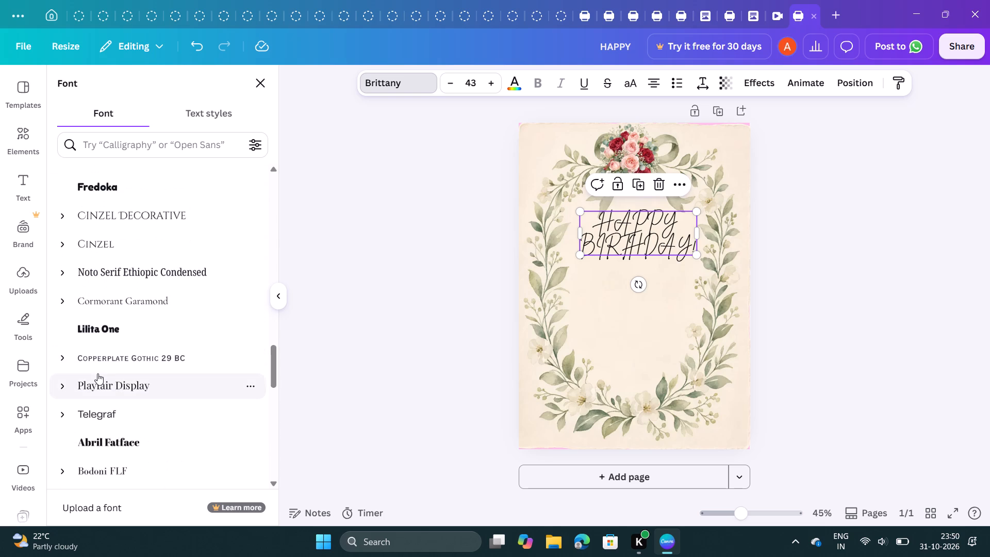
scroll(97, 373, "up", 6)
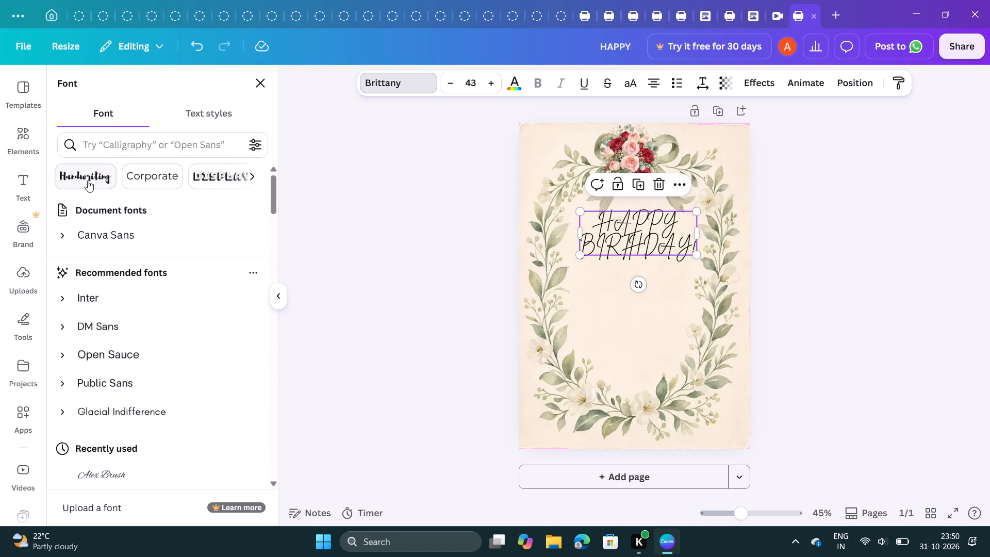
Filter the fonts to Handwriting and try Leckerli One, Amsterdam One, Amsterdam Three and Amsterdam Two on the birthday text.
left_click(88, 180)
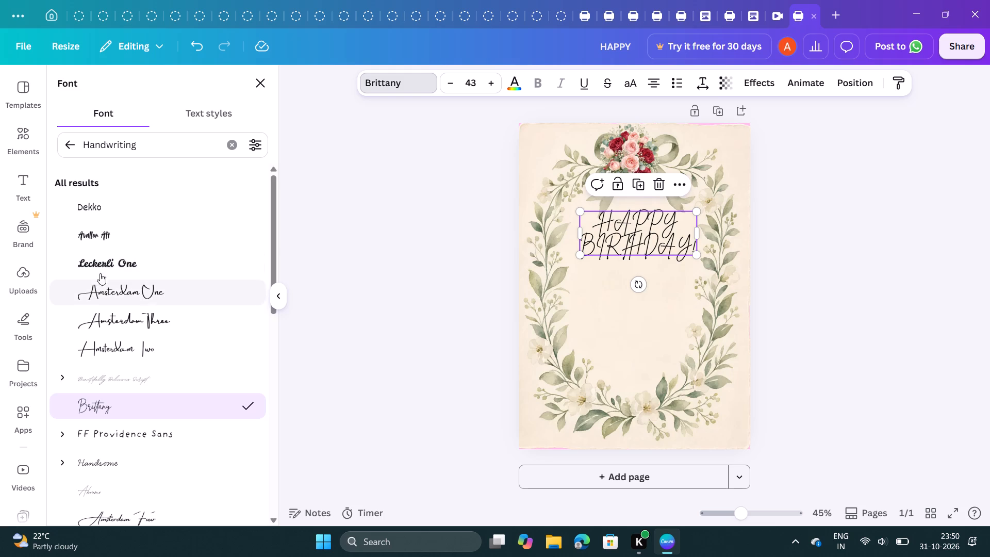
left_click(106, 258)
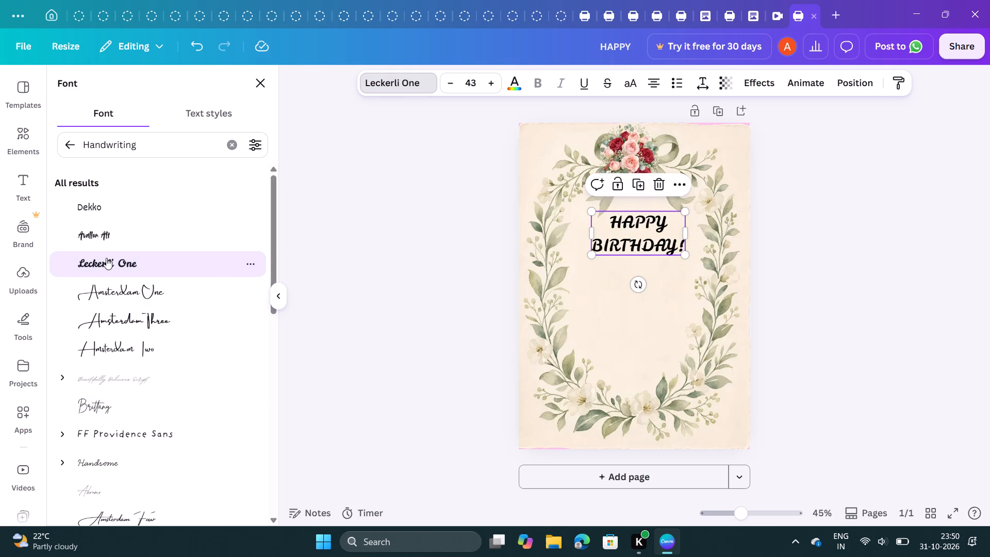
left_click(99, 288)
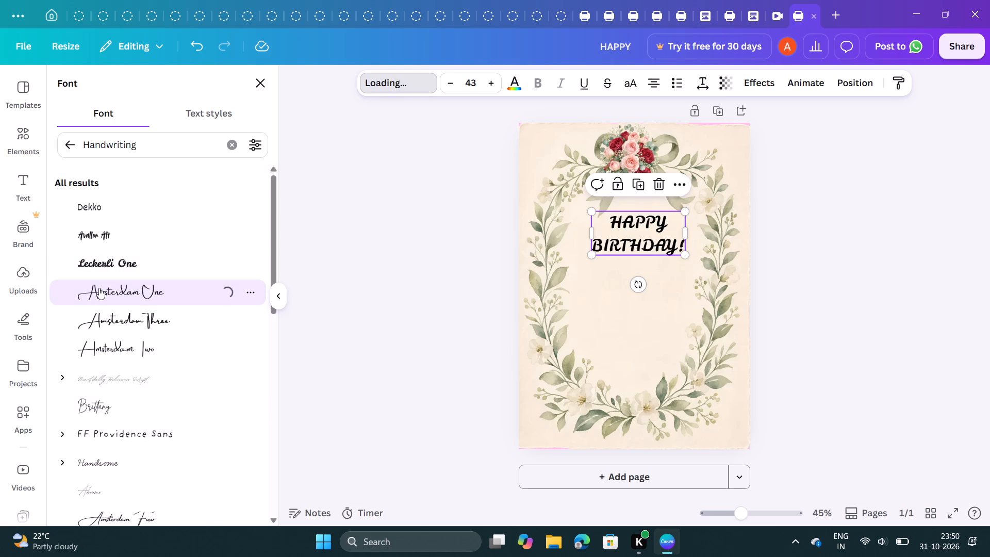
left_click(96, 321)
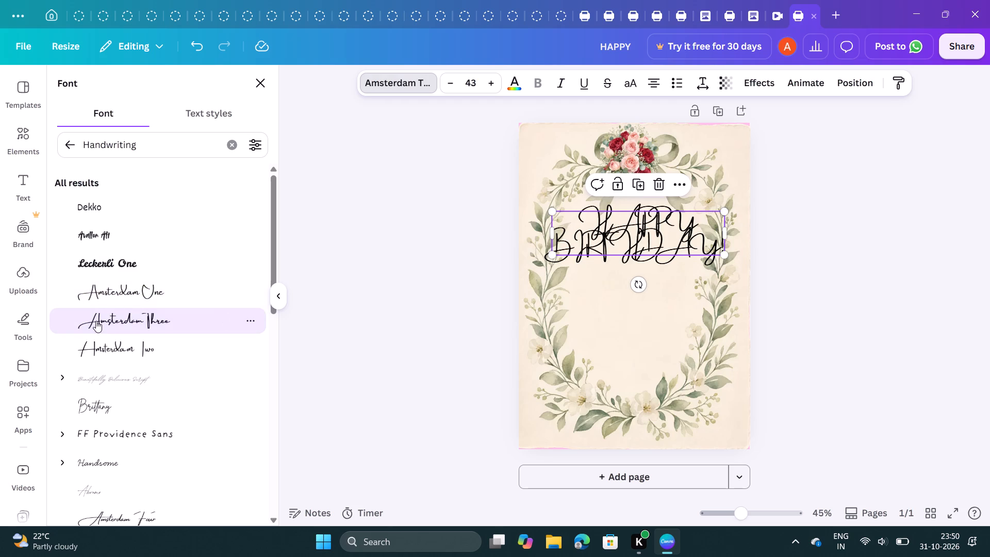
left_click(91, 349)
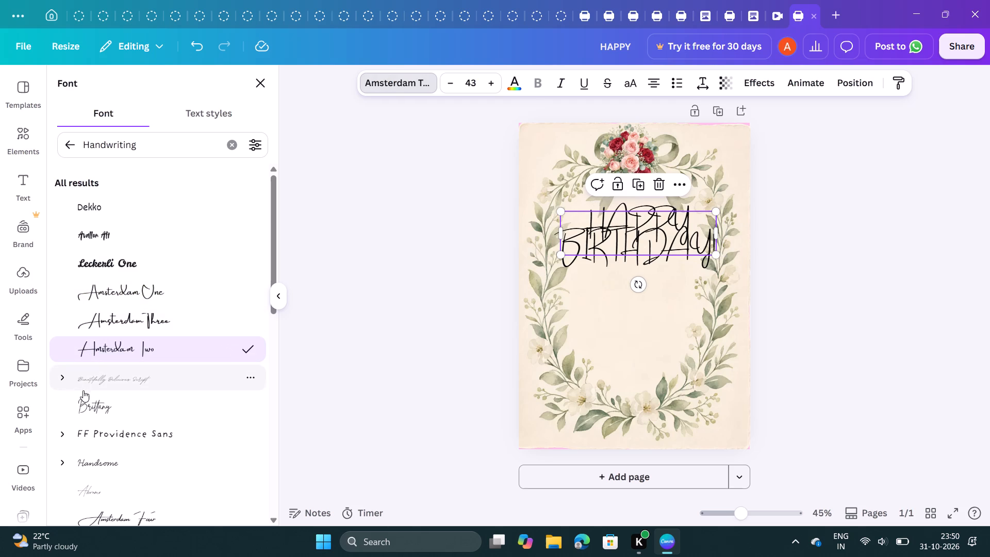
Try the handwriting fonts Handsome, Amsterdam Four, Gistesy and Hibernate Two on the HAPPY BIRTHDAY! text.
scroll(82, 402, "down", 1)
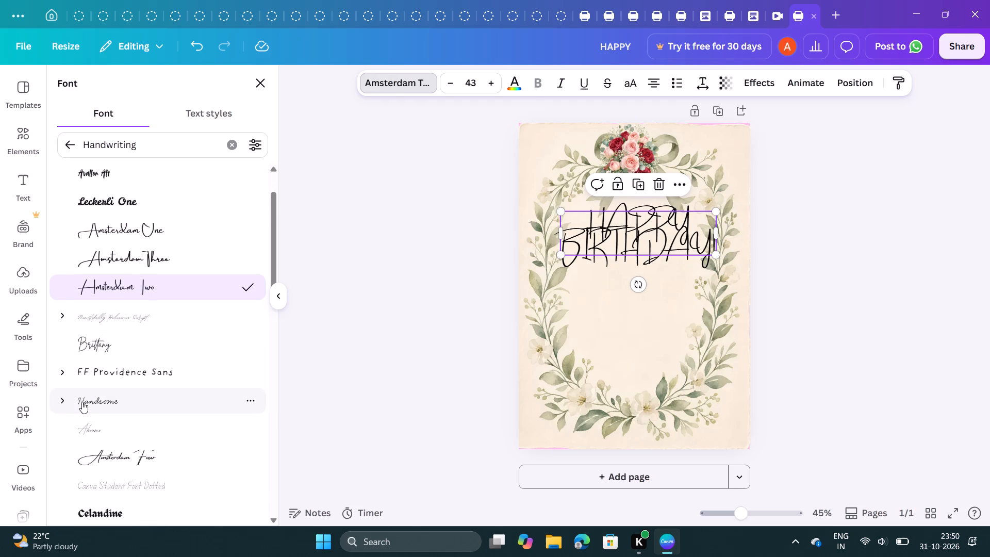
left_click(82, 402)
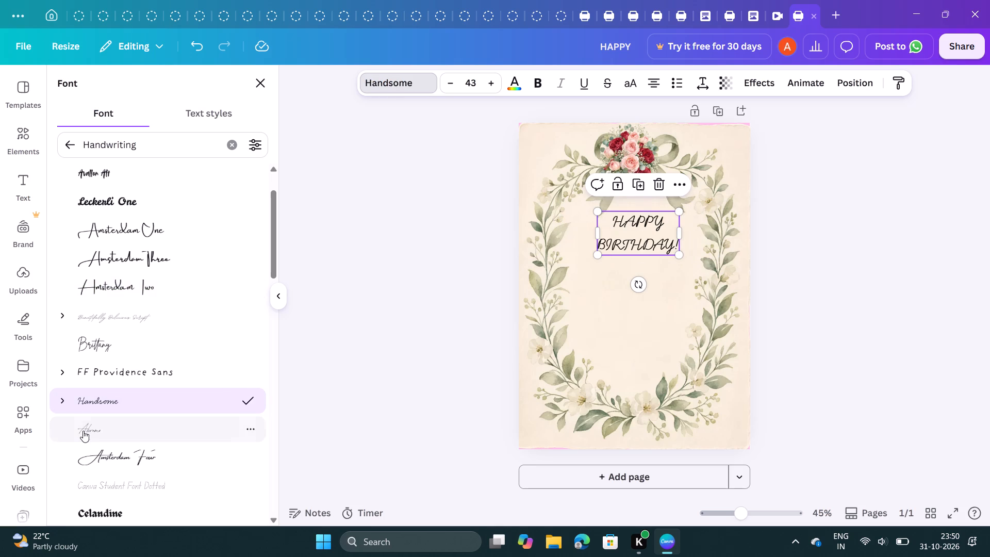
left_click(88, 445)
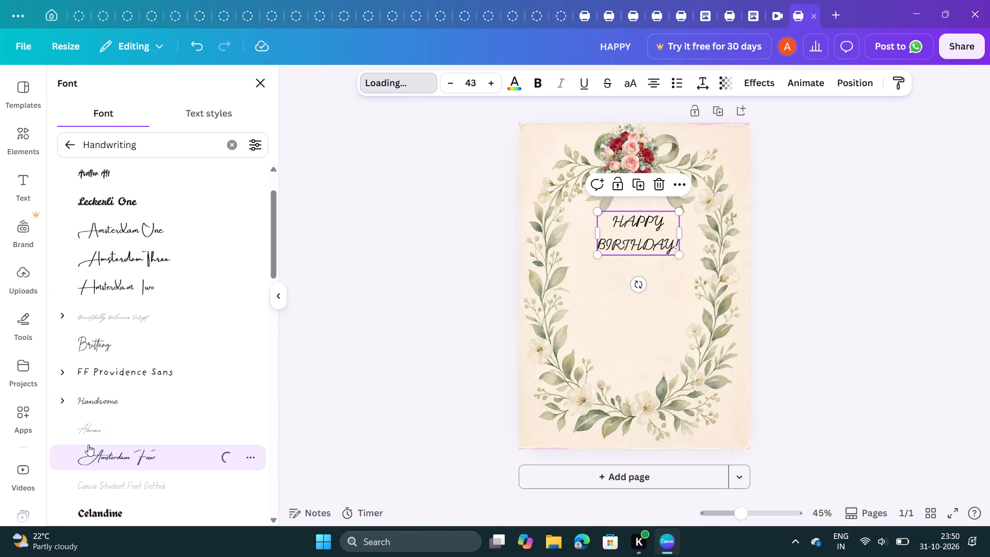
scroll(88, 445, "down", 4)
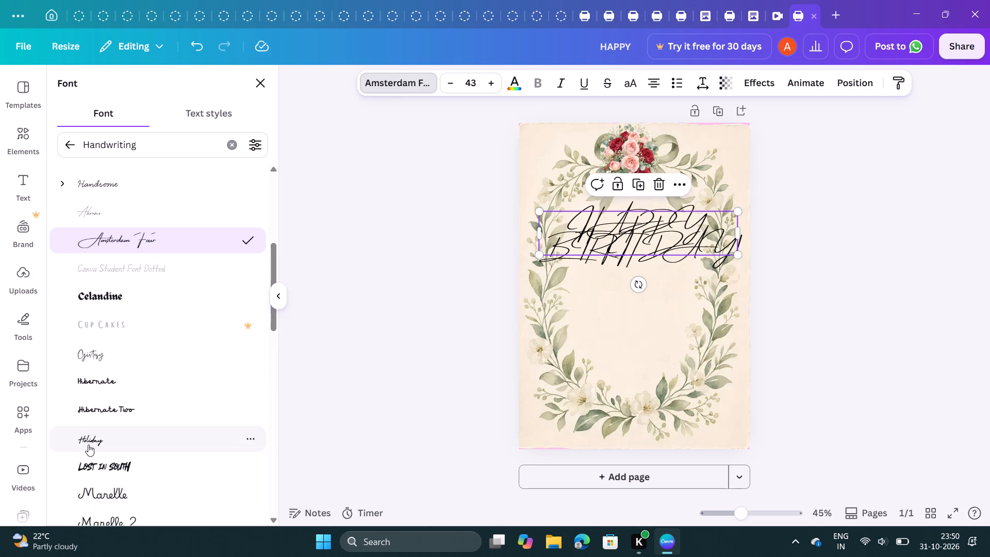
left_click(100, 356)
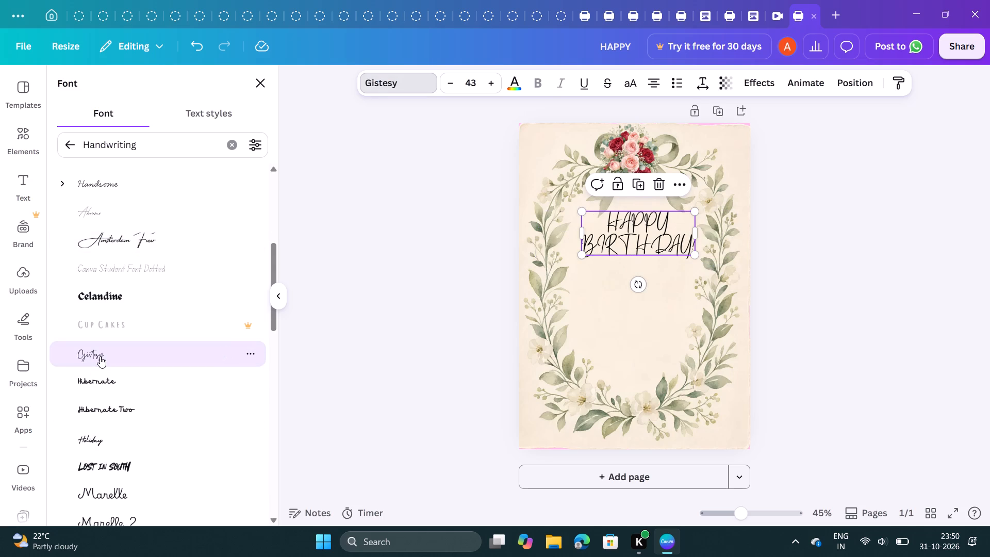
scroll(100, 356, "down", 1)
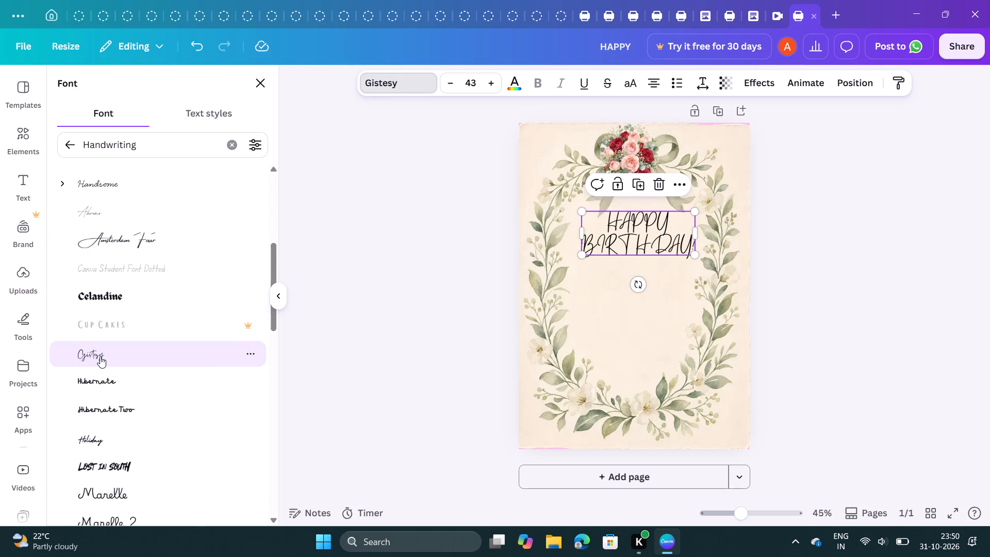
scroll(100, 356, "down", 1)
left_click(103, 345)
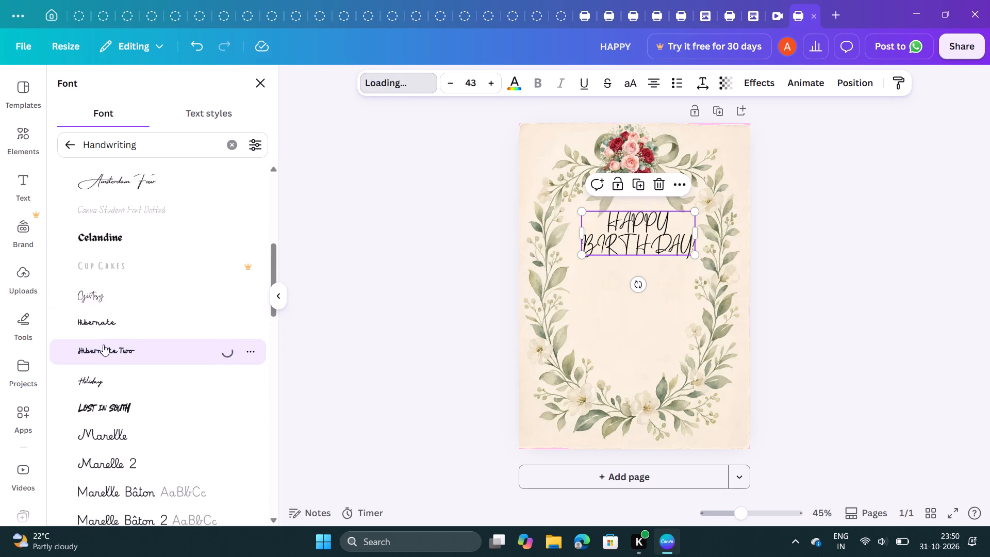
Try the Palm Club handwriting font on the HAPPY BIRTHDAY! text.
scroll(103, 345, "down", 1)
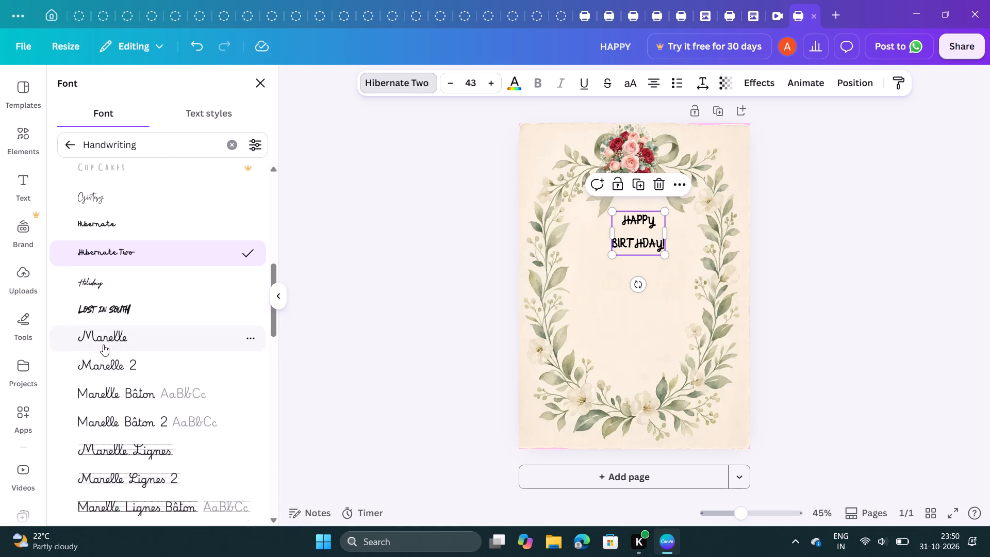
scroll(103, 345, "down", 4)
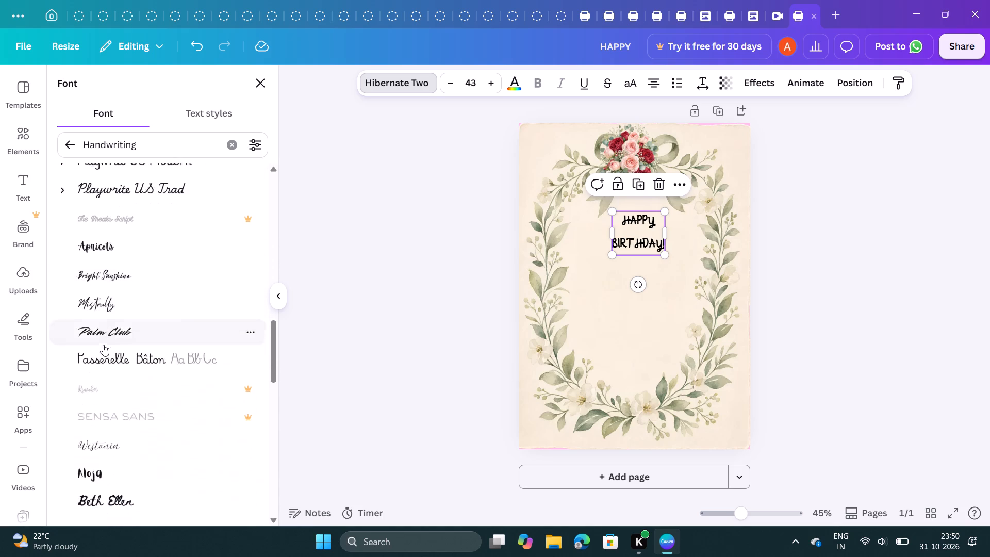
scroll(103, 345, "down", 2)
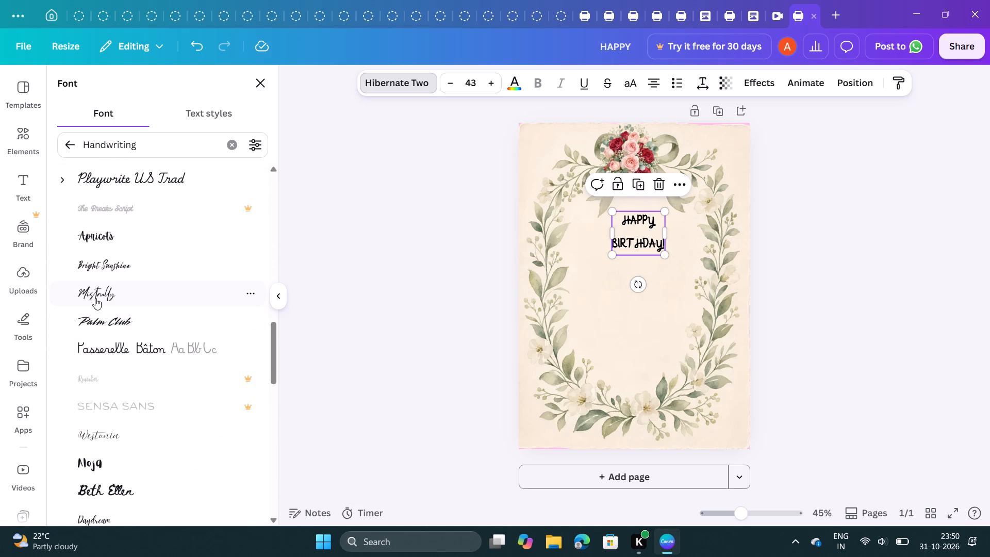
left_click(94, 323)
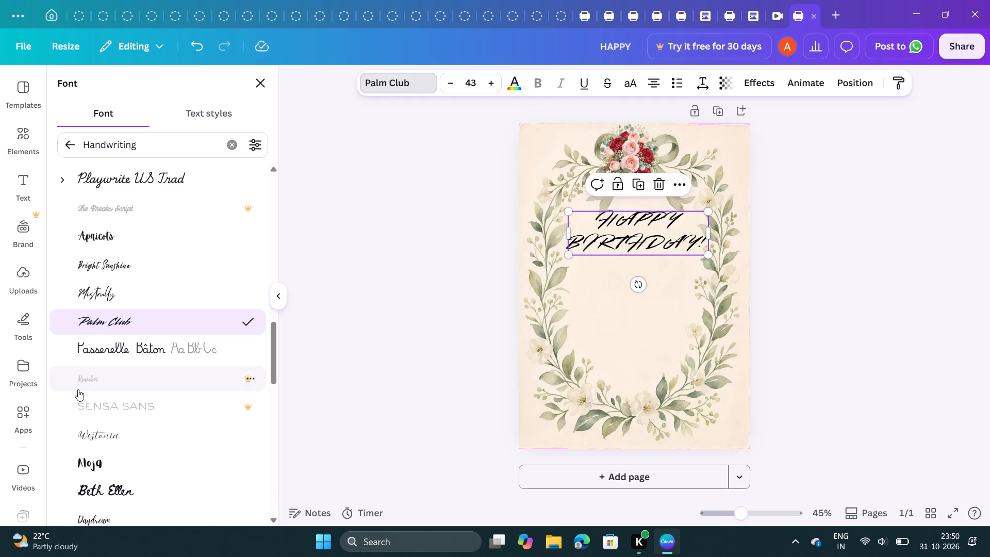
Set the HAPPY BIRTHDAY! text in the Westonia handwriting font and close the font list.
left_click(77, 433)
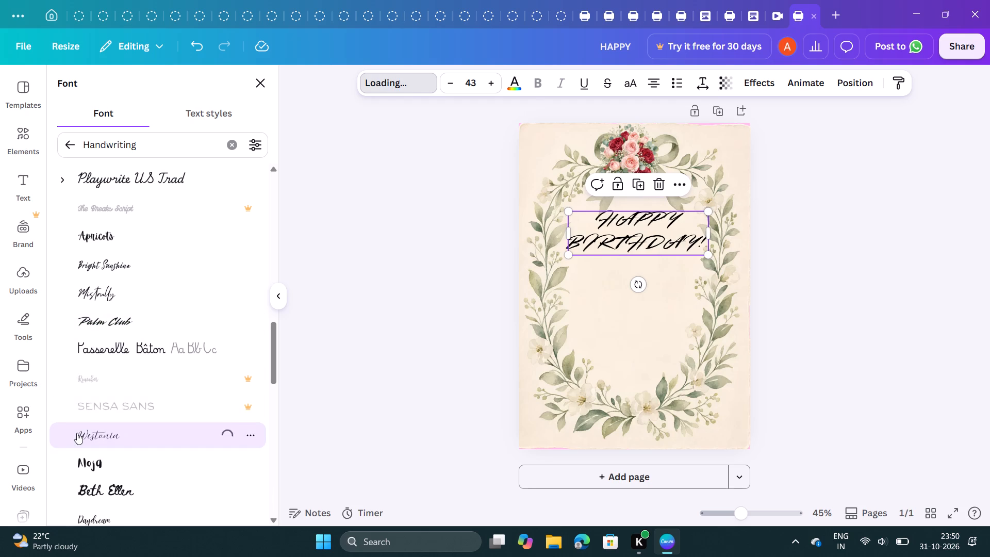
scroll(77, 433, "down", 2)
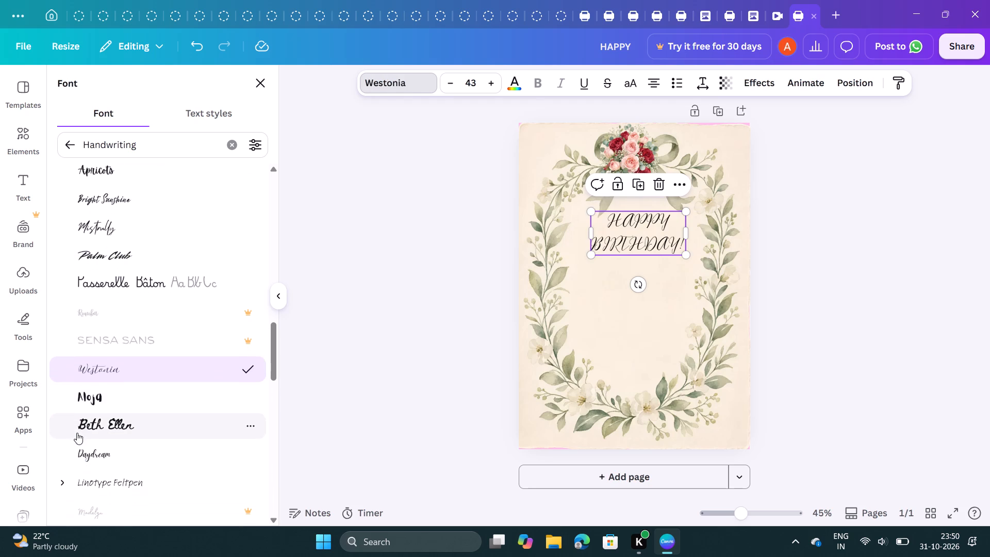
scroll(77, 433, "down", 1)
left_click(384, 251)
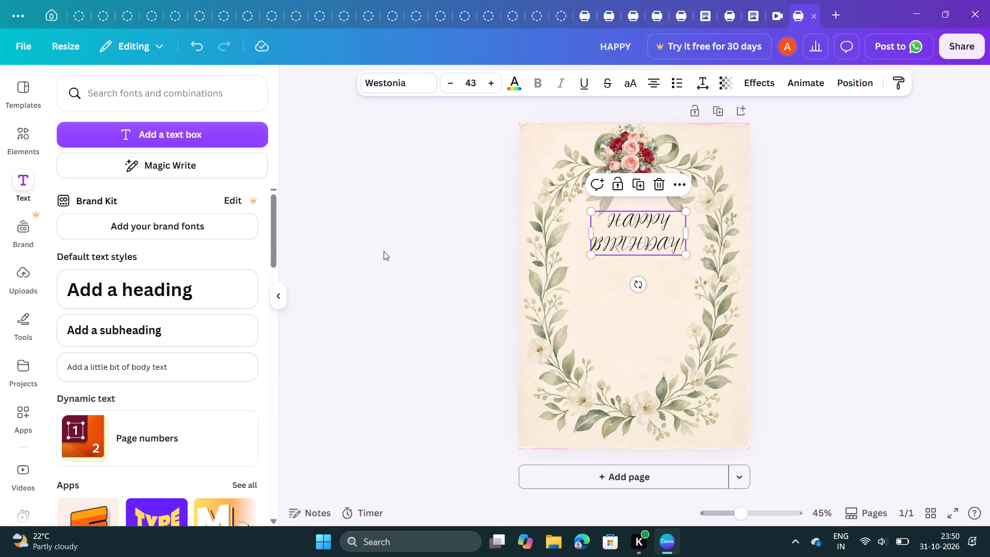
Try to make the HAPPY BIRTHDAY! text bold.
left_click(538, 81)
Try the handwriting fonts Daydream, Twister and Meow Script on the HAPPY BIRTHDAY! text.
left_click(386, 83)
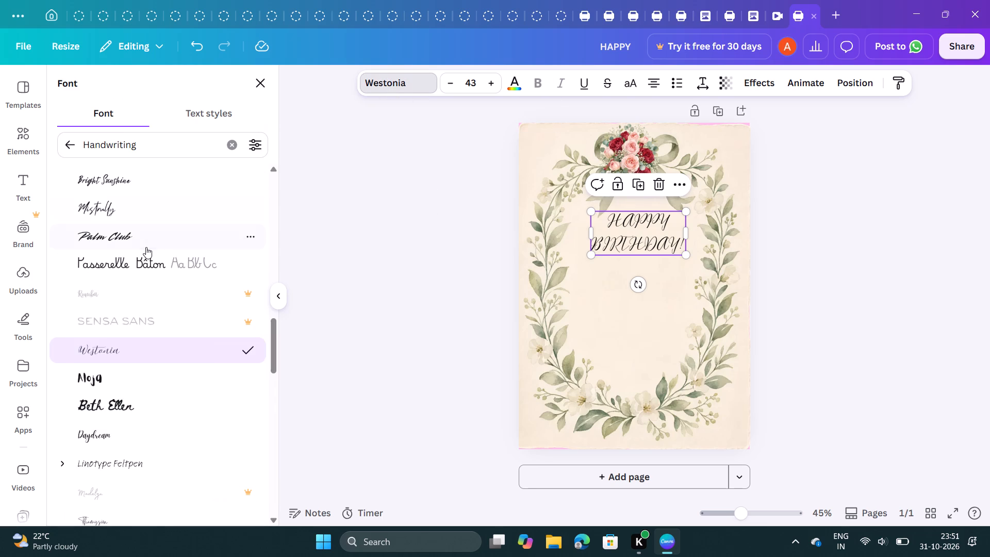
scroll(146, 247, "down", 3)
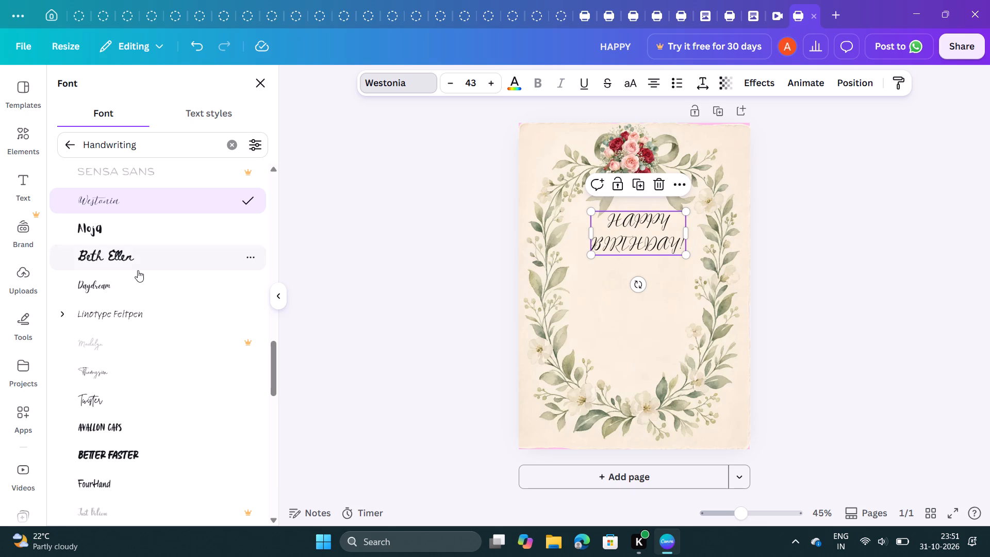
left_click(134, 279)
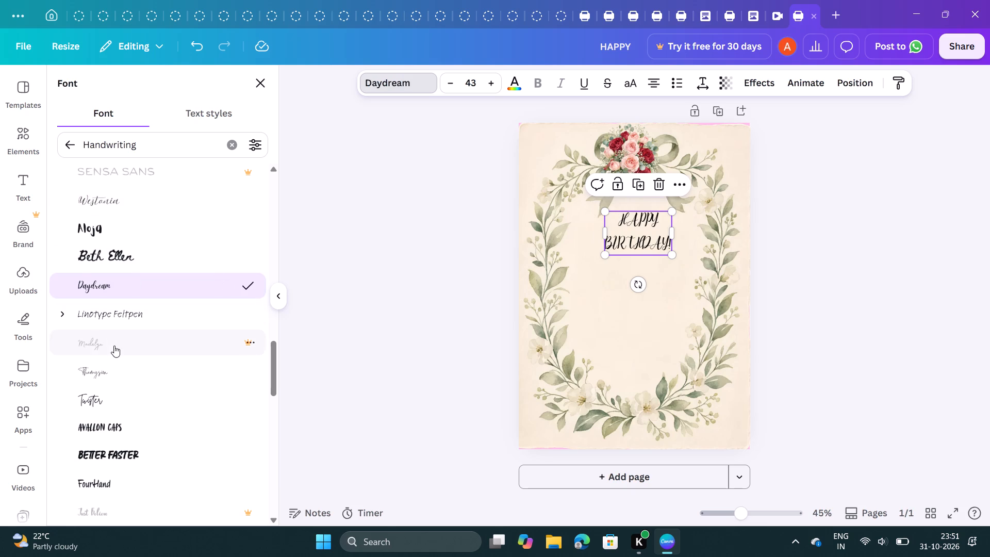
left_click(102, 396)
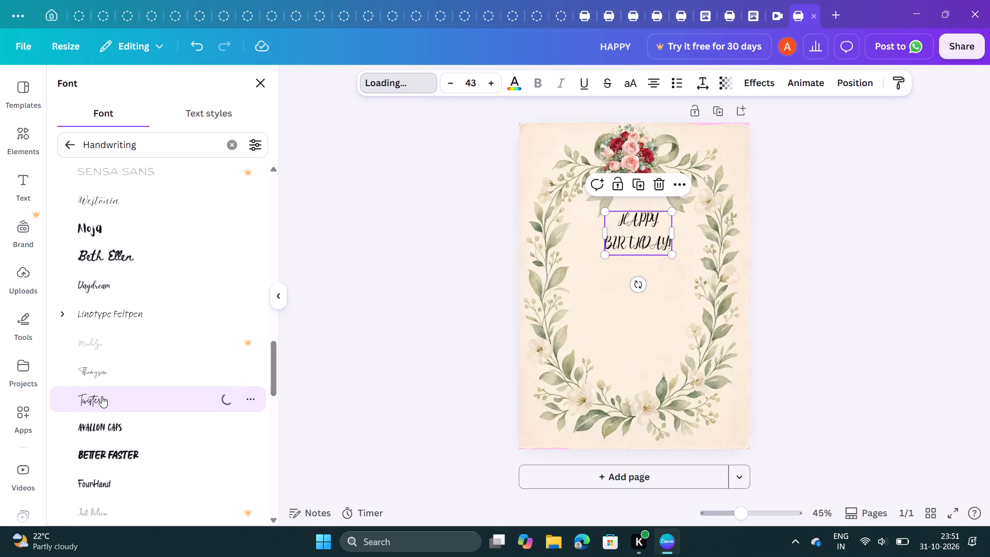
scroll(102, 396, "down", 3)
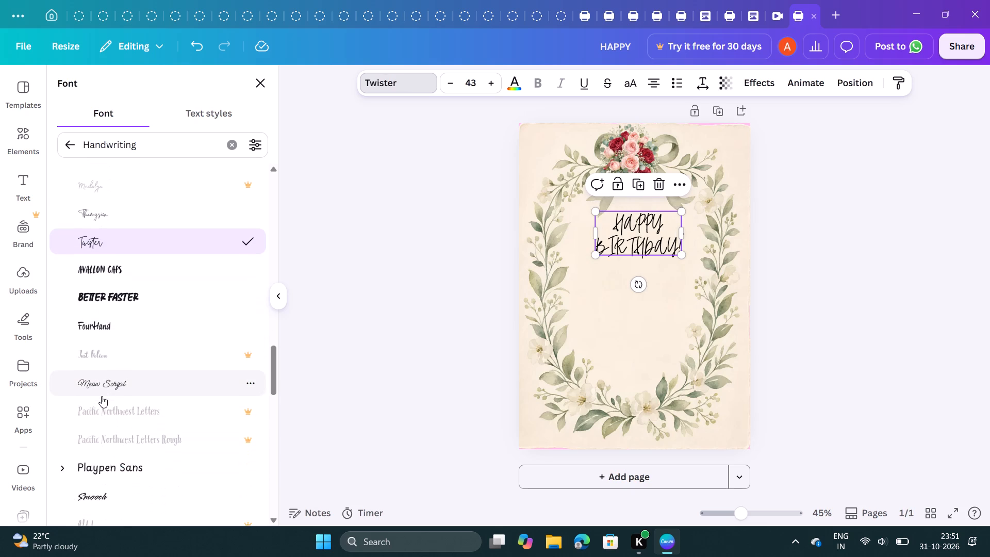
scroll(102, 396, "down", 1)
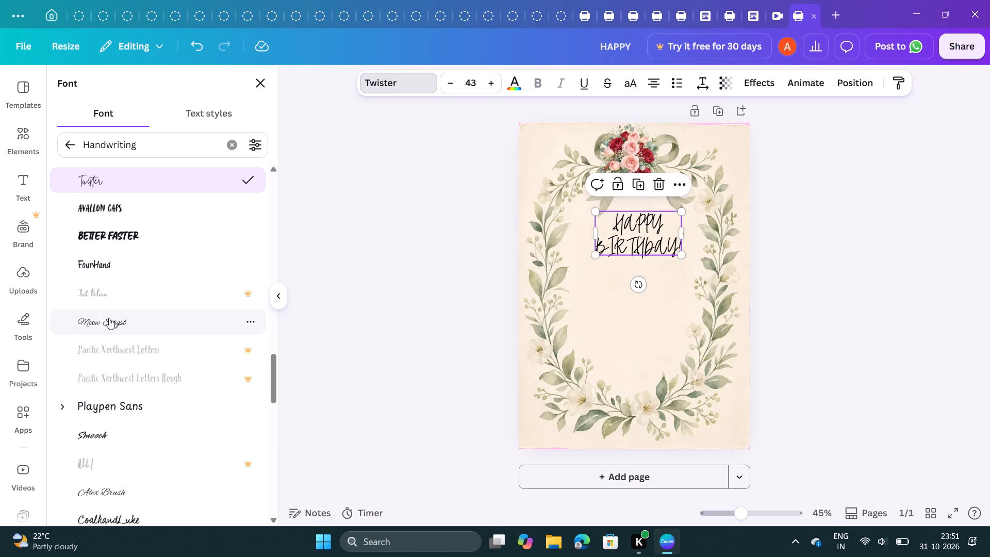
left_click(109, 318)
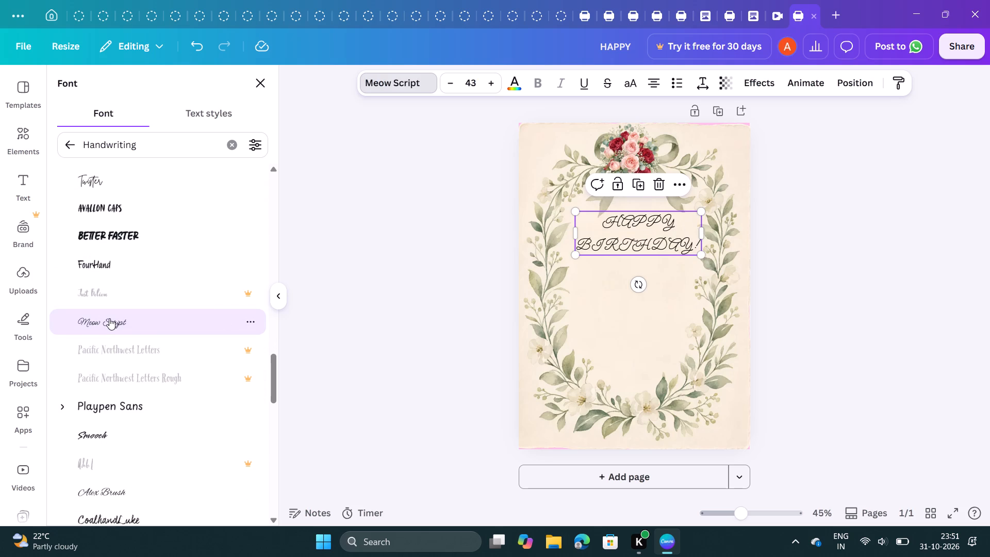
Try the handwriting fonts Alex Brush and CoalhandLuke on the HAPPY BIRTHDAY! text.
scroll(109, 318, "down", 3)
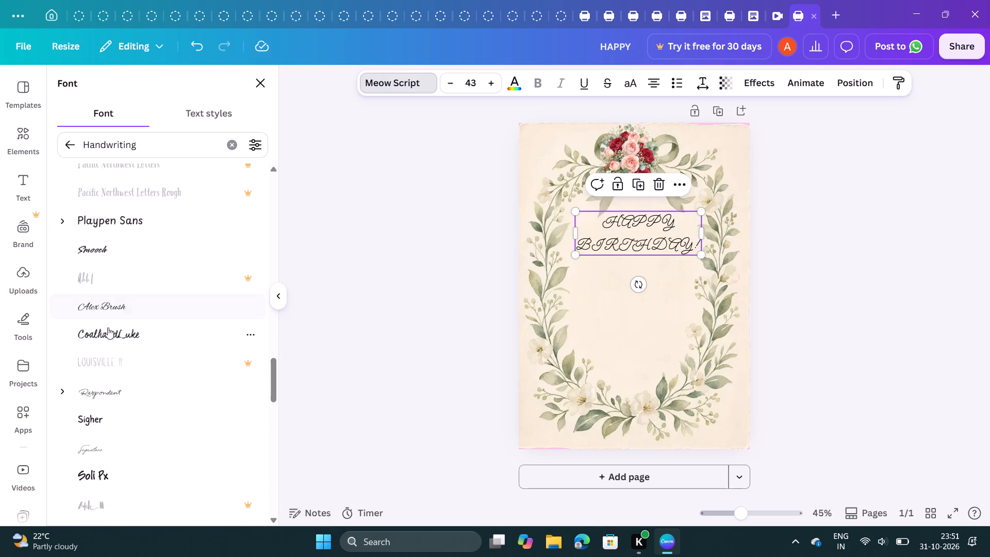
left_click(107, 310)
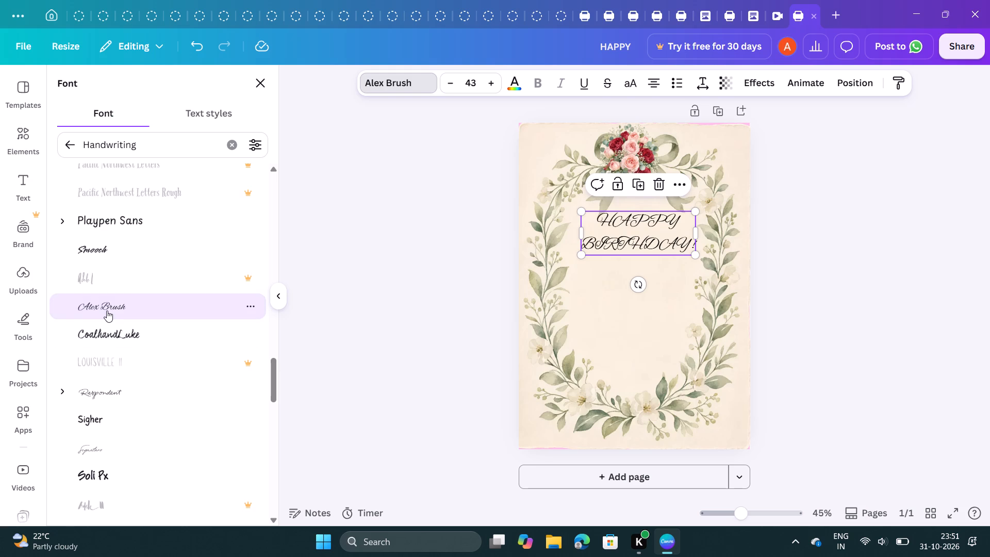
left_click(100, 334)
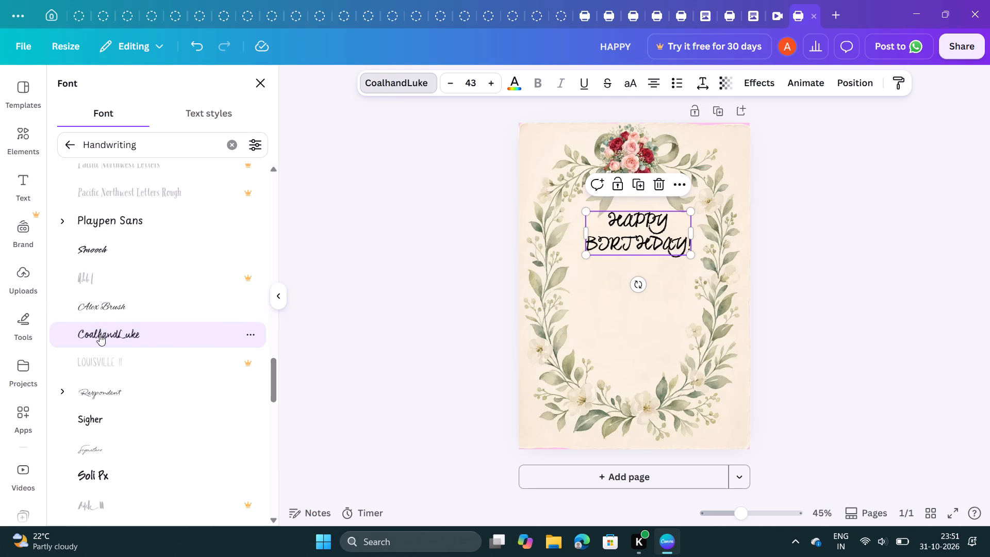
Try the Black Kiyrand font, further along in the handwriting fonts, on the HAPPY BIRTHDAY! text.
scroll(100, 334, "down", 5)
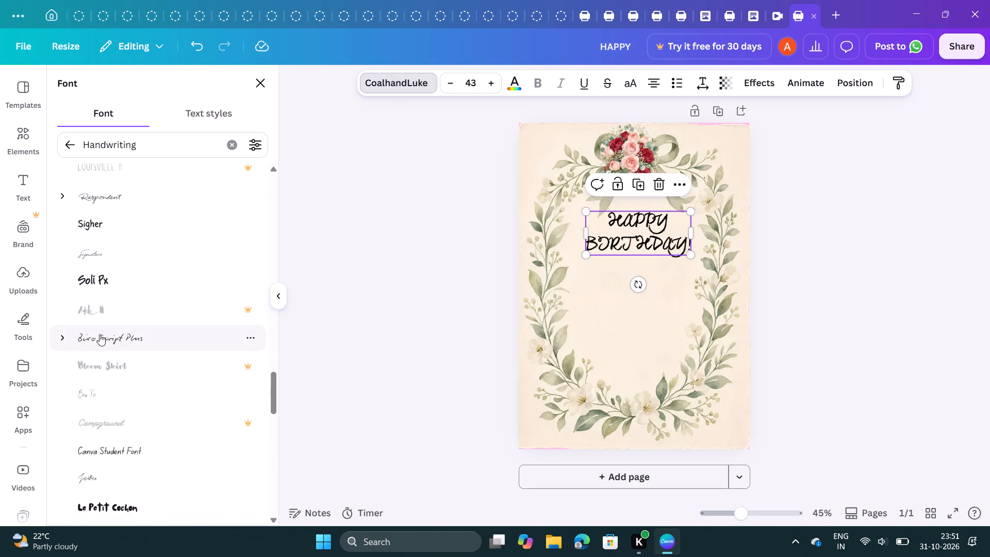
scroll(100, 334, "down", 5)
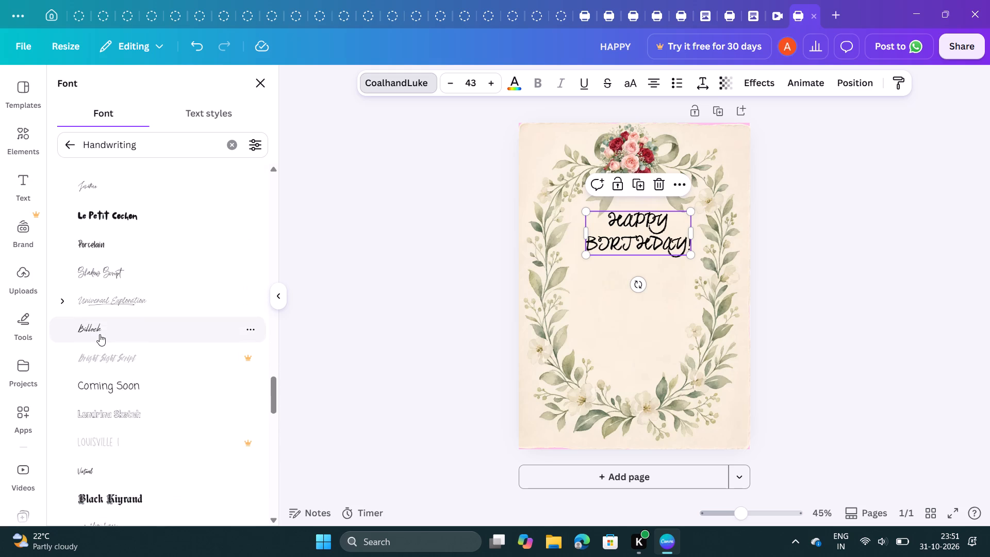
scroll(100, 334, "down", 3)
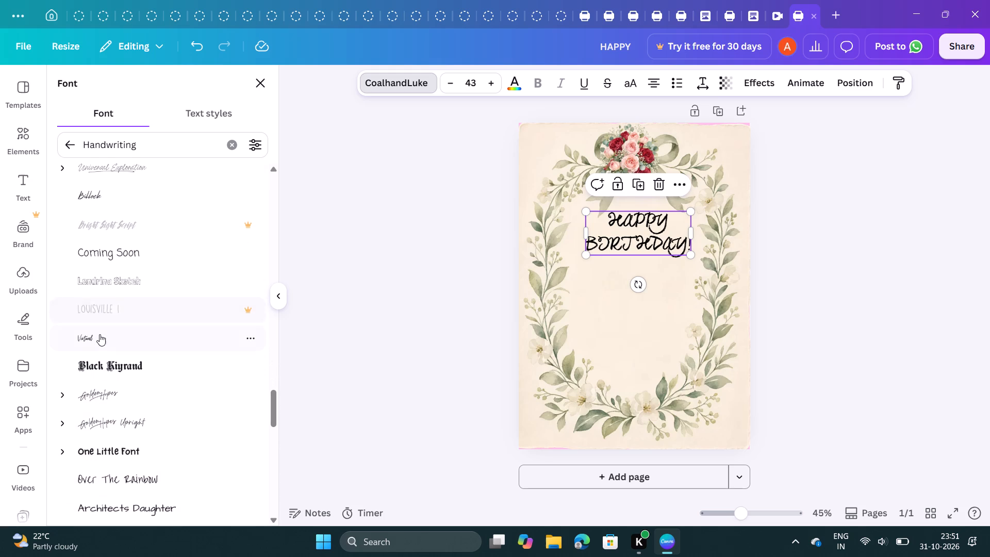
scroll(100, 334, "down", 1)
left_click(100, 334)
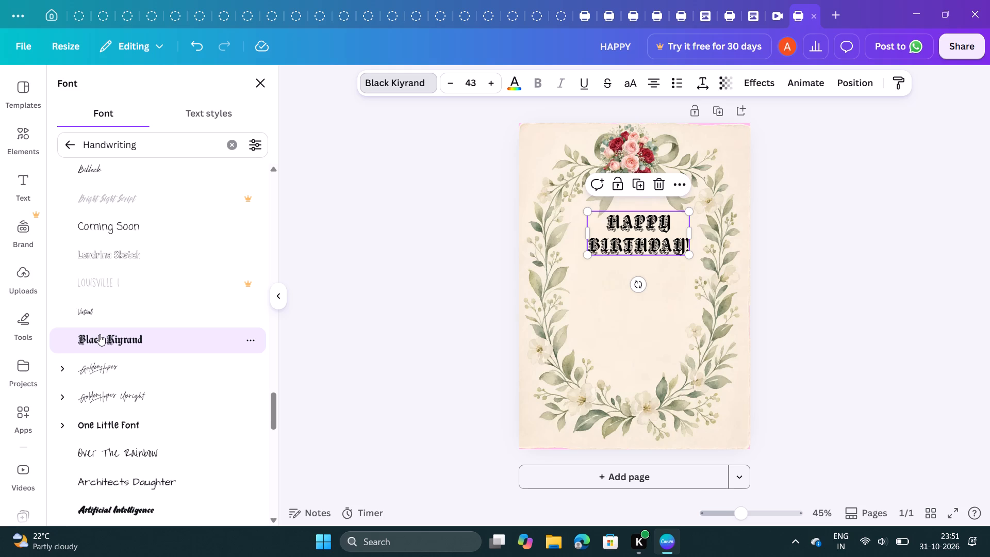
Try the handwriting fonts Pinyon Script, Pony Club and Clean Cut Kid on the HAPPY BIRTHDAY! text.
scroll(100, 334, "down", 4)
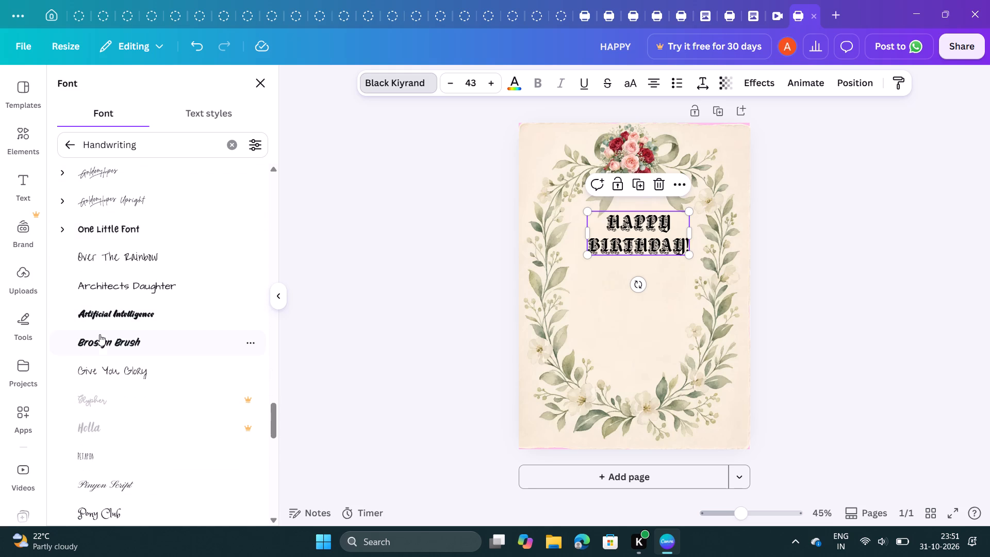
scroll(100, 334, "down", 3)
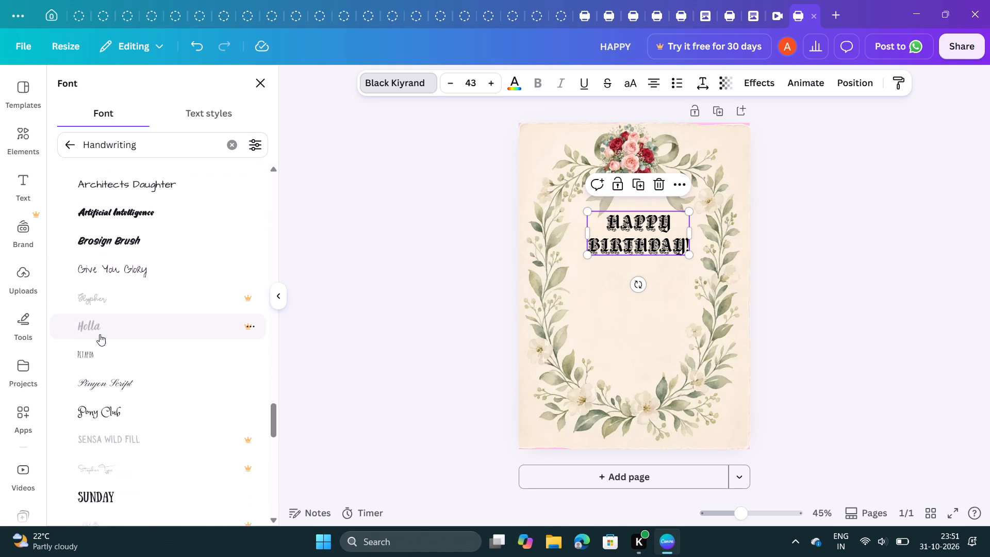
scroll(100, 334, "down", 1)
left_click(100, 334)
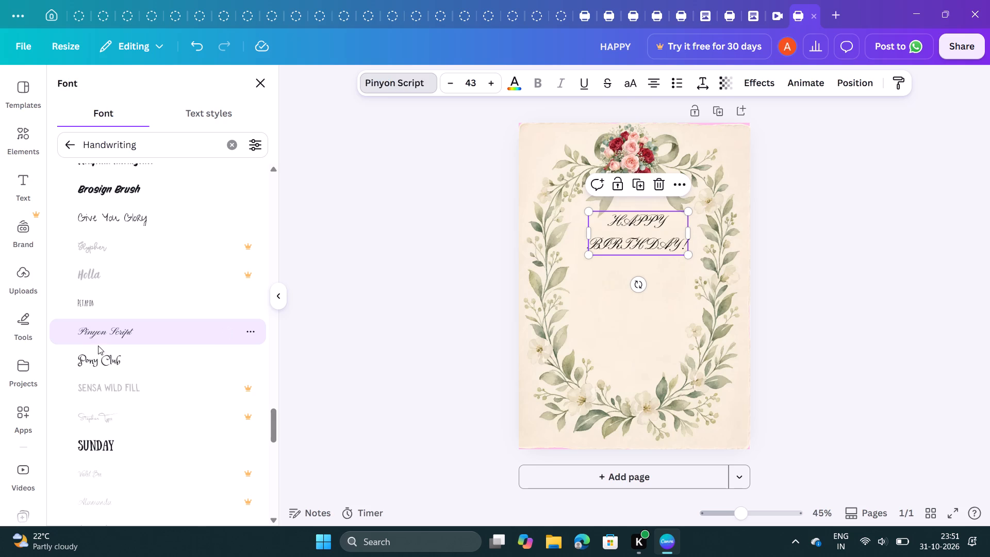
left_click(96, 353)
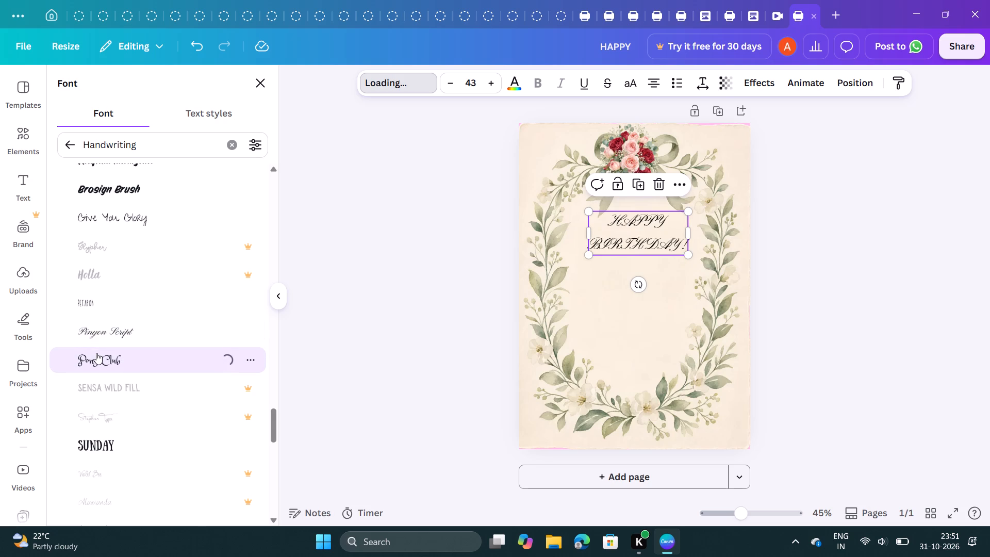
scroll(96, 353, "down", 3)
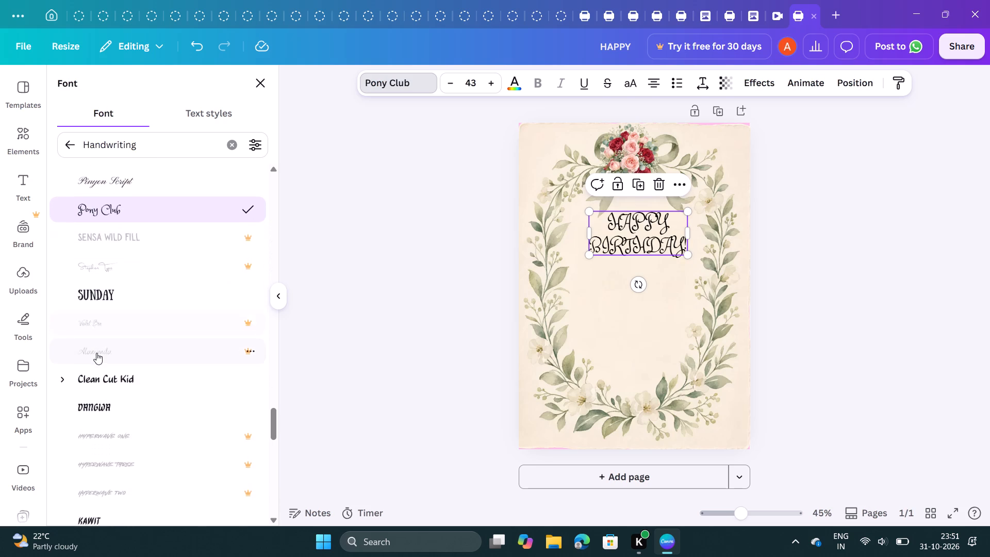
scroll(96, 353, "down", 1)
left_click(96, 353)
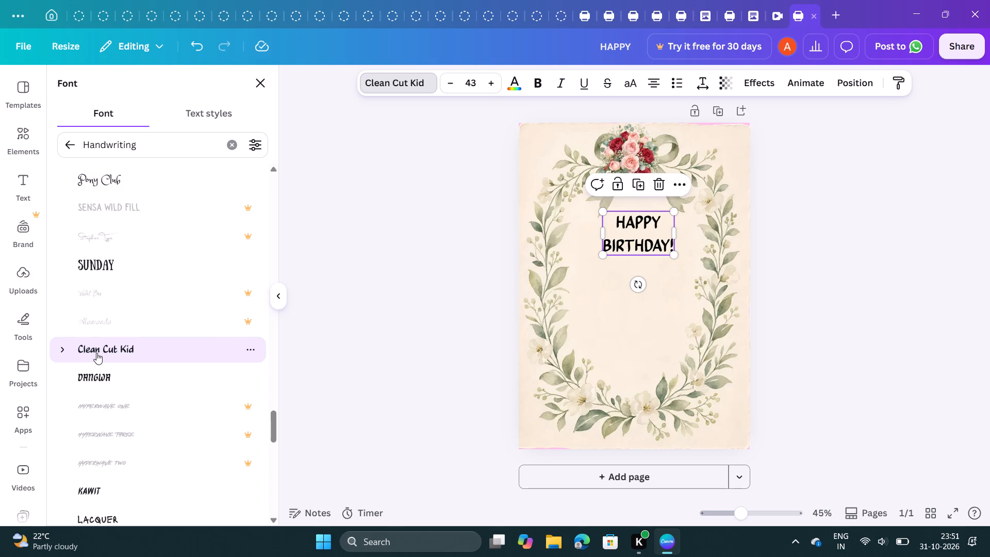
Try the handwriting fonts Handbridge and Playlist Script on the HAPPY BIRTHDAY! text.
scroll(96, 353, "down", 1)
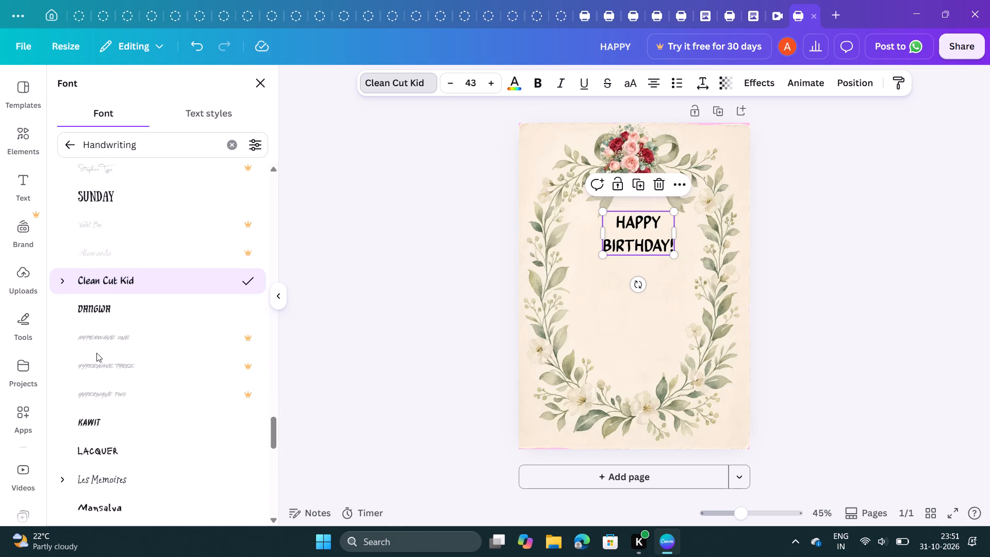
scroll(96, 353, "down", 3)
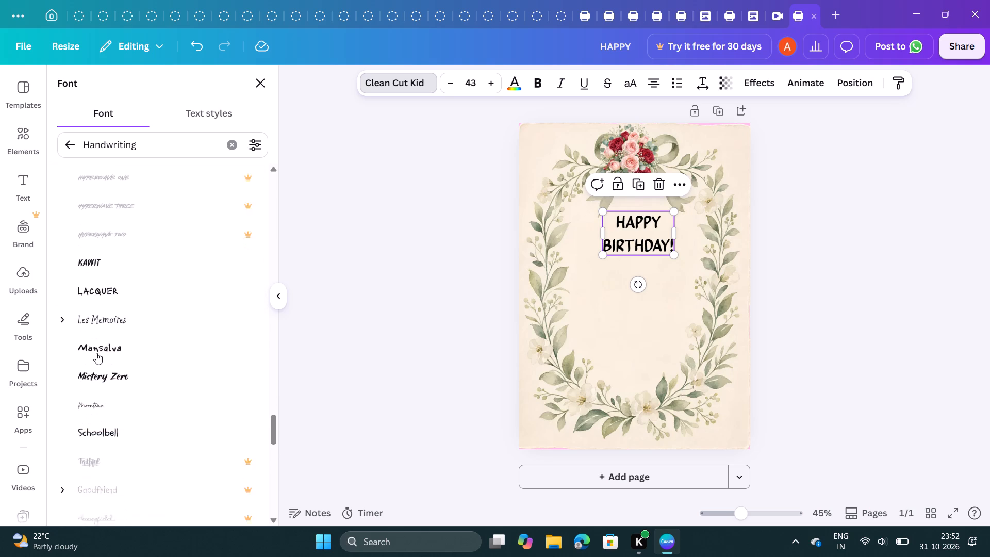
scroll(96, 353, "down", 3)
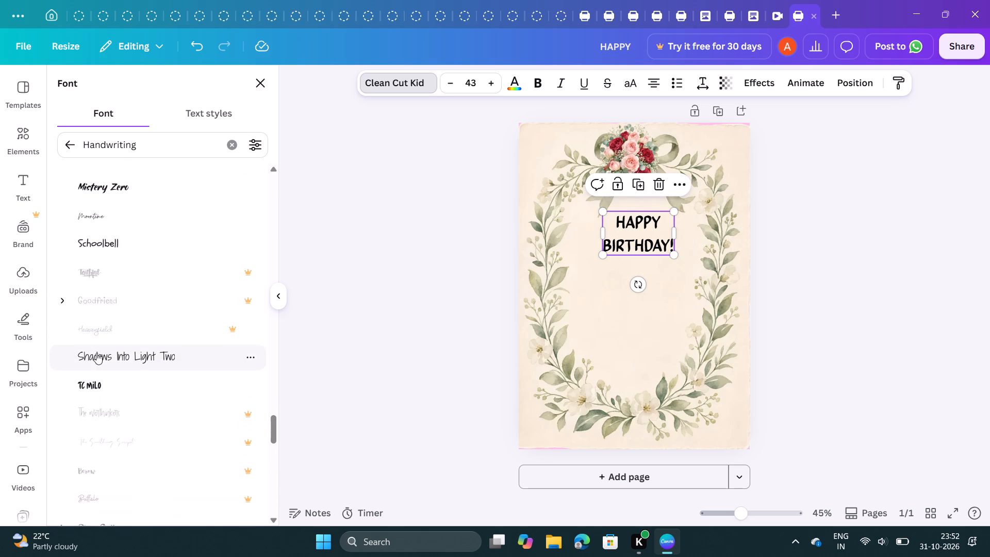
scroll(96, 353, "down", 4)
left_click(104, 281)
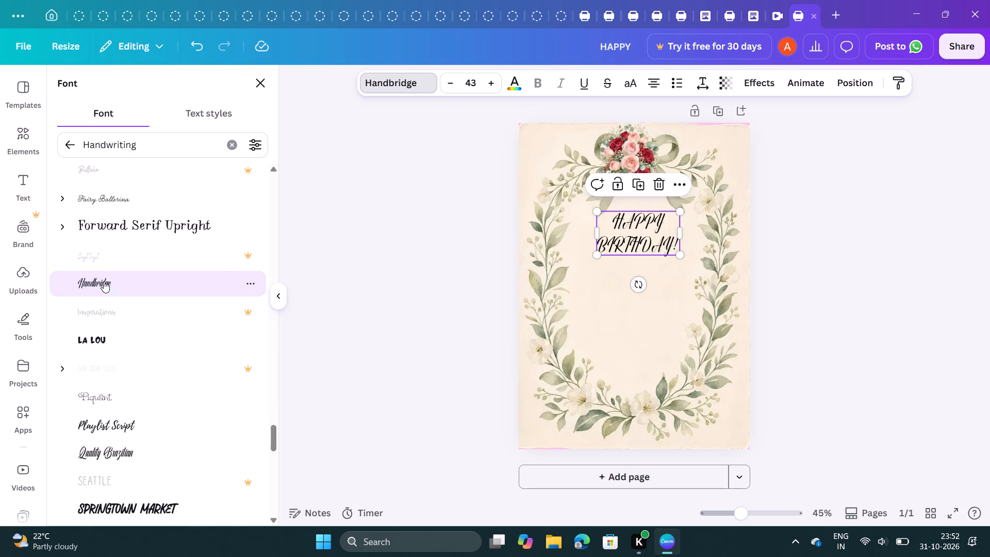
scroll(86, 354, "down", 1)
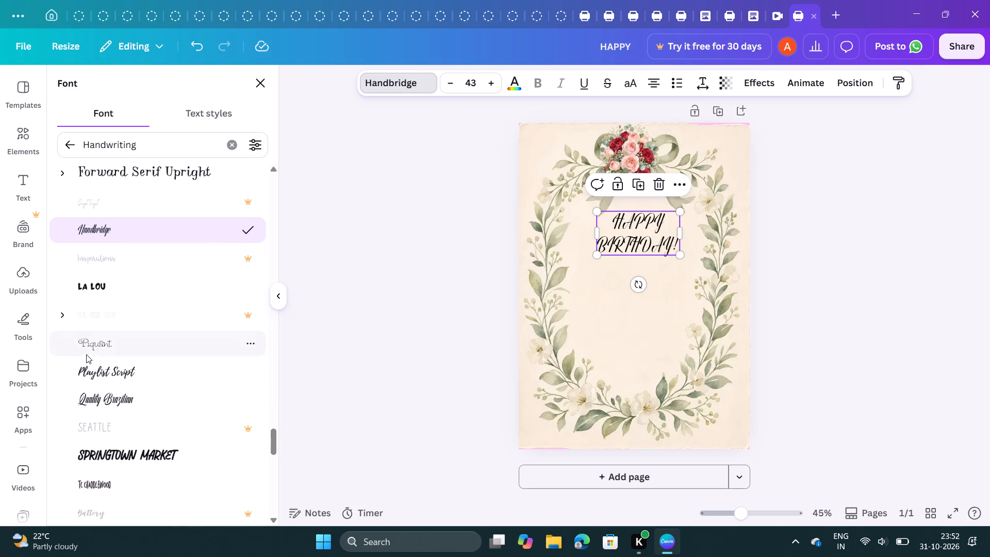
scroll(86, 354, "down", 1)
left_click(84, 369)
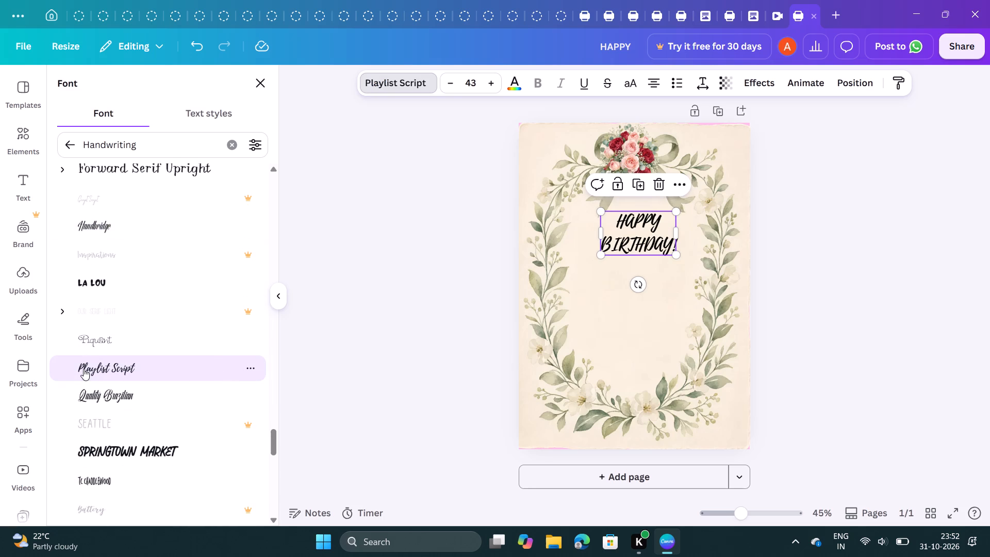
Set the HAPPY BIRTHDAY! text in the Yellowtail handwriting font and deselect the text.
scroll(84, 369, "down", 2)
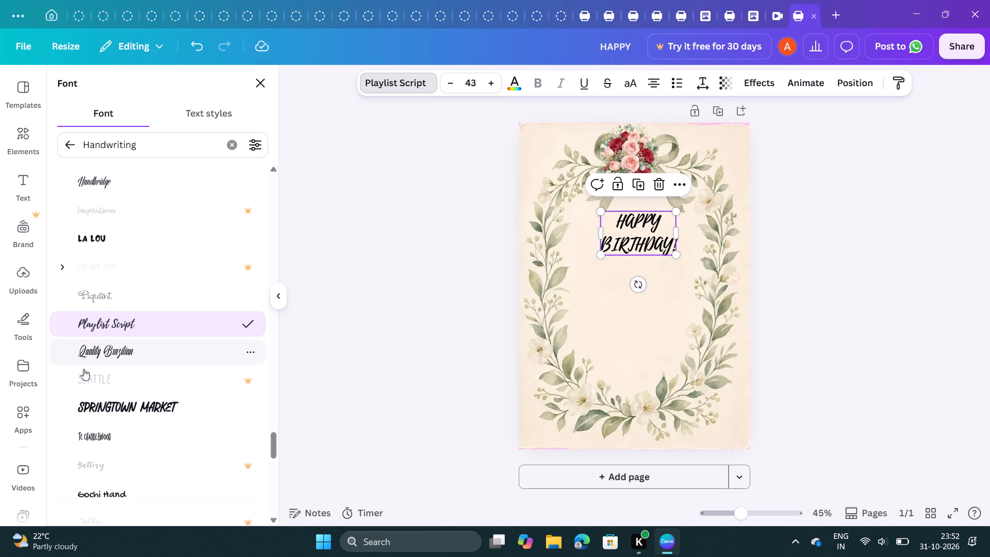
scroll(84, 369, "down", 3)
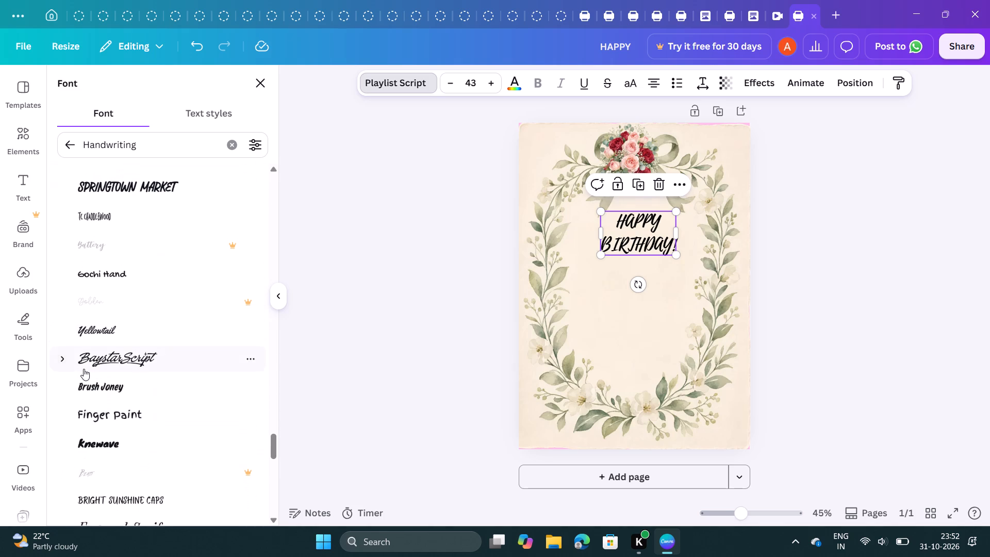
scroll(84, 369, "down", 1)
left_click(93, 320)
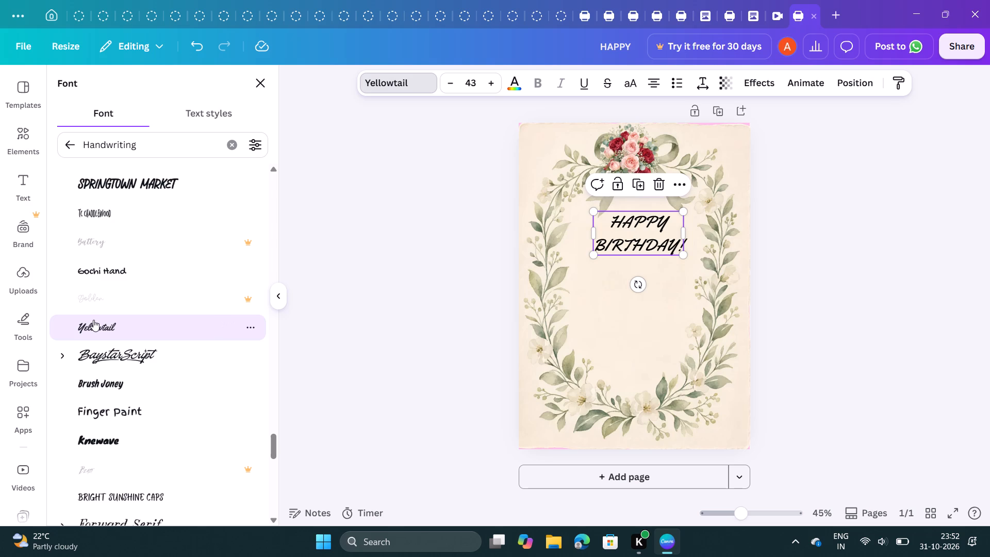
left_click(310, 283)
left_click(310, 283)
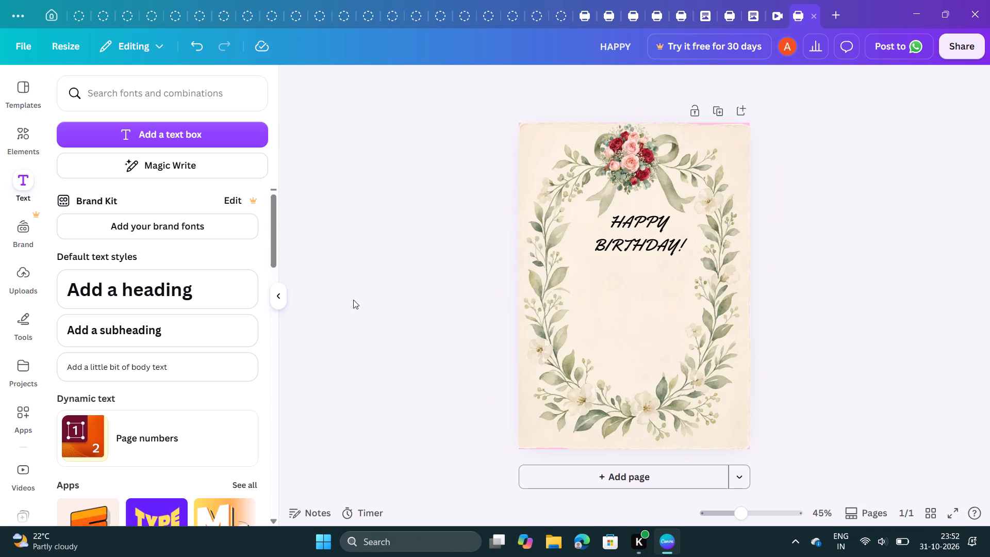
Add a subheading below HAPPY BIRTHDAY! with "Wishing you" on its first line and "love,happiness" on its second.
left_click(209, 327)
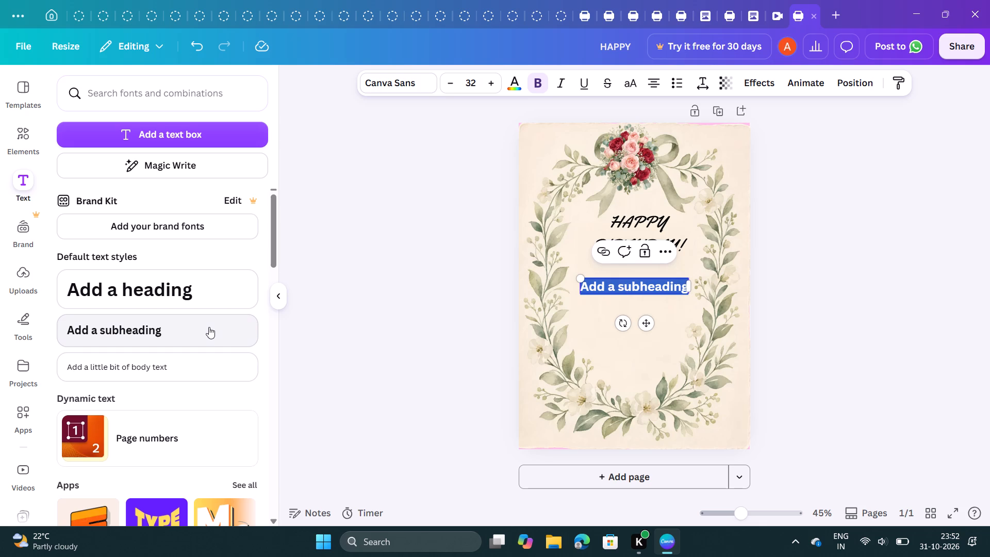
key("BackSpace")
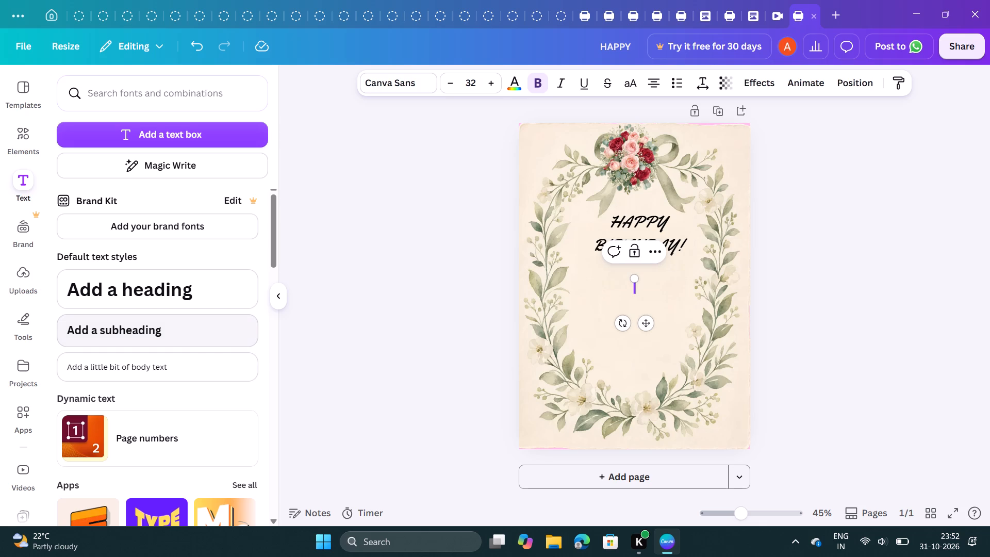
key("w")
key("i")
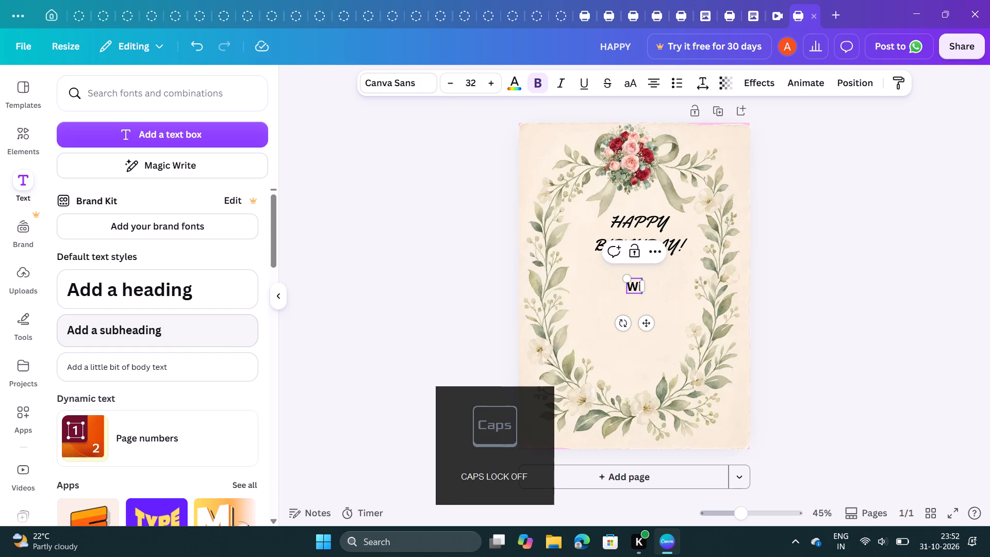
key("s")
type("hing")
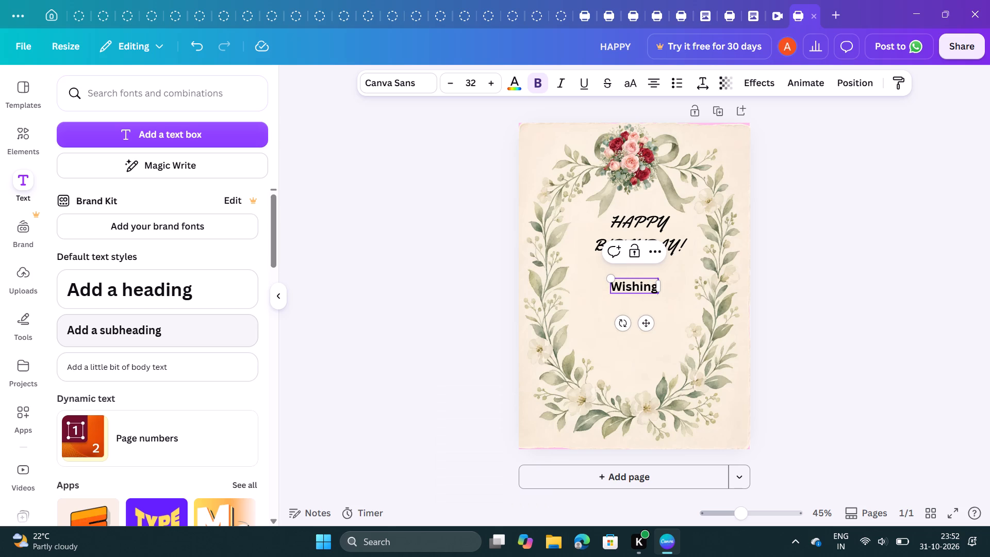
key("space")
type("you")
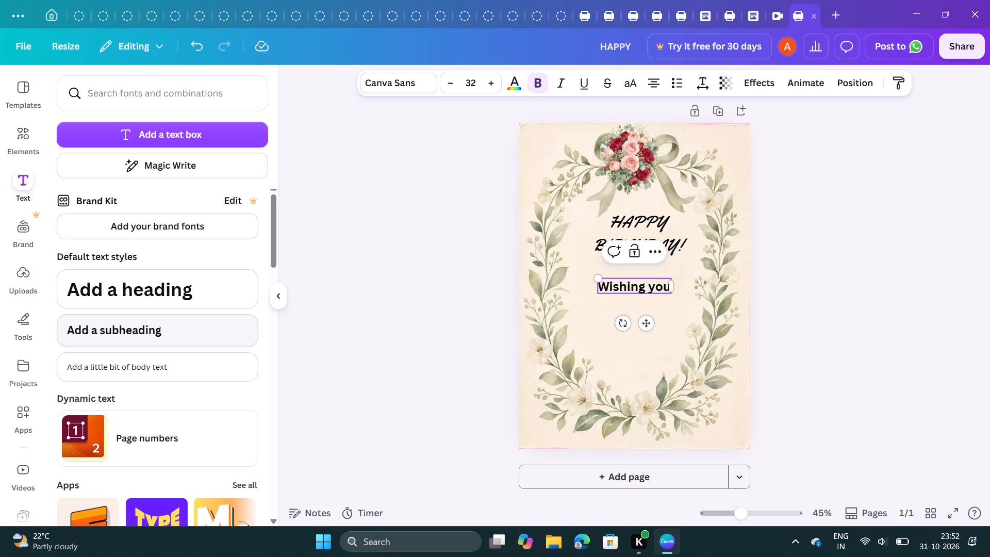
key("Return")
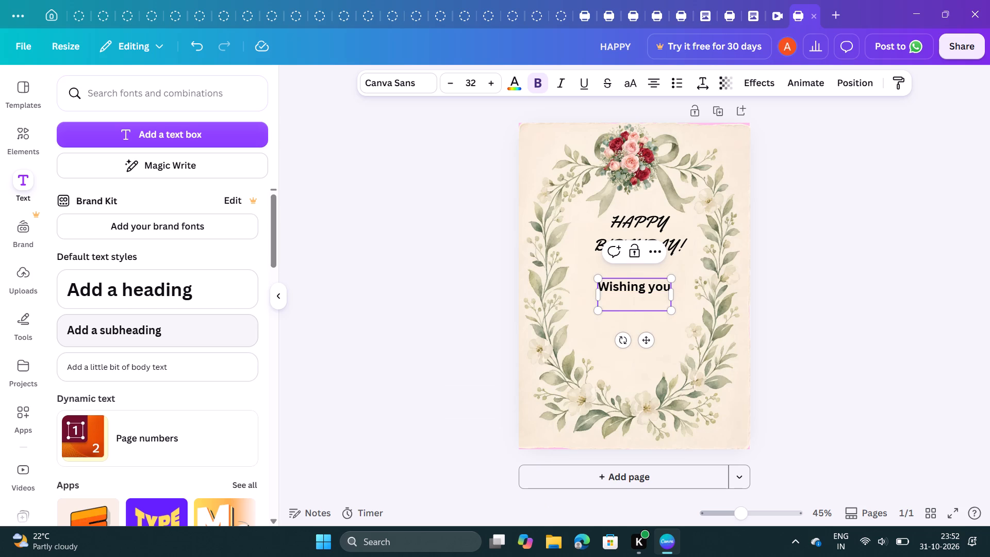
type("lov")
key("e")
key("comma")
type("ha")
key("p")
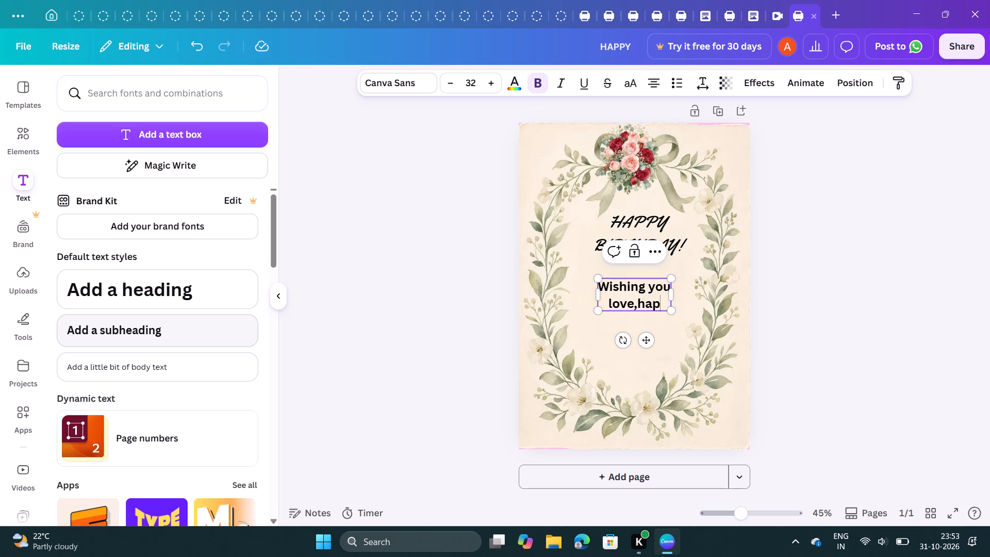
key("p")
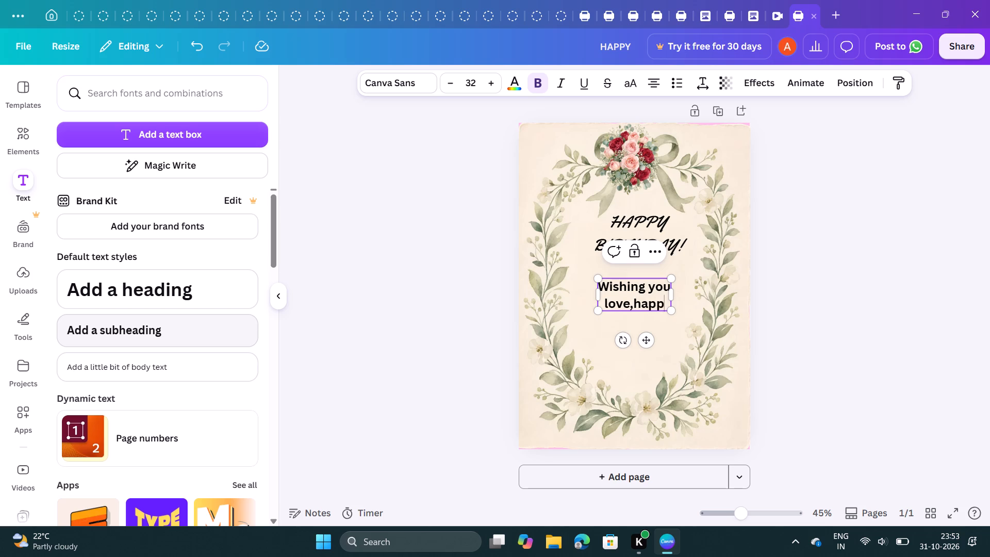
key("i")
key("n")
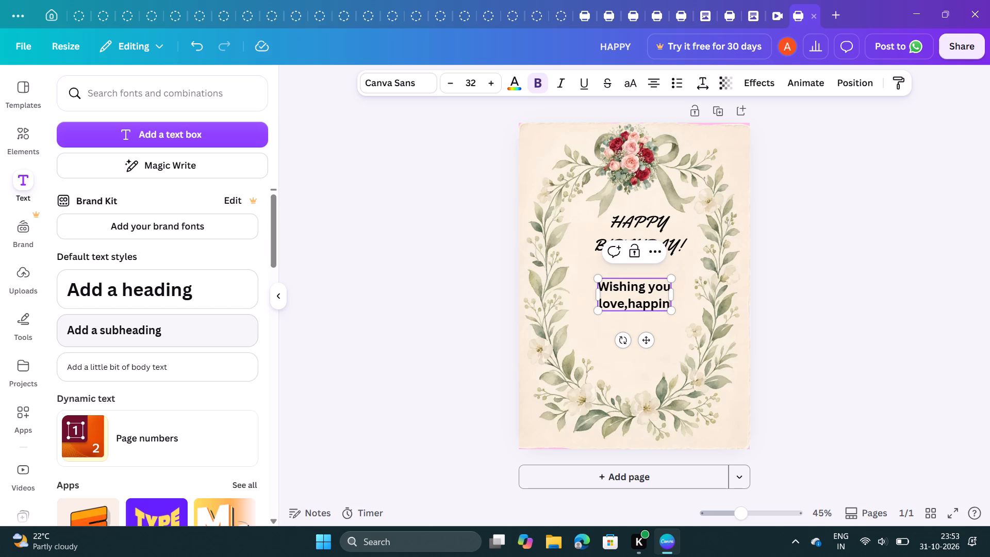
type("ess")
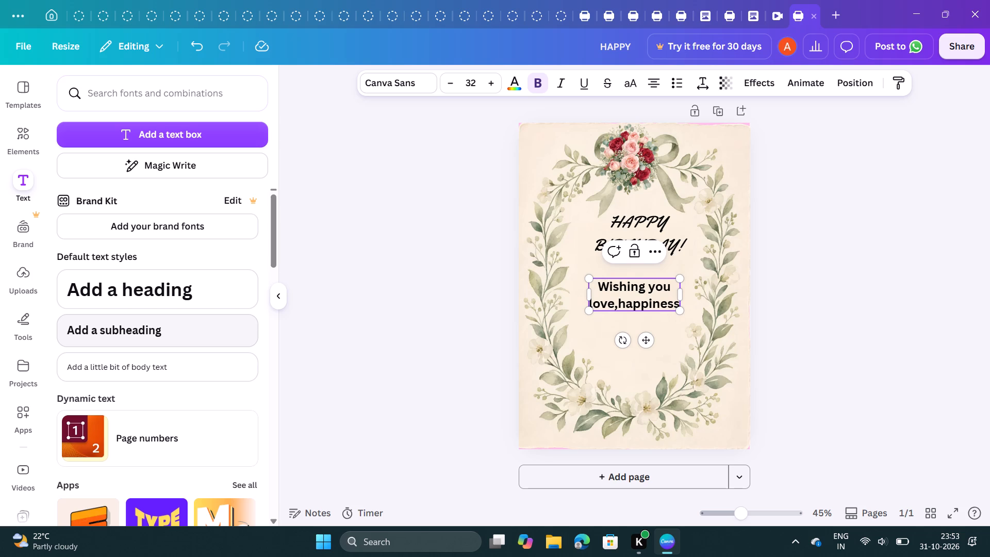
Continue the wishing message with the lines "and success", "in everything" and "you do.", and deselect the text.
key("Return")
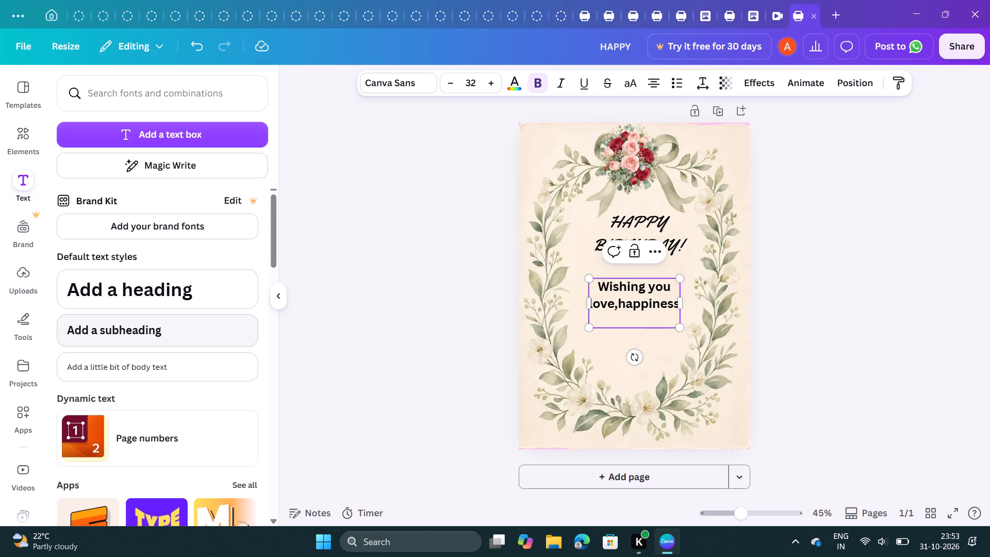
type("and")
key("space")
type("success")
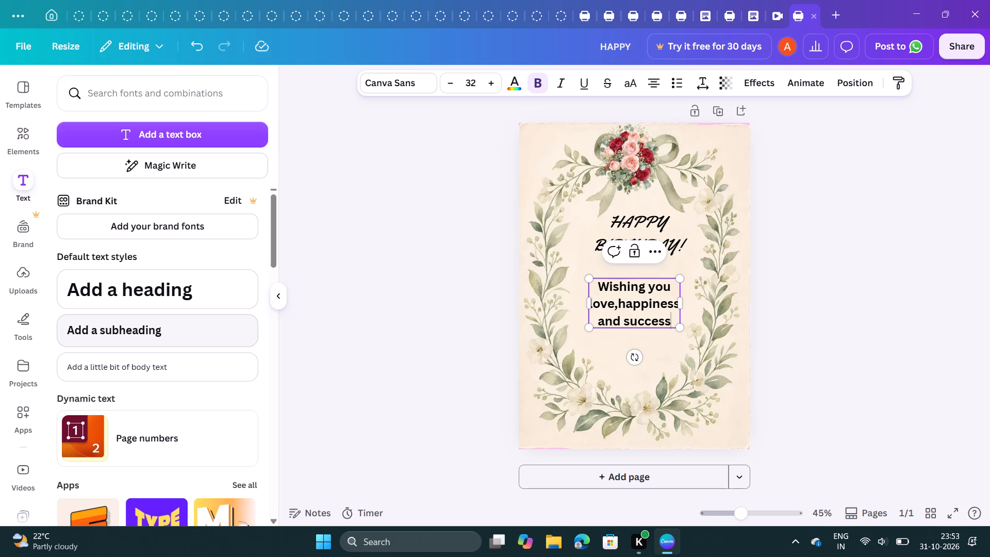
key("Return")
type("inn")
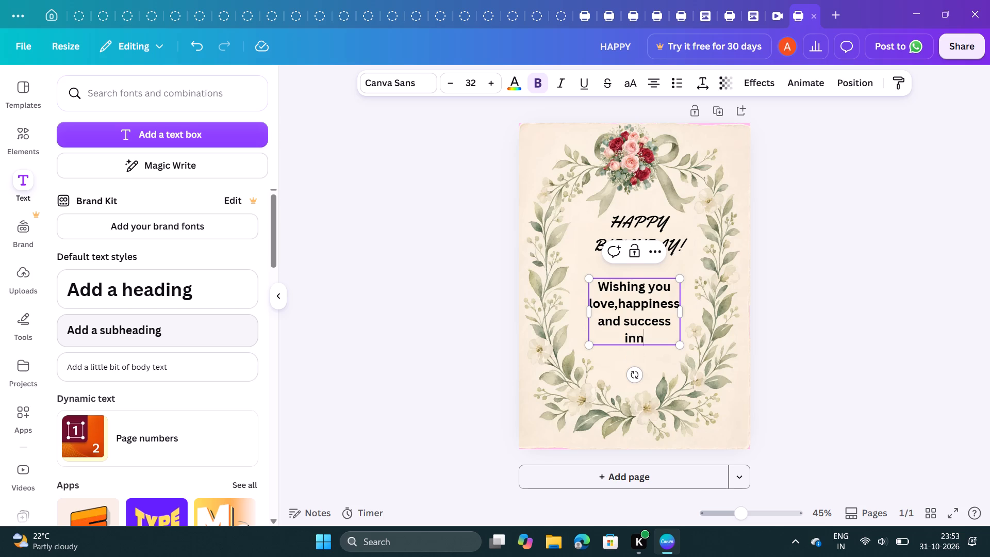
key("BackSpace")
key("space")
key("e")
type("verything")
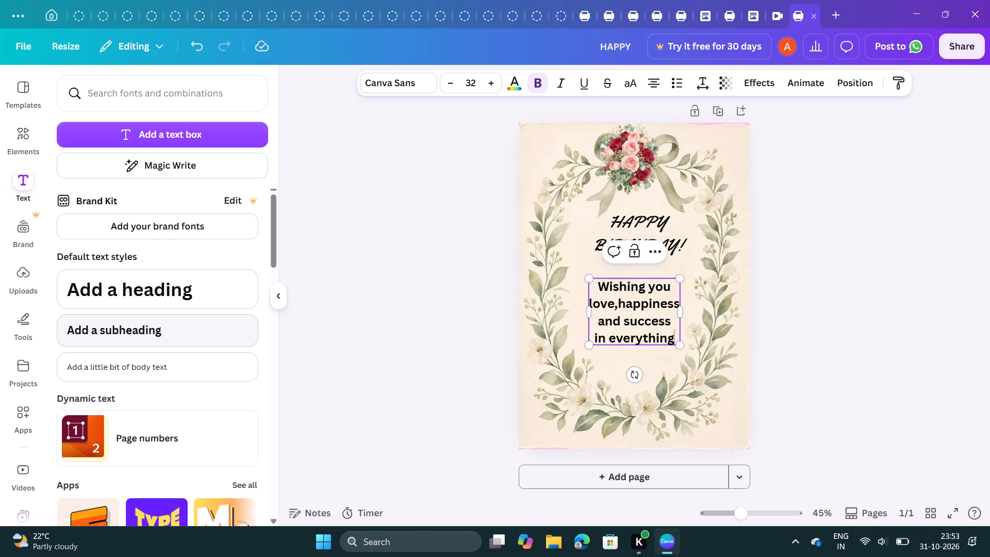
key("Return")
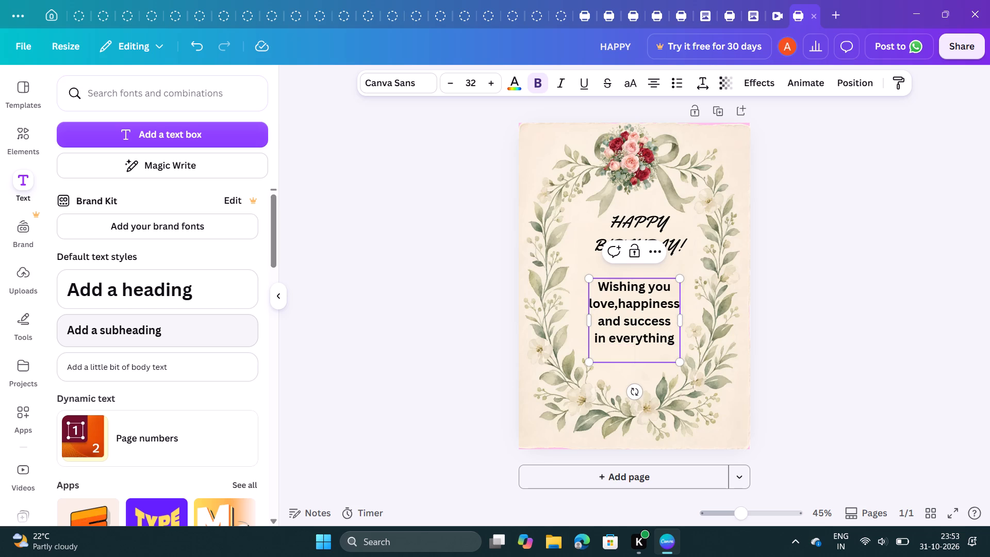
type("you")
key("space")
type("do")
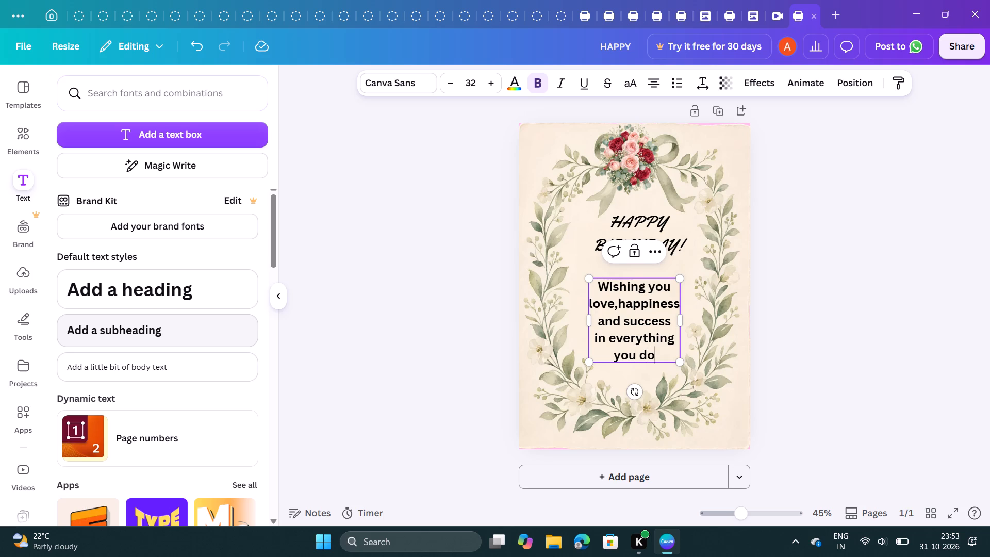
key("period")
left_click(387, 266)
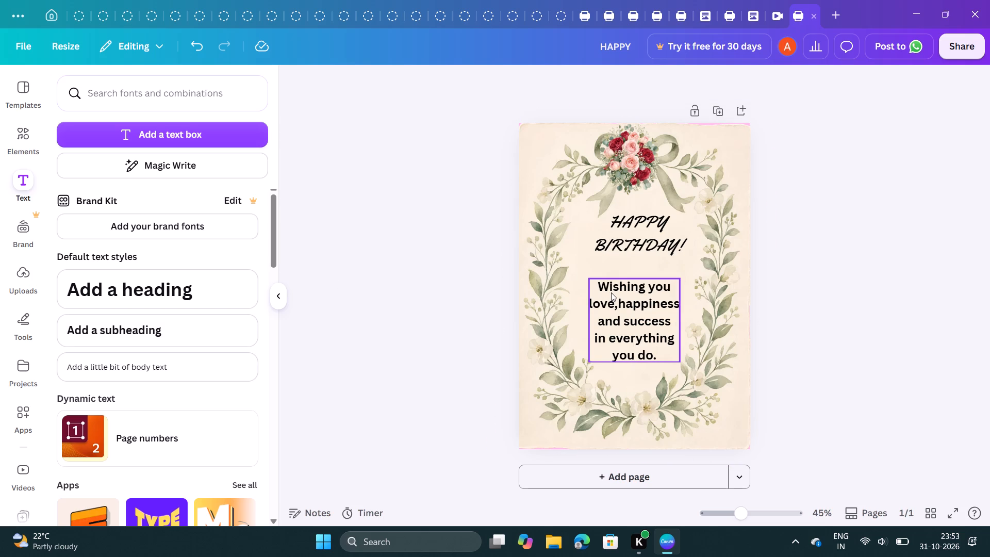
Increase the font size of the HAPPY BIRTHDAY! text to 55 and deselect it.
left_click(636, 220)
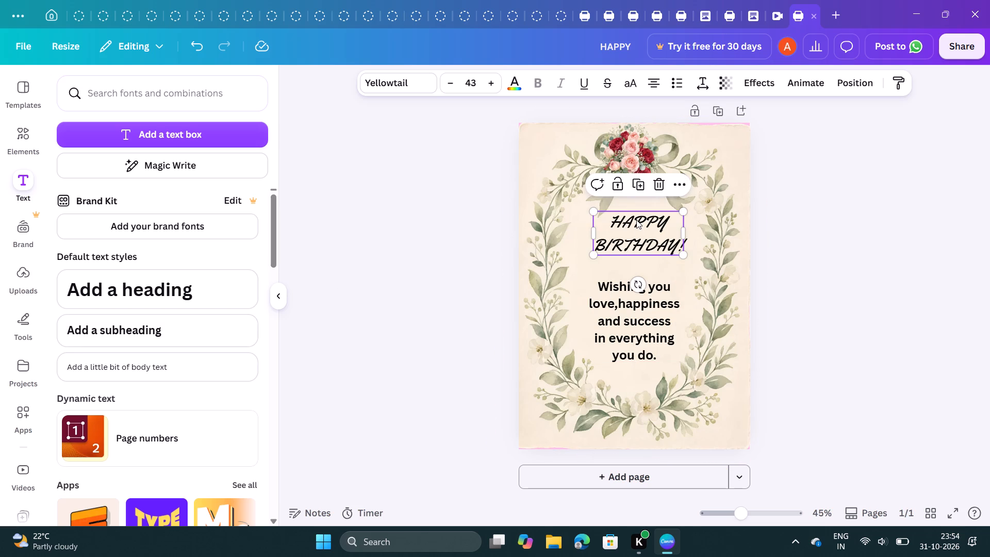
left_click(493, 84)
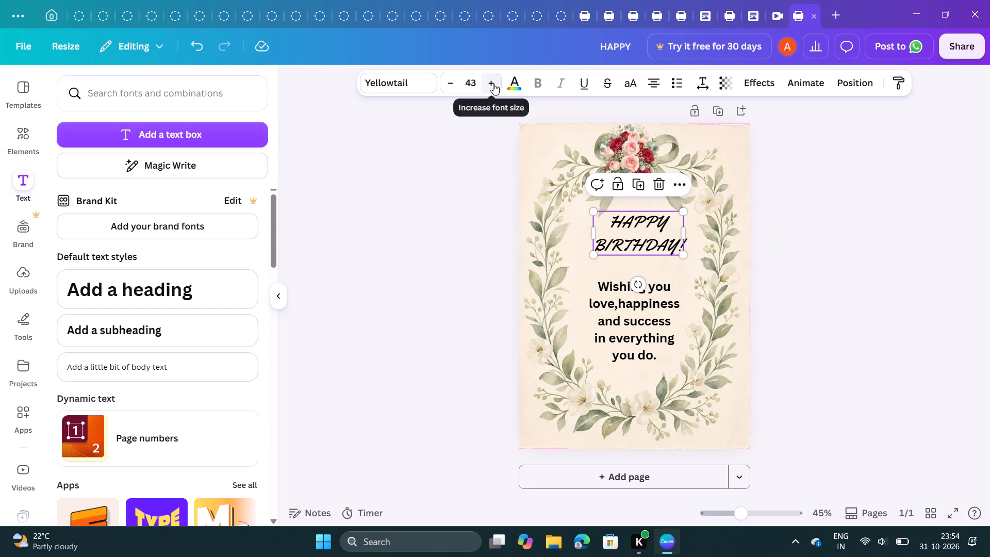
left_click(493, 84)
left_click(493, 84)
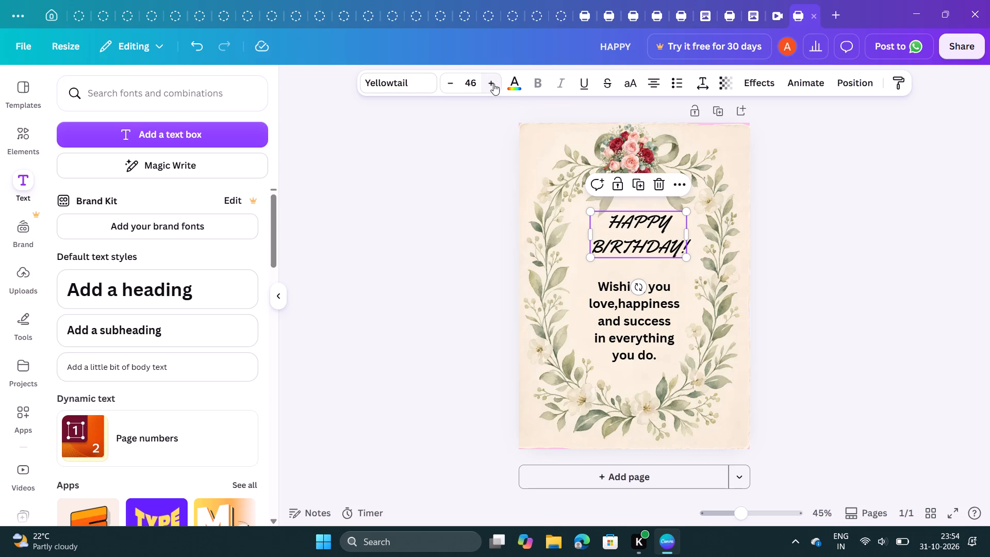
left_click(493, 84)
left_click(493, 84)
left_click(493, 84)
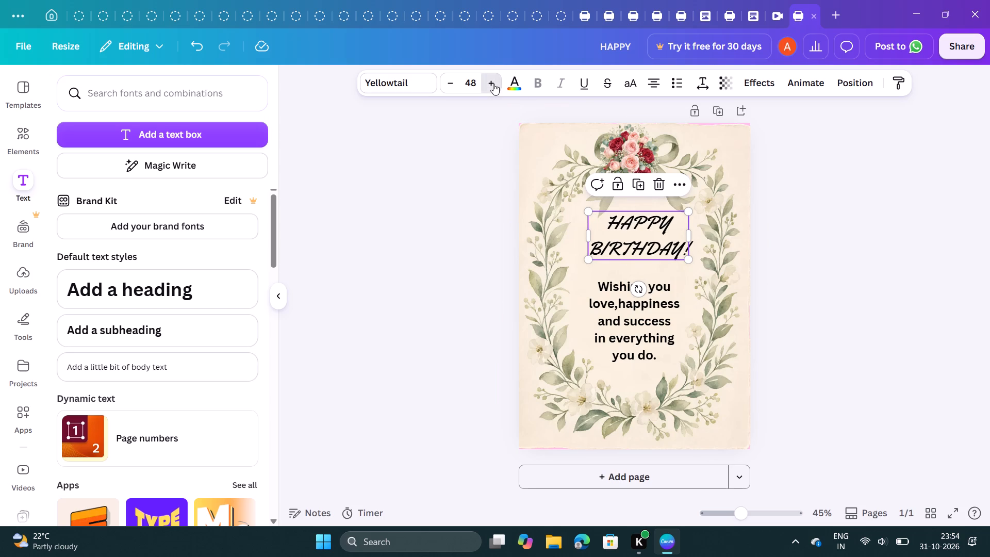
double_click(493, 84)
left_click(493, 84)
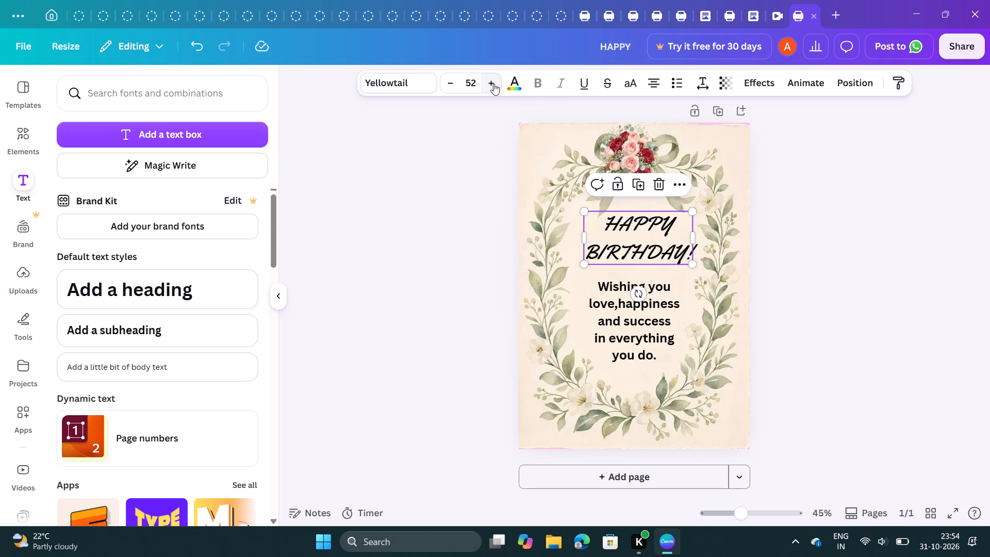
left_click(493, 84)
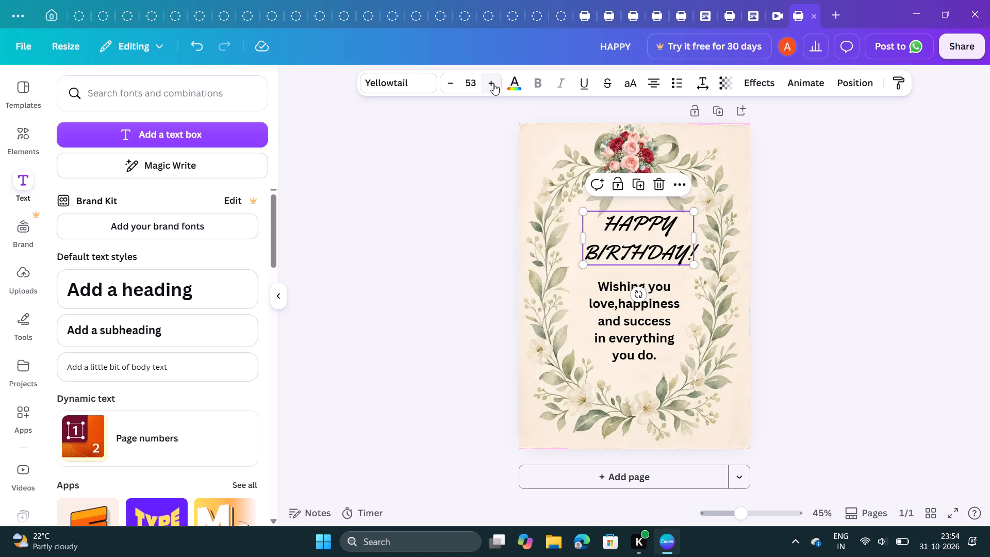
left_click(493, 84)
left_click(493, 84)
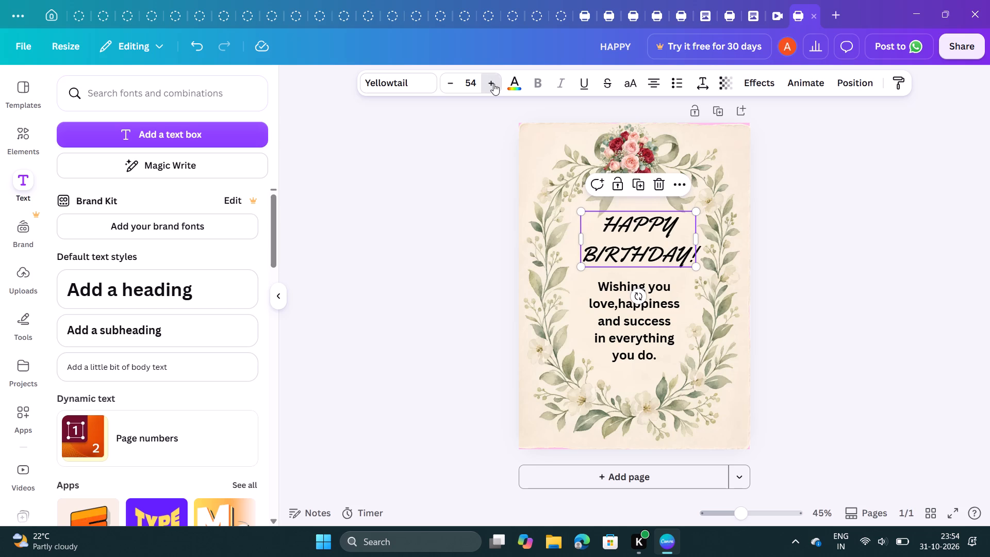
left_click(452, 240)
Shift the HAPPY BIRTHDAY! text slightly left and down to centre it in the wreath above the wishing message.
left_click(611, 253)
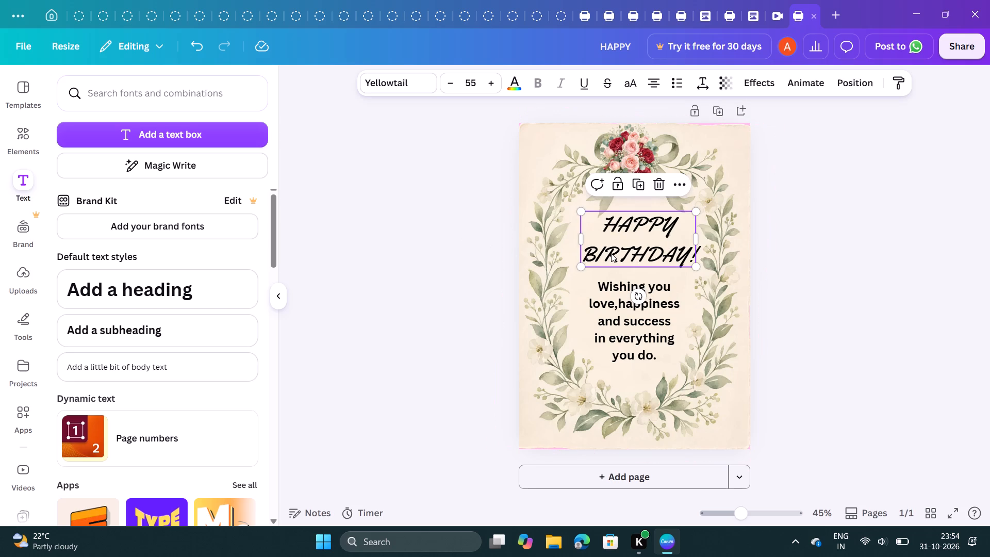
left_click_drag(611, 253, 607, 254)
left_click_drag(607, 254, 601, 255)
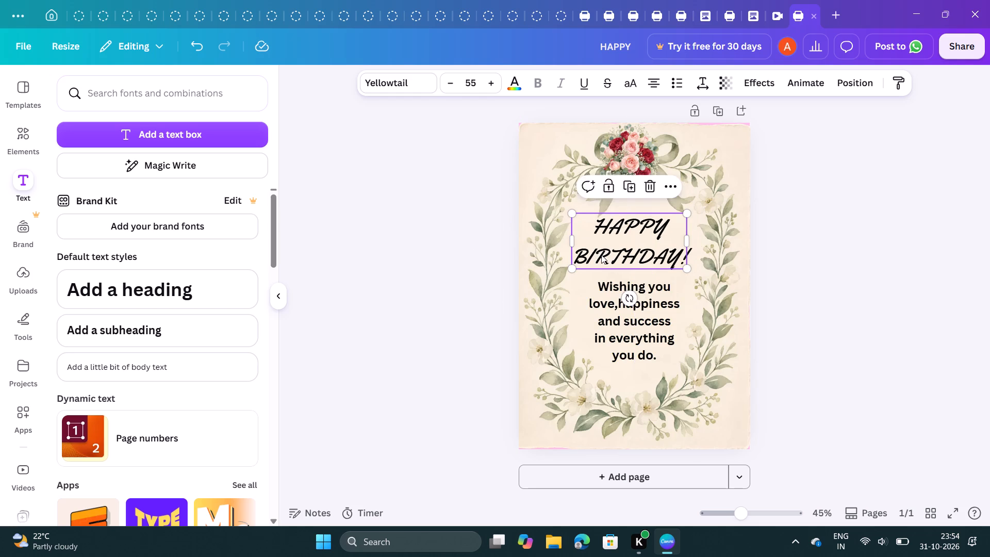
left_click(601, 255)
left_click(601, 255)
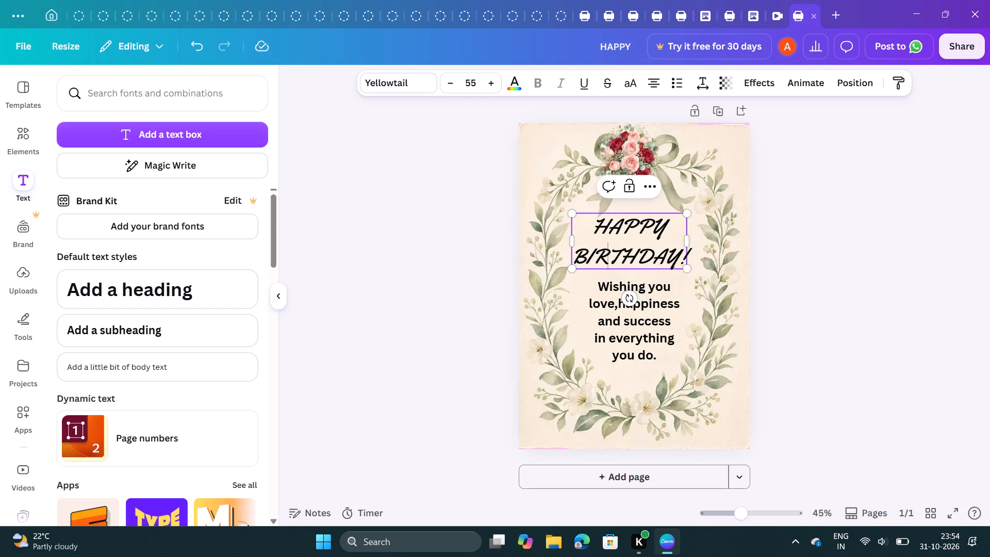
left_click(486, 250)
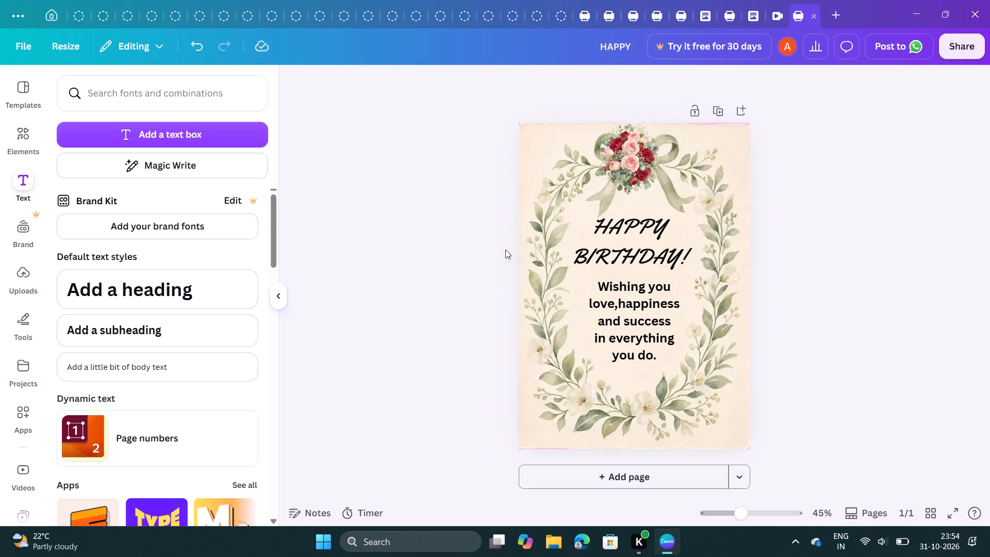
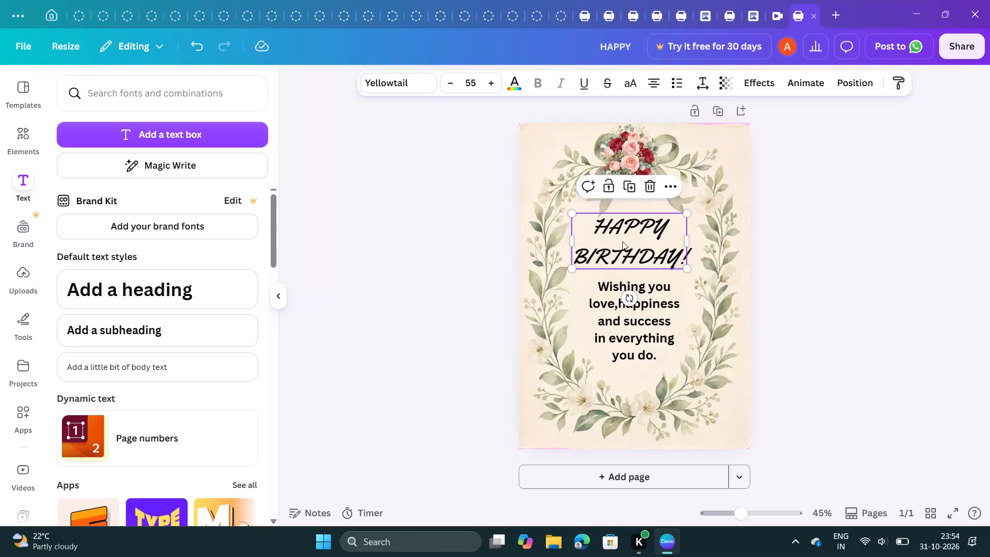
Centre the HAPPY BIRTHDAY! text horizontally on the page, raising it slightly above the wishing message.
left_click_drag(622, 241, 631, 238)
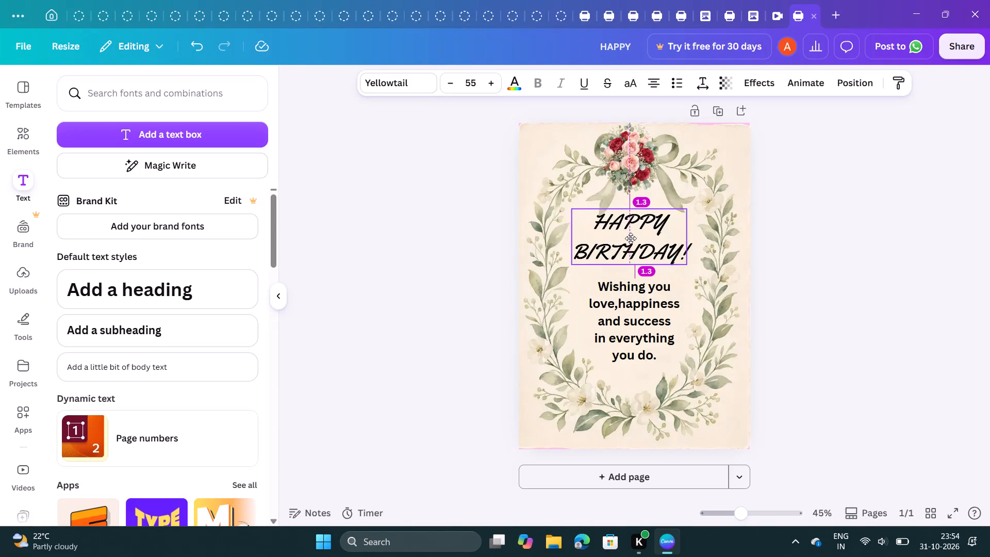
left_click_drag(631, 238, 629, 238)
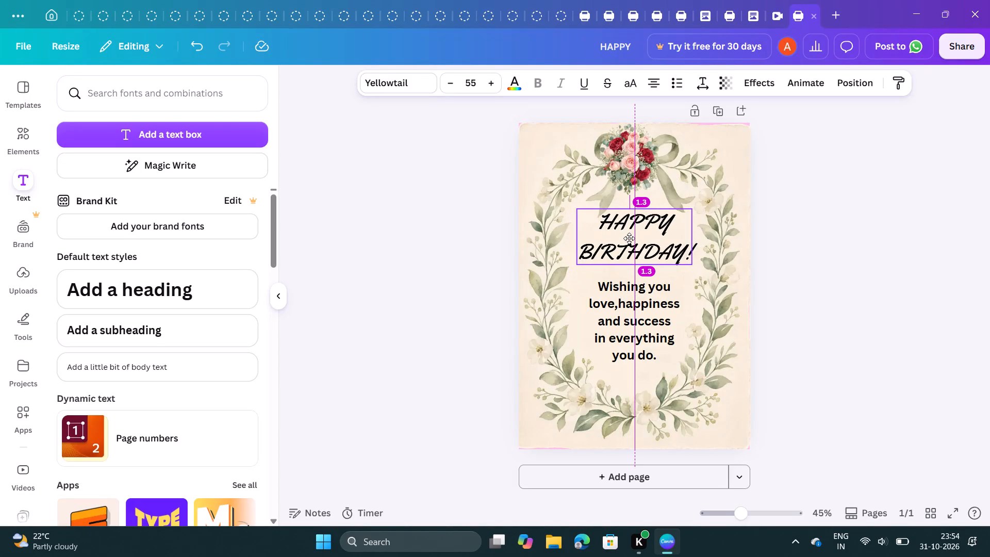
left_click_drag(629, 238, 628, 238)
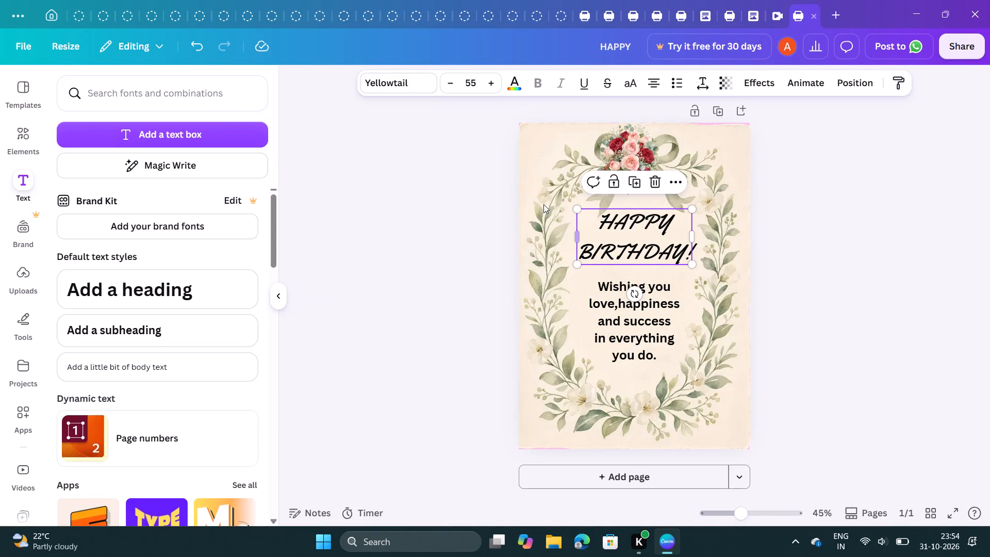
Reduce the font size of the HAPPY BIRTHDAY! text to 54 and deselect it.
left_click(450, 81)
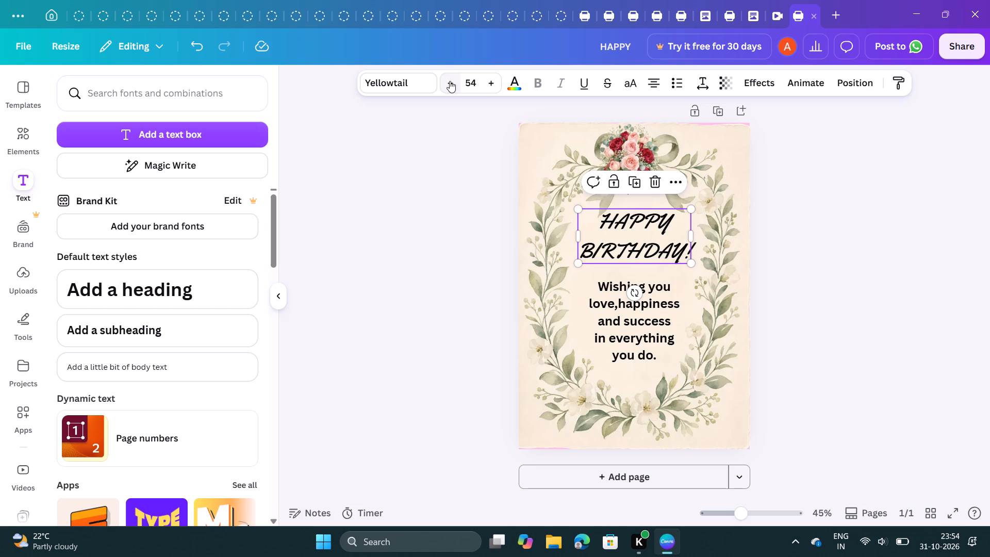
left_click(380, 177)
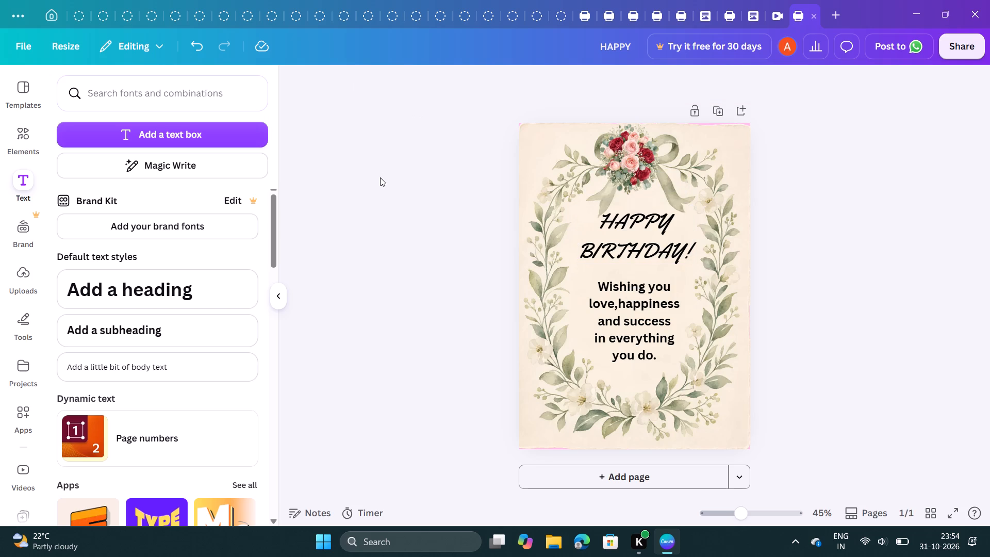
Move the HAPPY BIRTHDAY! text slightly down towards the wishing message and deselect it.
left_click(626, 240)
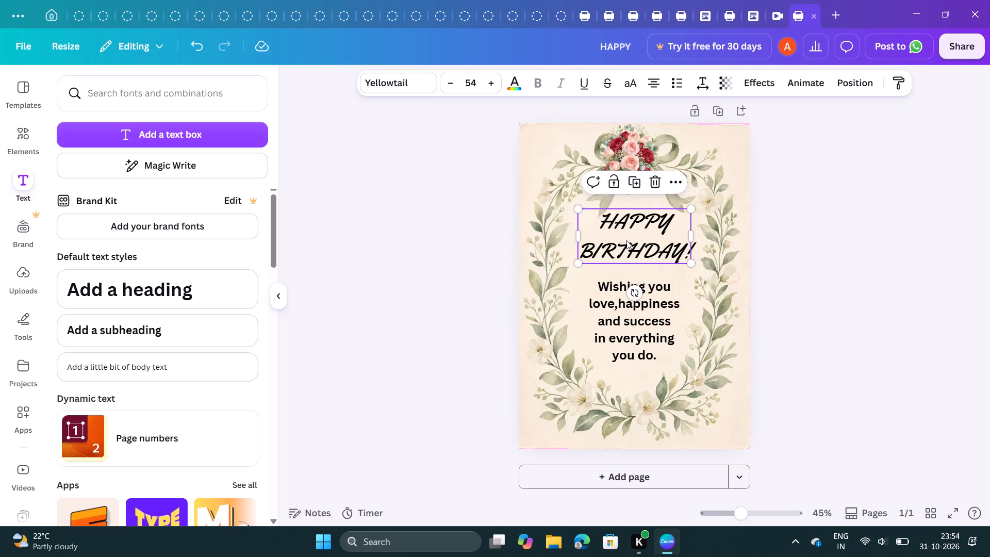
left_click_drag(626, 240, 626, 245)
left_click(463, 244)
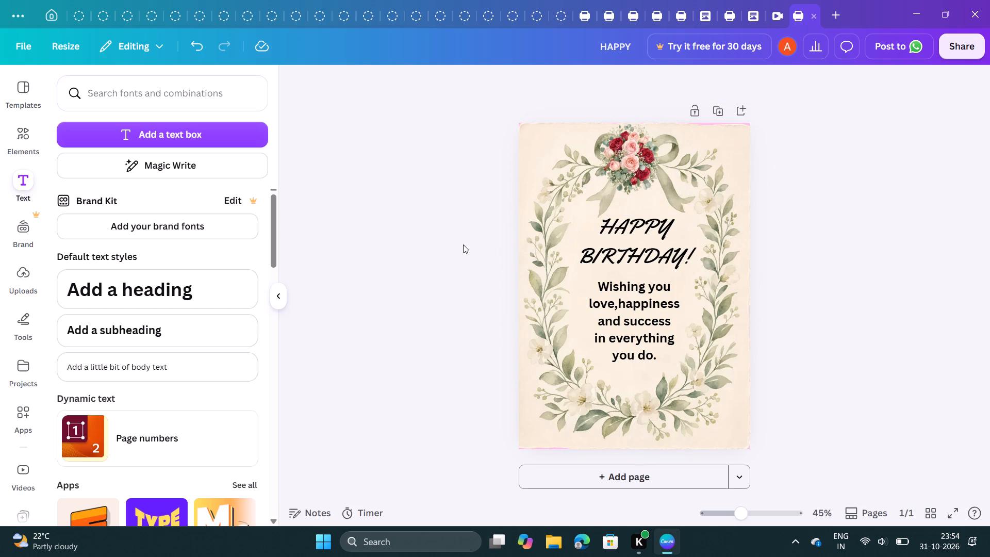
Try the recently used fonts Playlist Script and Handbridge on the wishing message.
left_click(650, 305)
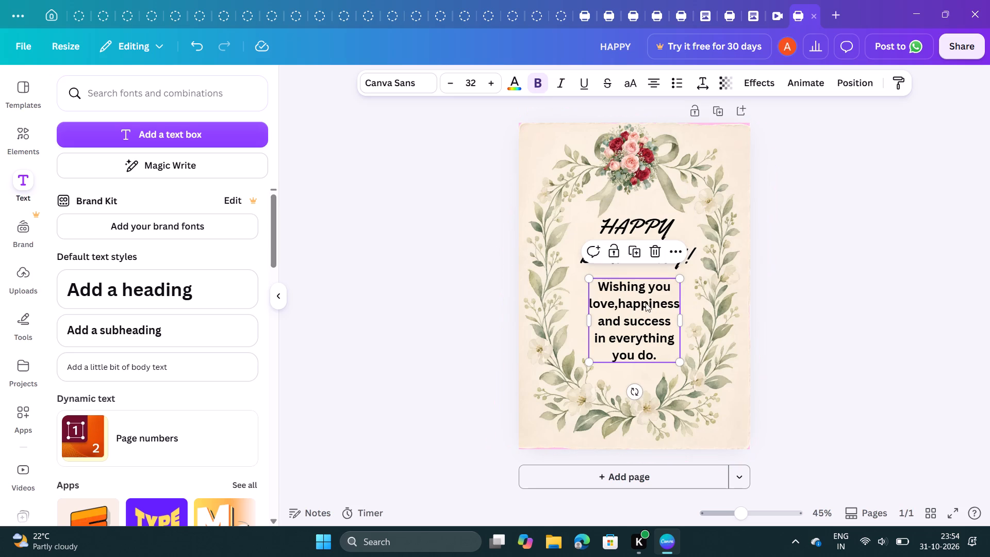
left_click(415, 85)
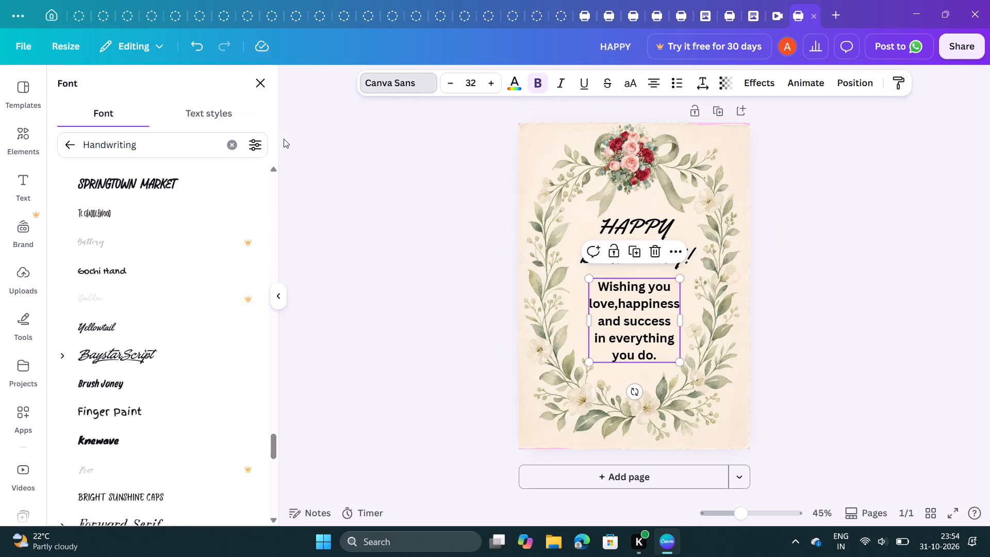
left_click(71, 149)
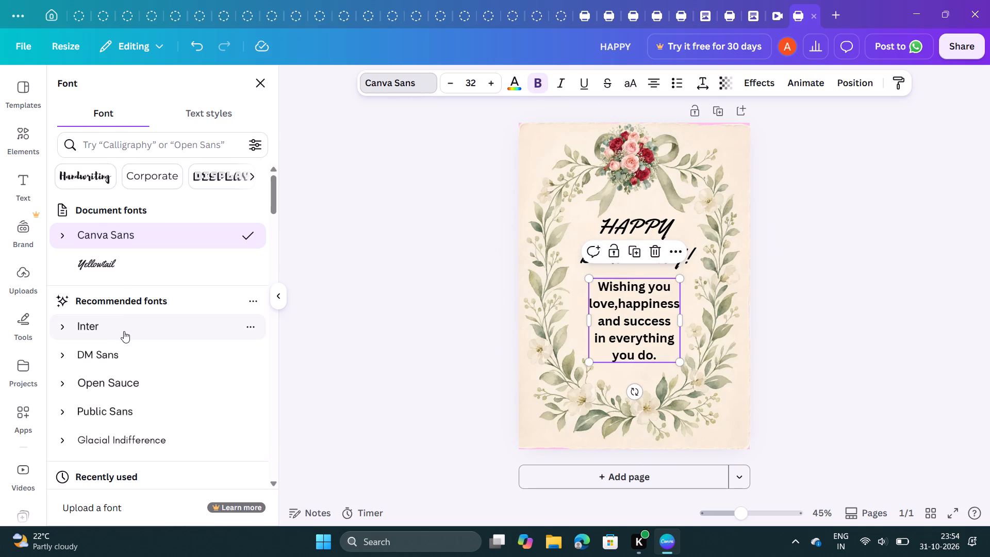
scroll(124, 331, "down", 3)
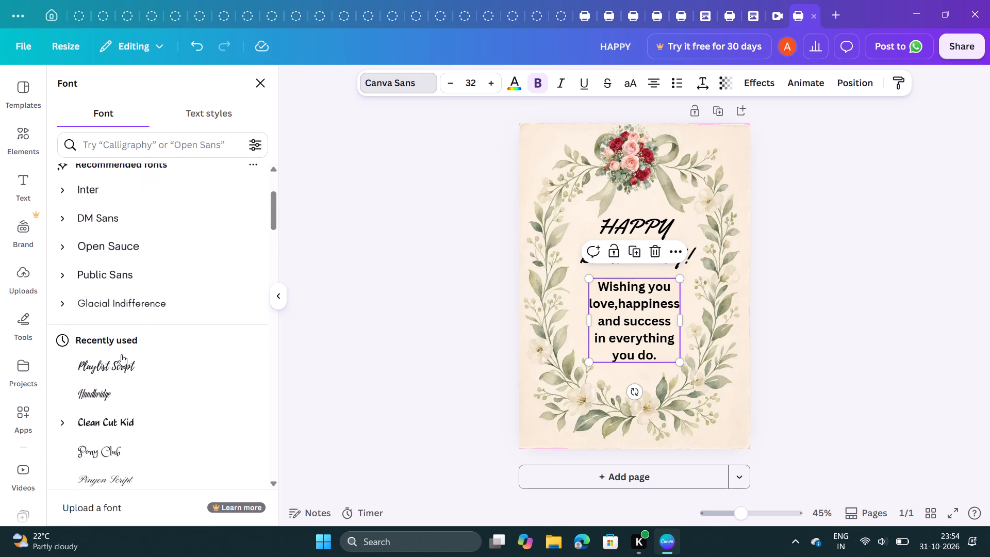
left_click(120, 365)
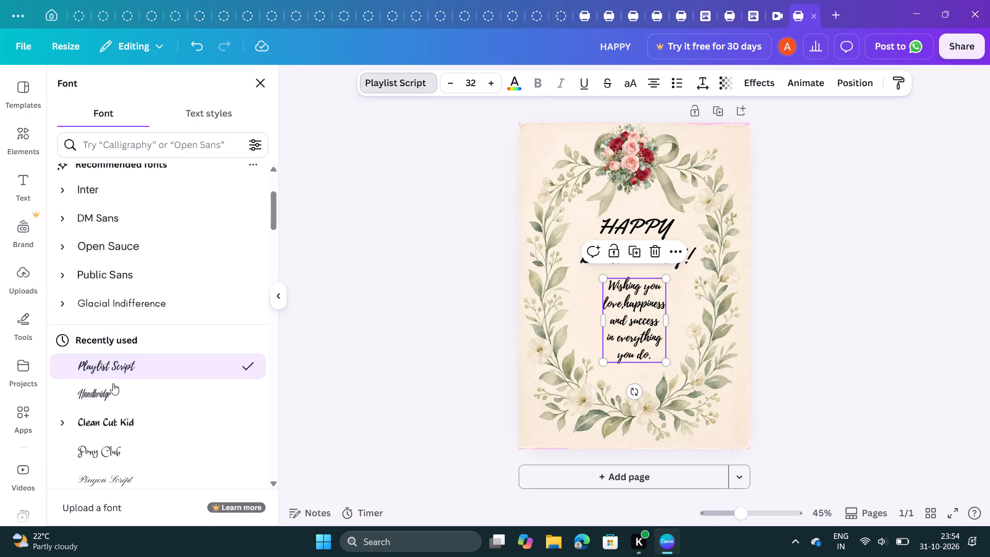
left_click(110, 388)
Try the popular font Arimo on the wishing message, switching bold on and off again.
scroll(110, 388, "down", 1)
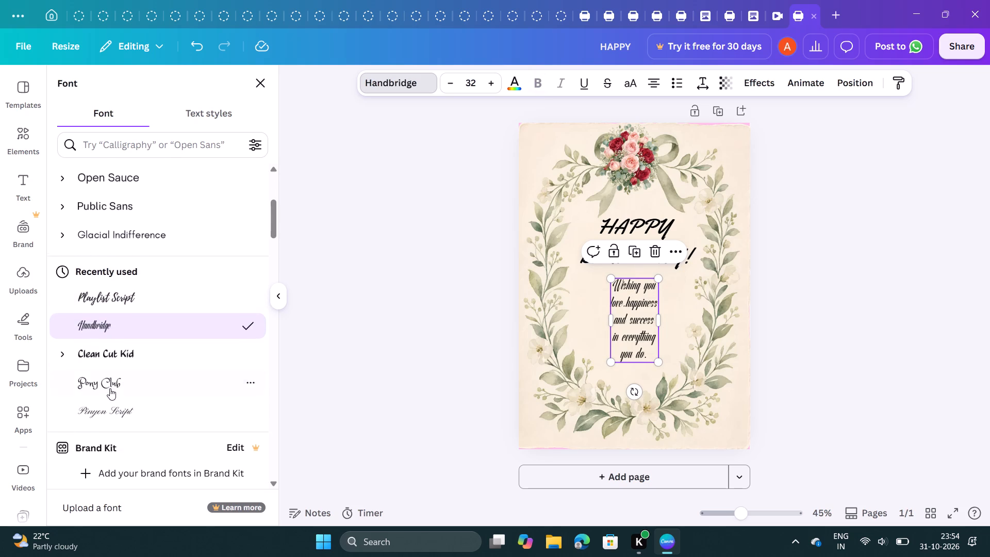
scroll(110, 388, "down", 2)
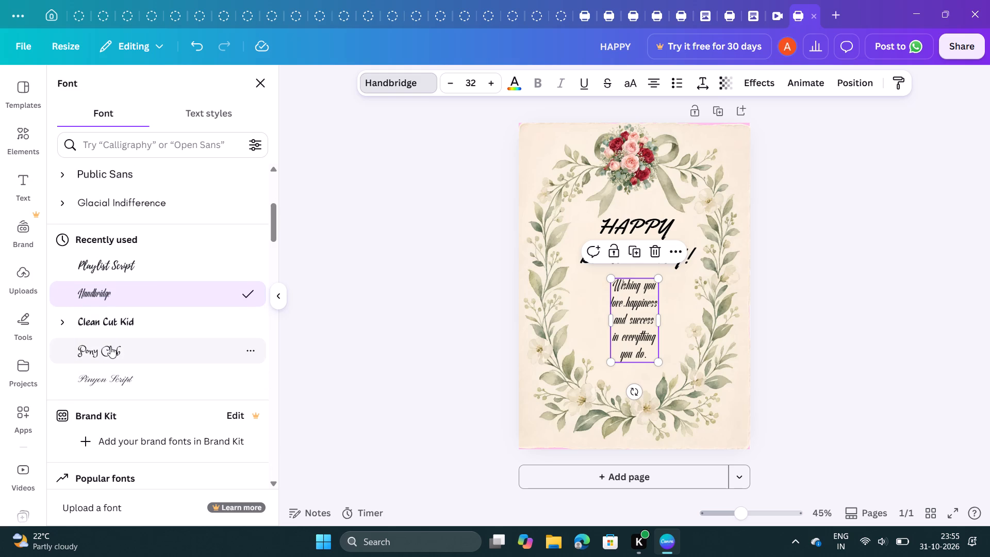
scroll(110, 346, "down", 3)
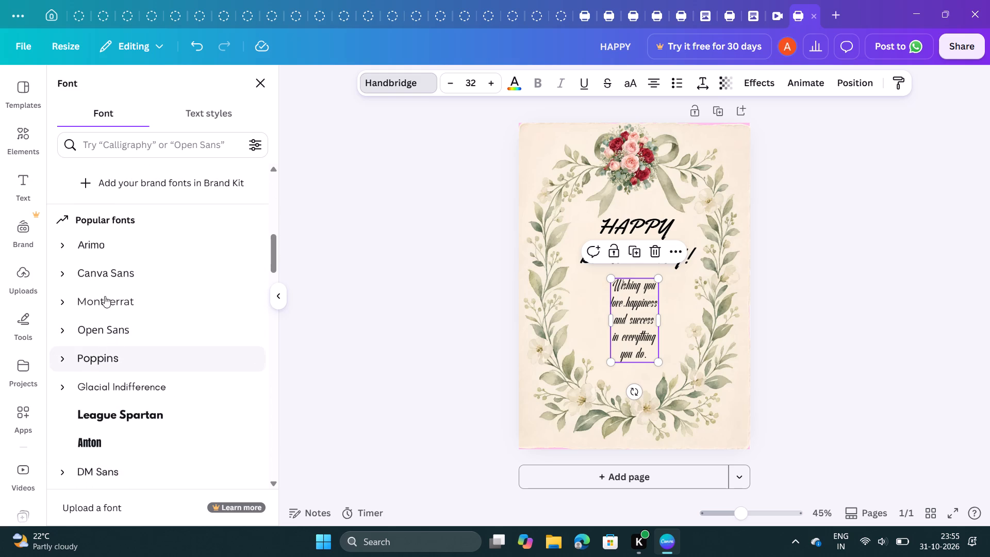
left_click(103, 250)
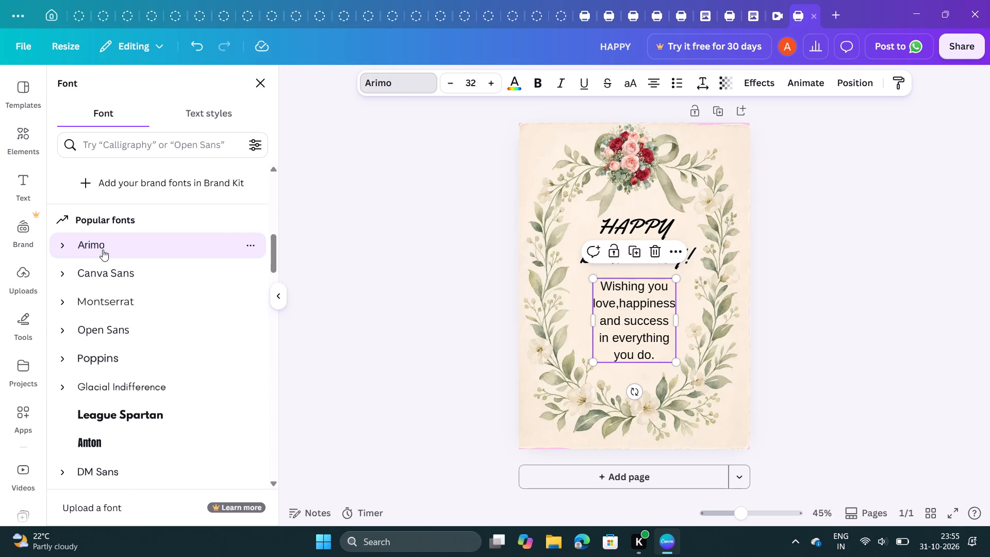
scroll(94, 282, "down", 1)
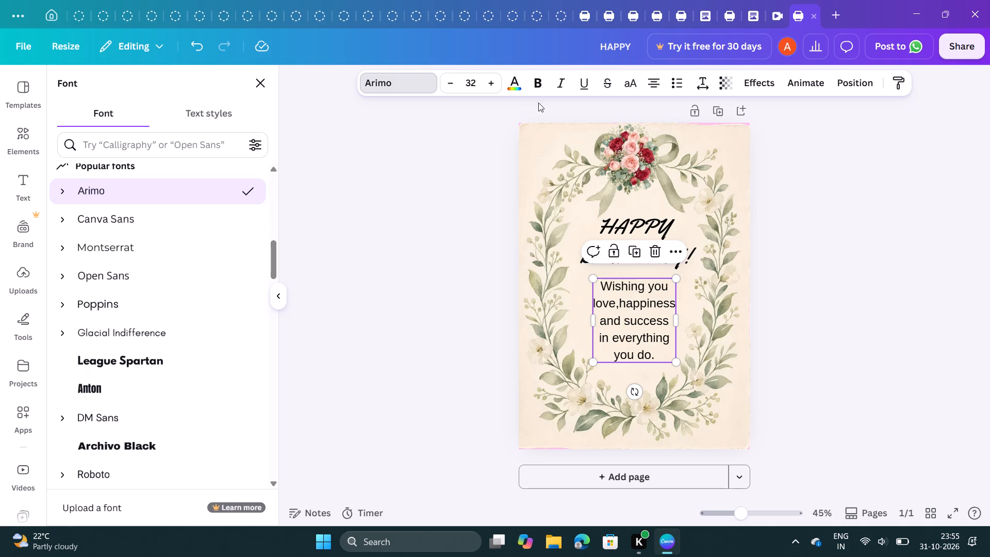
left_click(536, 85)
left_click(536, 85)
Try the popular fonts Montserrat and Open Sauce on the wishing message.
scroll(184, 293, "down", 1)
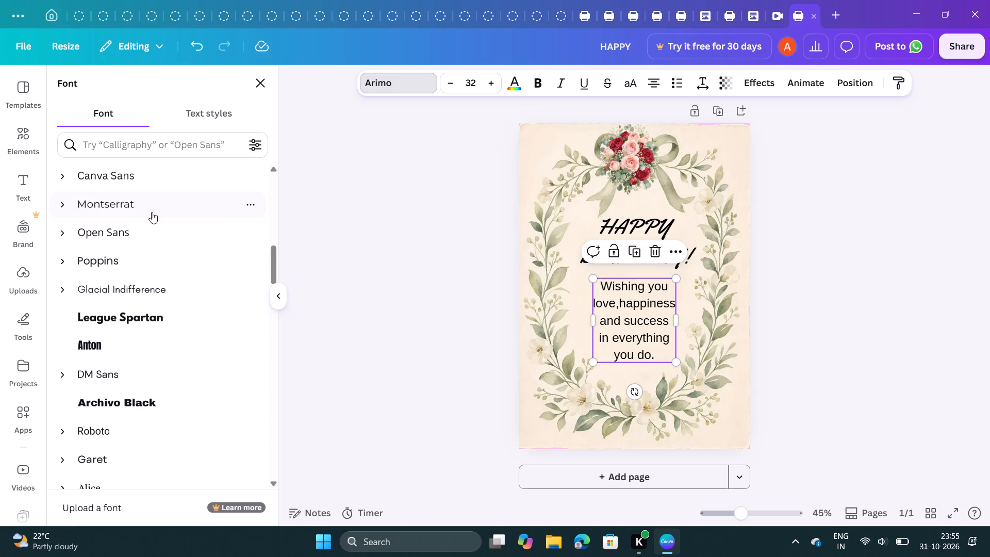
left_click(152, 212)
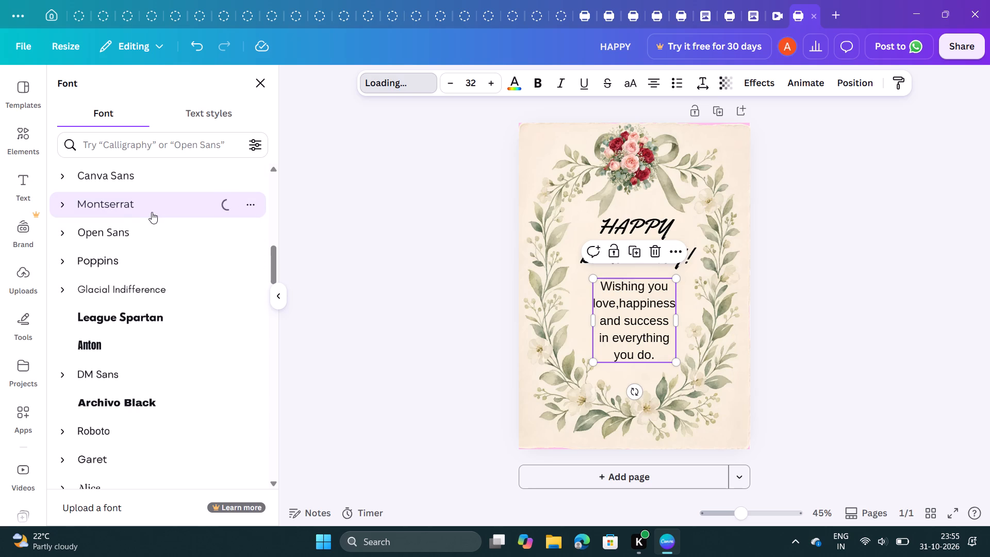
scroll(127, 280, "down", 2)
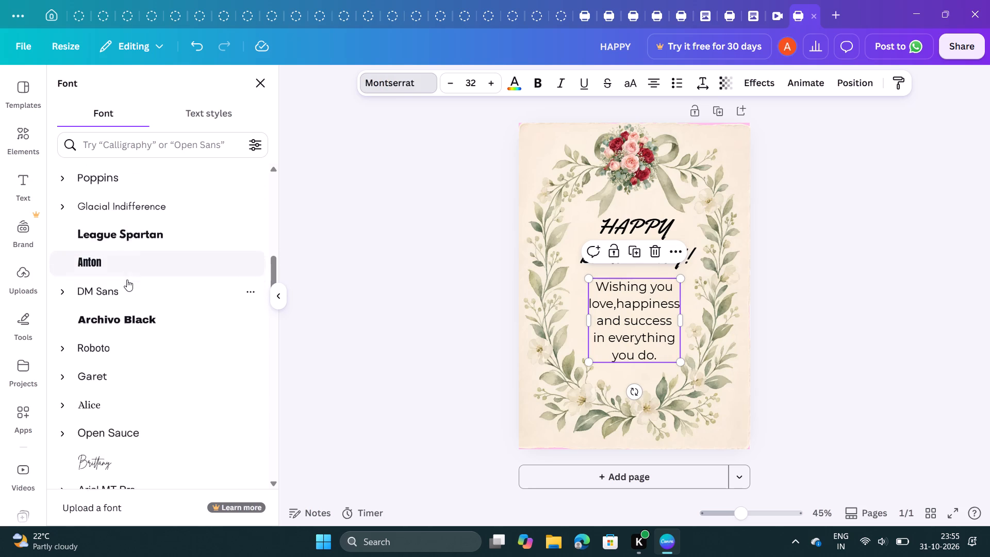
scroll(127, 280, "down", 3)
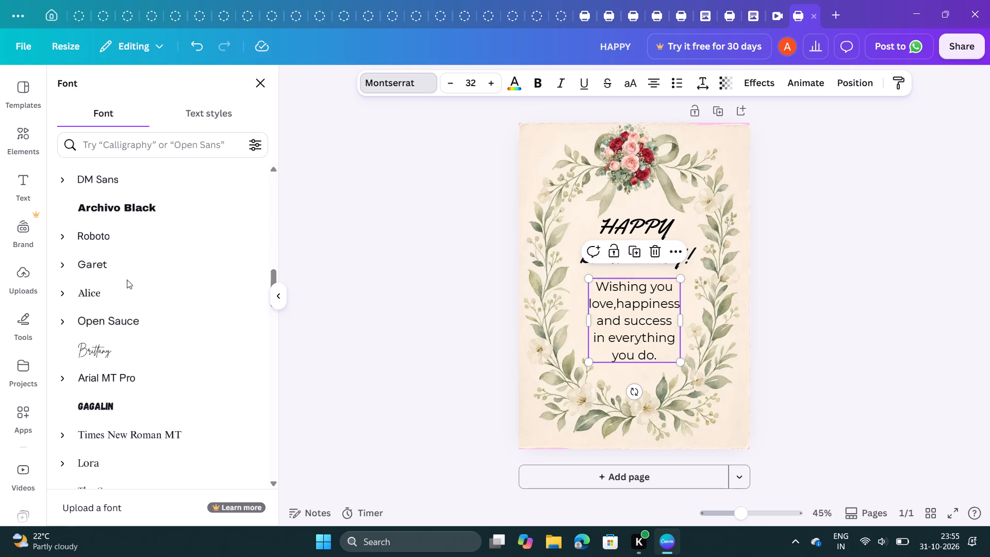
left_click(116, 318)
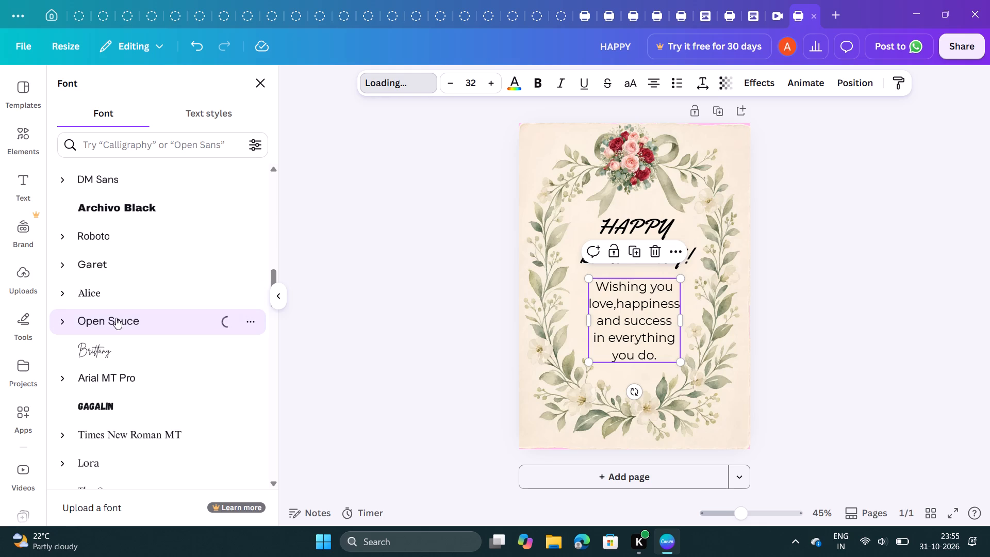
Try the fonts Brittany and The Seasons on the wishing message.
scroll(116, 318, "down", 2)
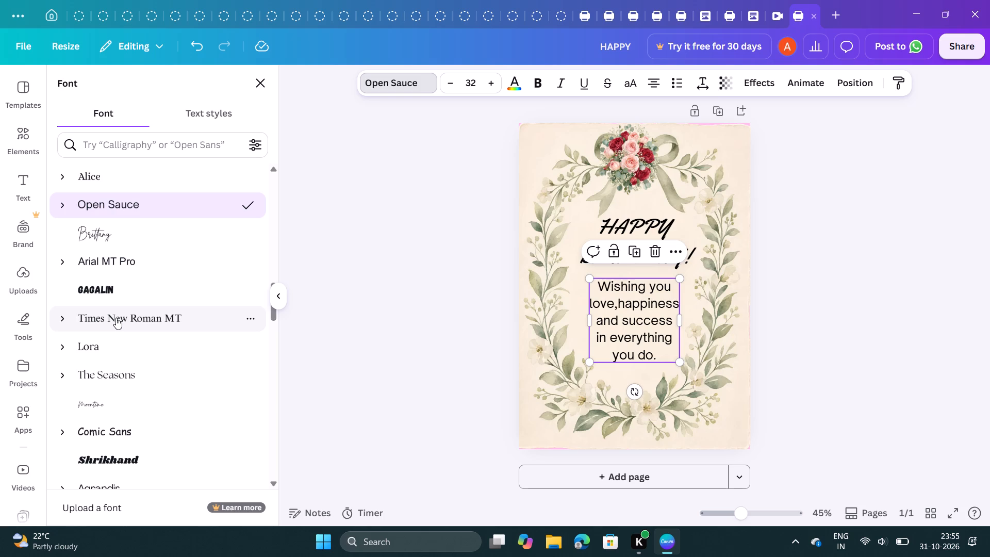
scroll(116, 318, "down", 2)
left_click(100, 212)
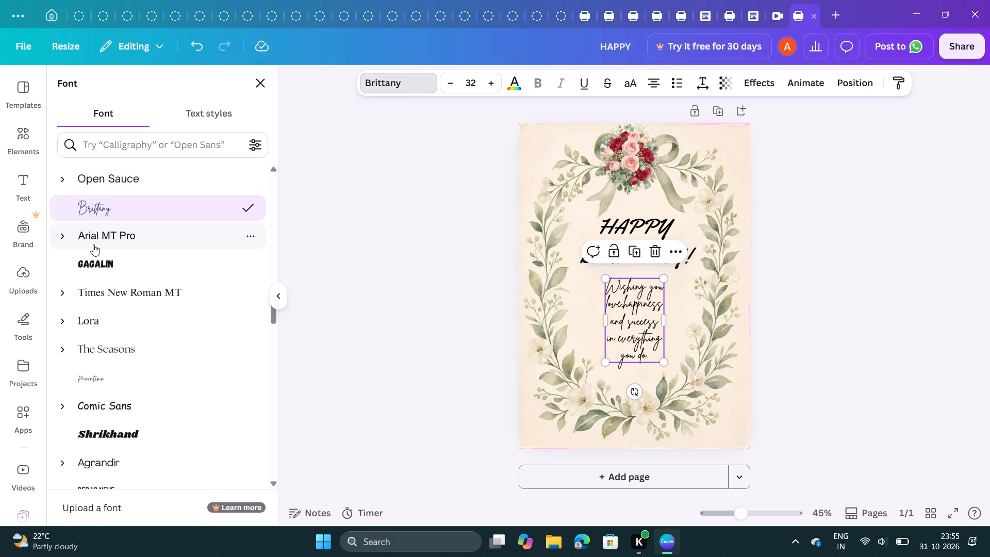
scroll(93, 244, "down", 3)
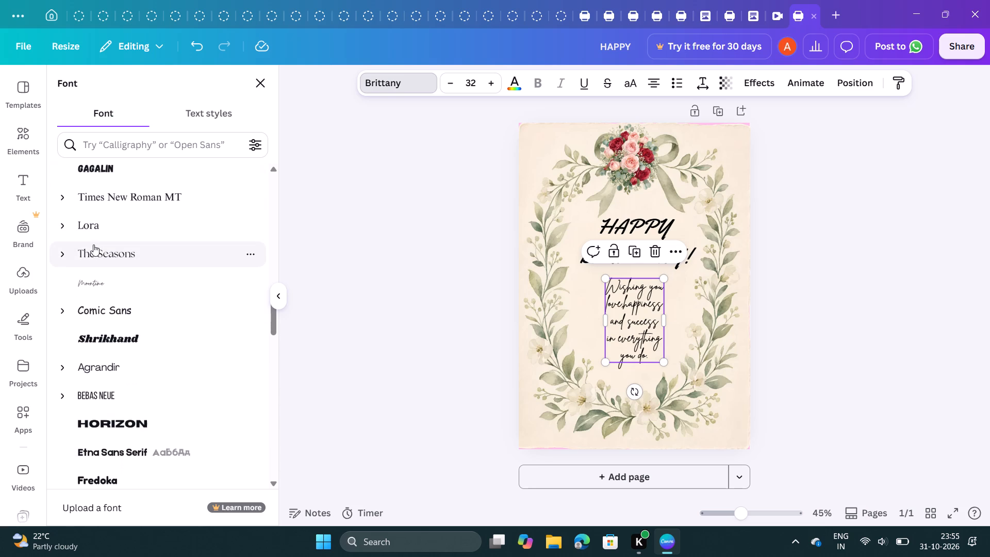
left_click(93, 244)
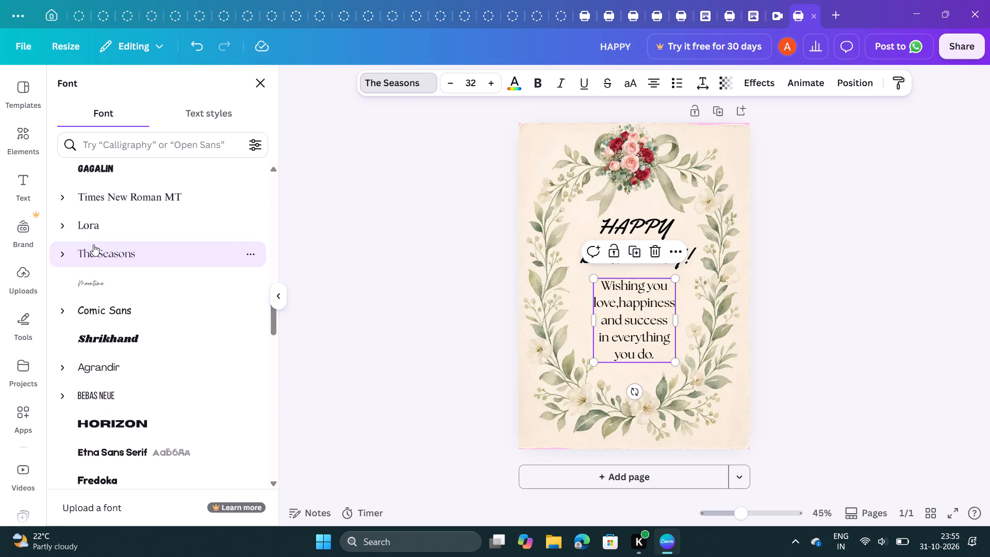
Apply the Alex Brush font from the popular fonts to the wishing message.
scroll(93, 244, "down", 2)
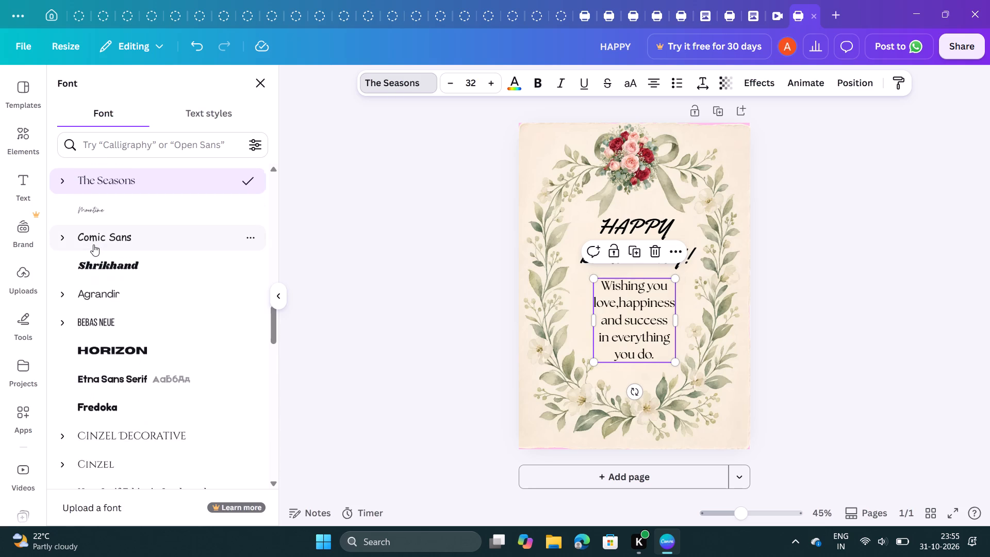
scroll(93, 244, "down", 6)
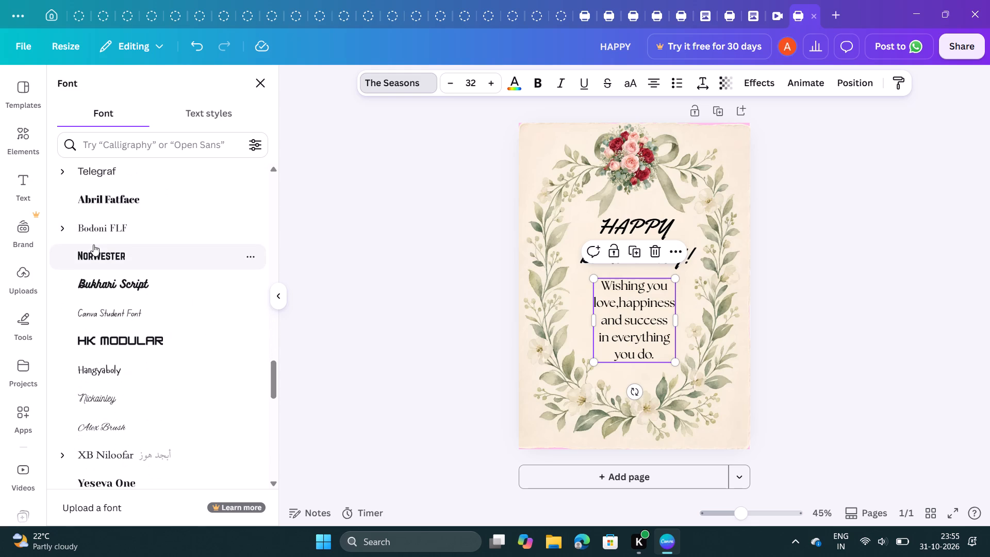
scroll(93, 244, "down", 1)
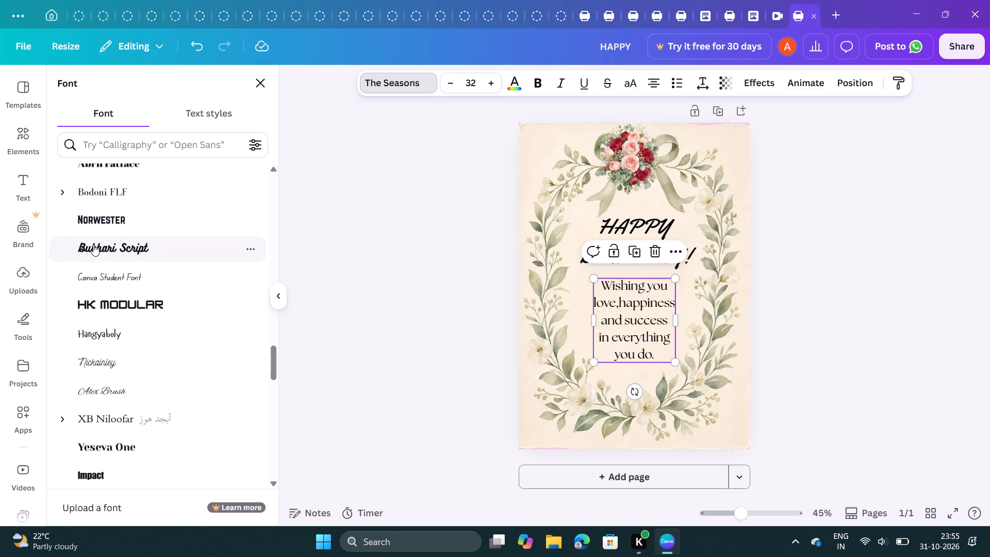
scroll(93, 244, "down", 1)
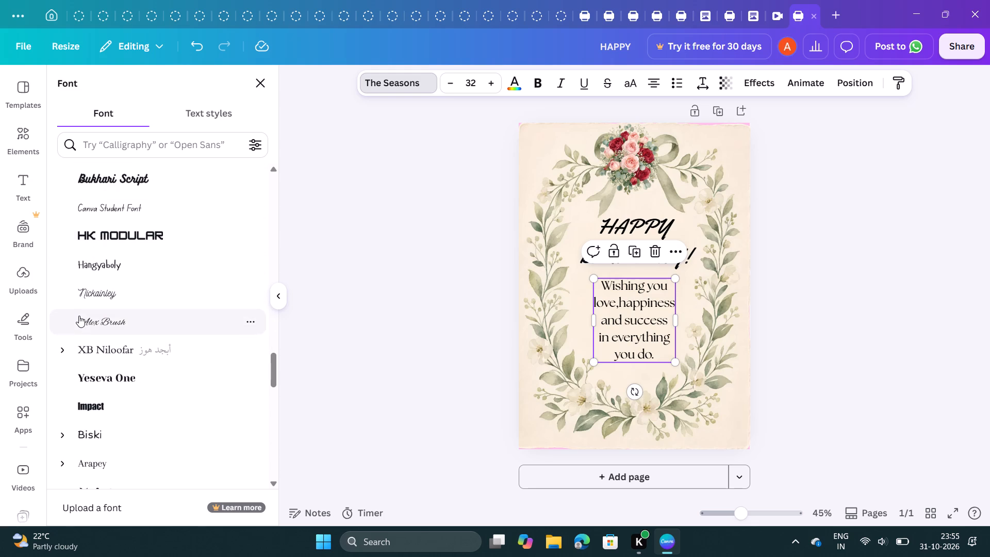
left_click(79, 316)
scroll(79, 316, "down", 1)
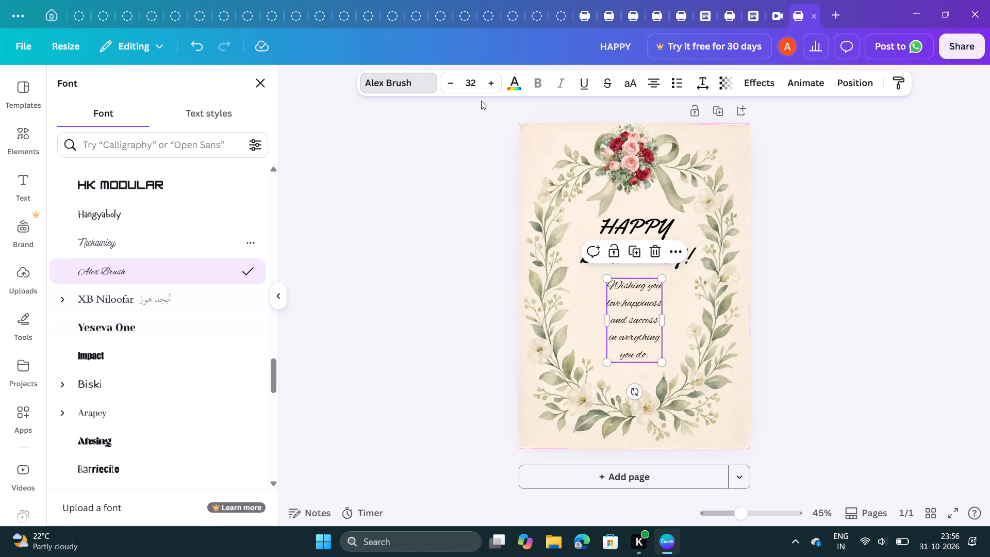
Increase the font size of the wishing message to 38.
left_click(493, 81)
triple_click(493, 81)
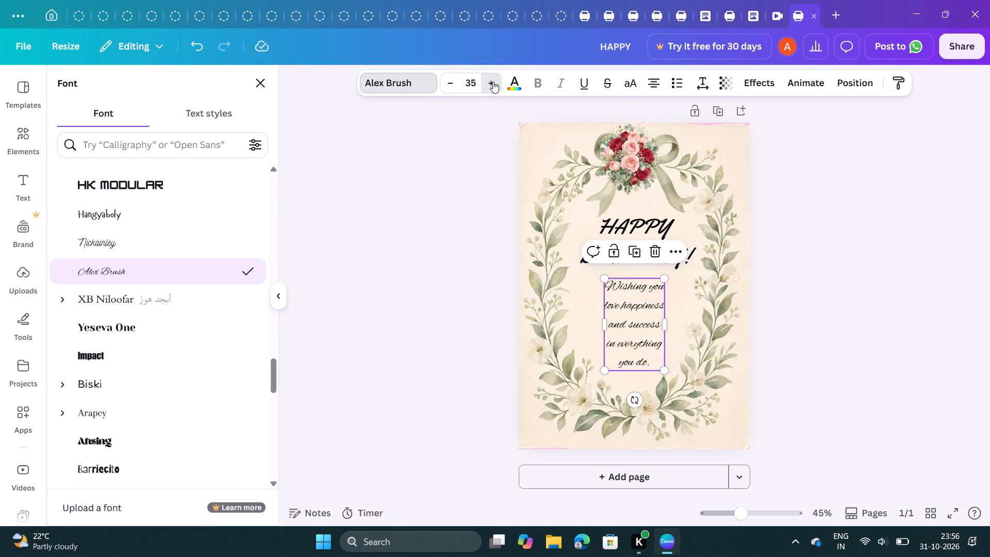
double_click(493, 81)
left_click(493, 81)
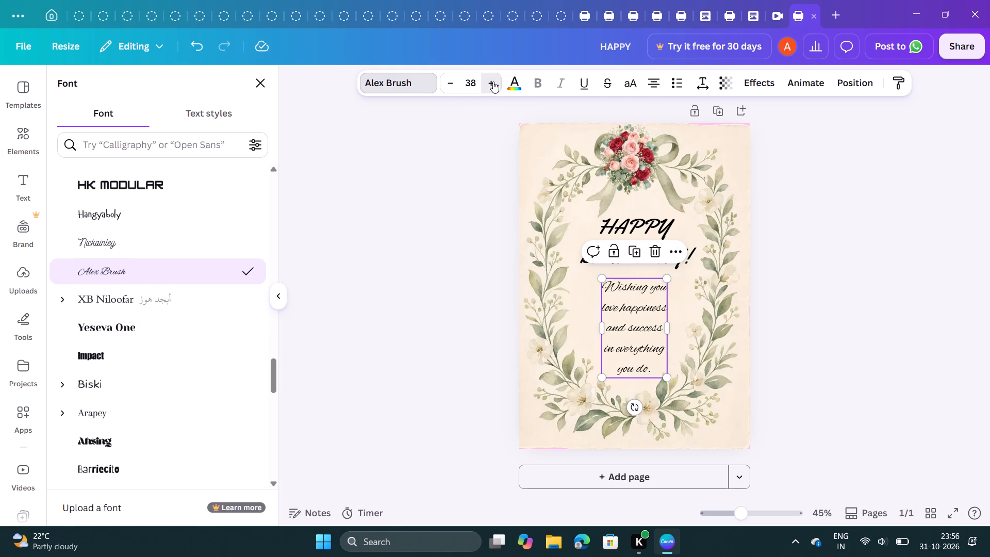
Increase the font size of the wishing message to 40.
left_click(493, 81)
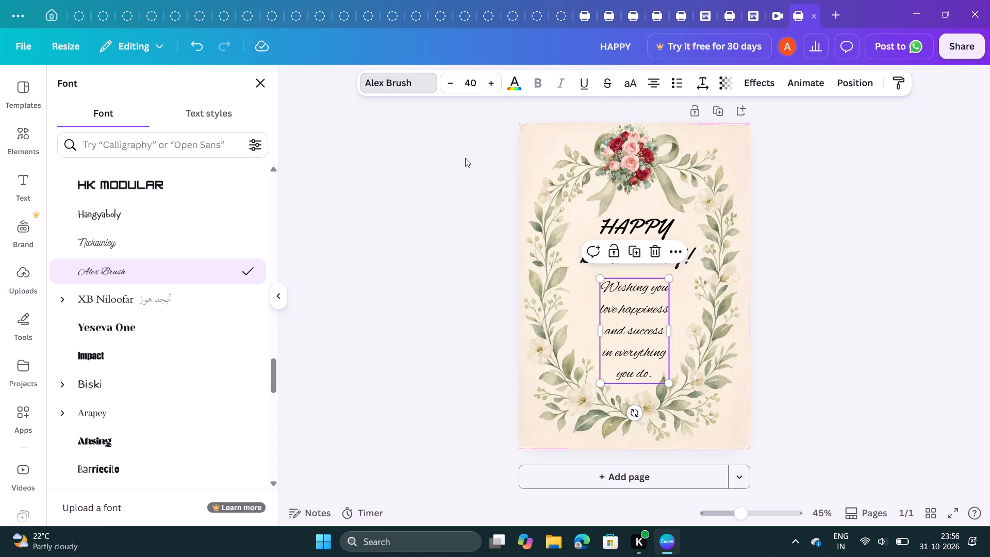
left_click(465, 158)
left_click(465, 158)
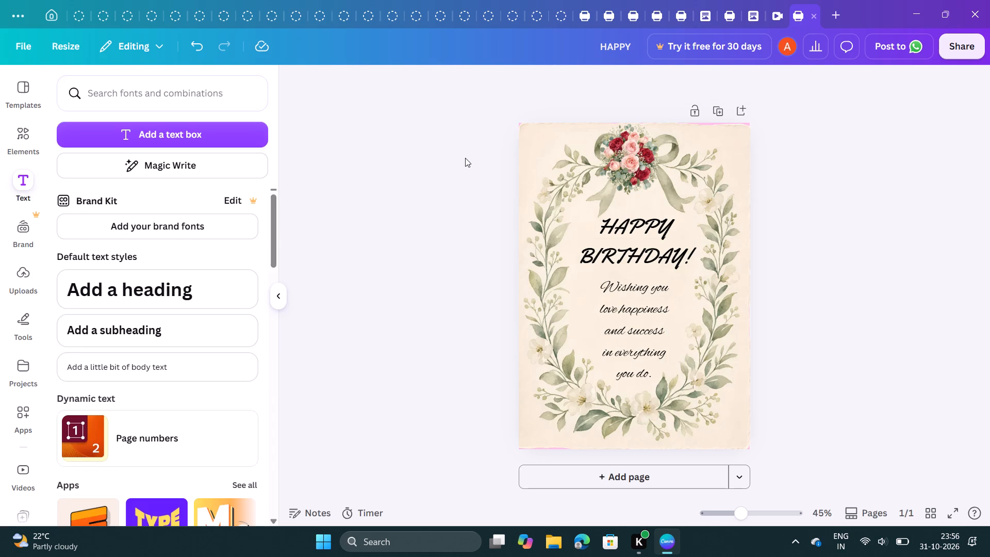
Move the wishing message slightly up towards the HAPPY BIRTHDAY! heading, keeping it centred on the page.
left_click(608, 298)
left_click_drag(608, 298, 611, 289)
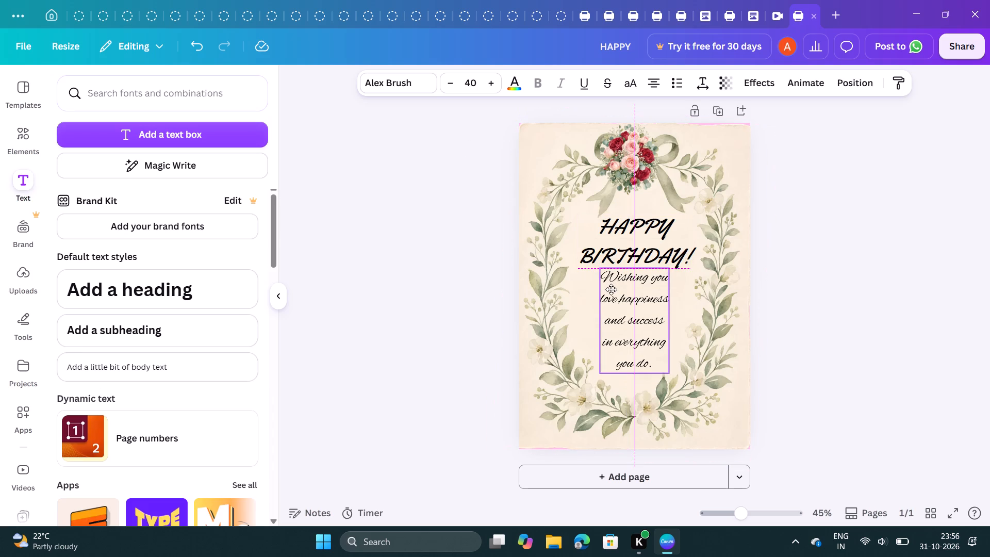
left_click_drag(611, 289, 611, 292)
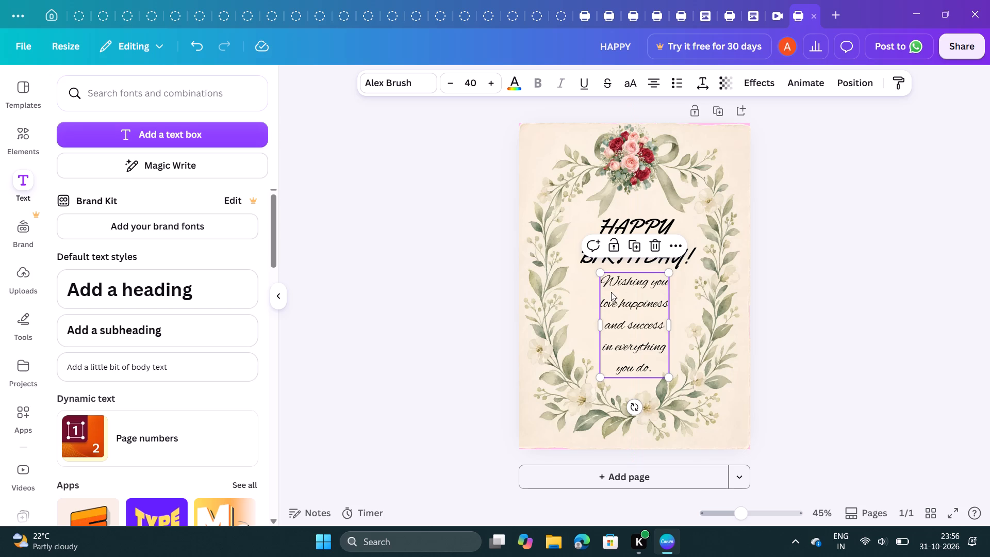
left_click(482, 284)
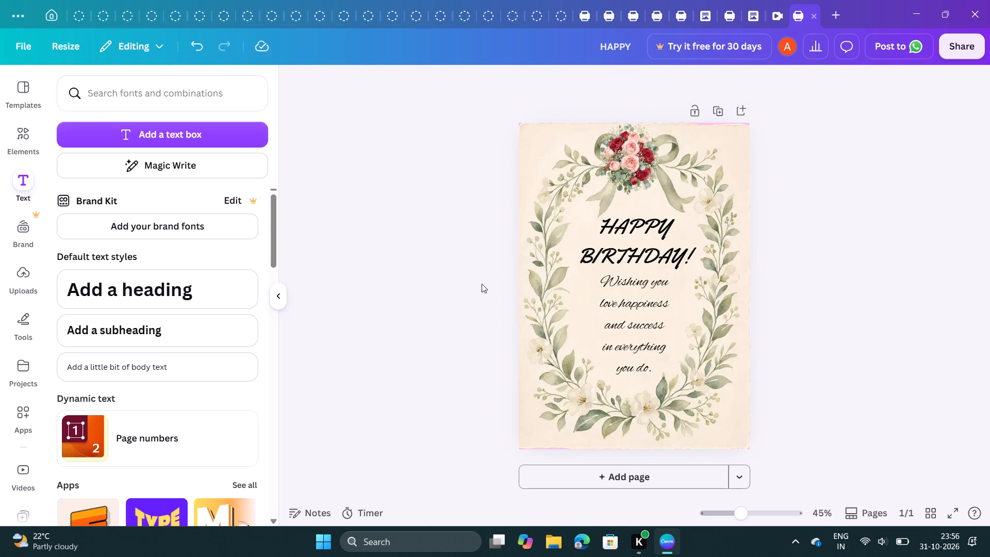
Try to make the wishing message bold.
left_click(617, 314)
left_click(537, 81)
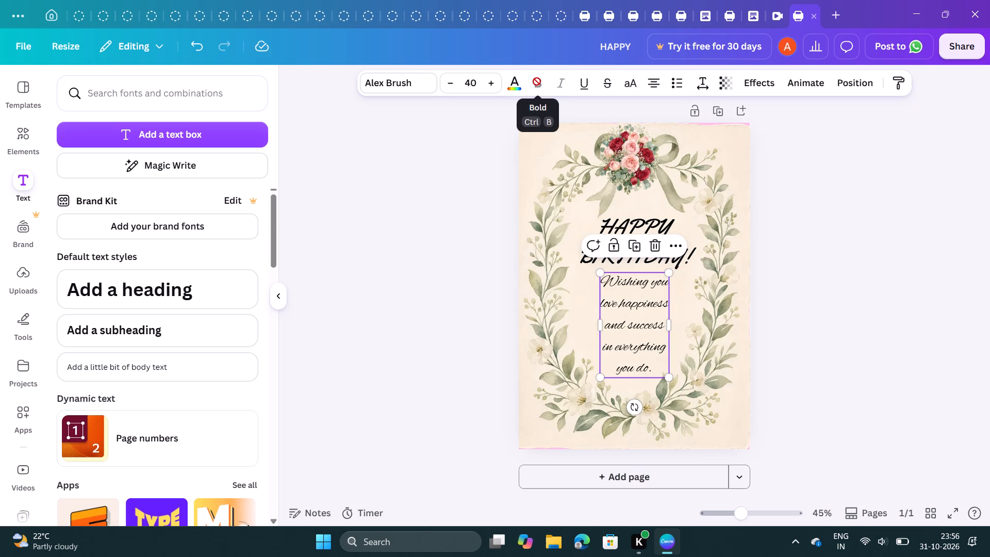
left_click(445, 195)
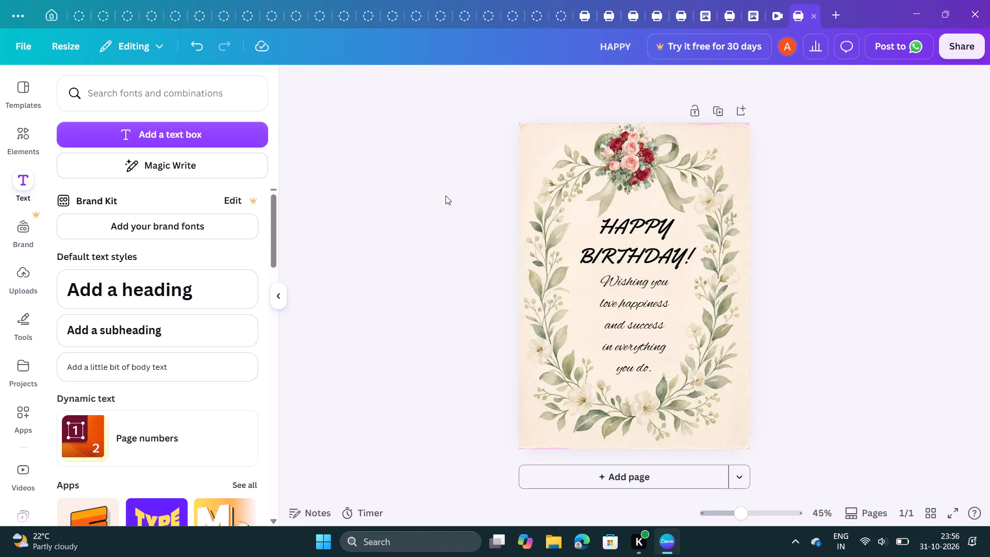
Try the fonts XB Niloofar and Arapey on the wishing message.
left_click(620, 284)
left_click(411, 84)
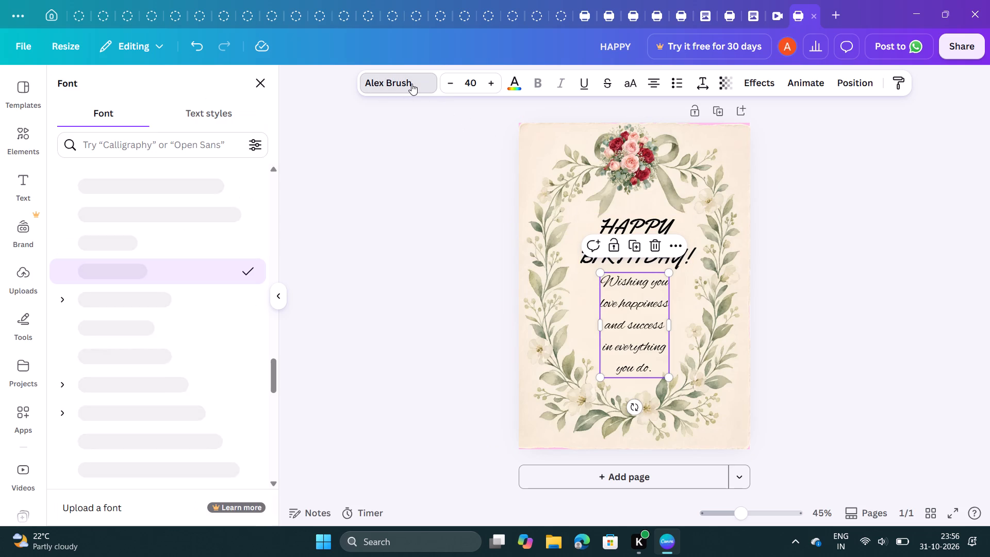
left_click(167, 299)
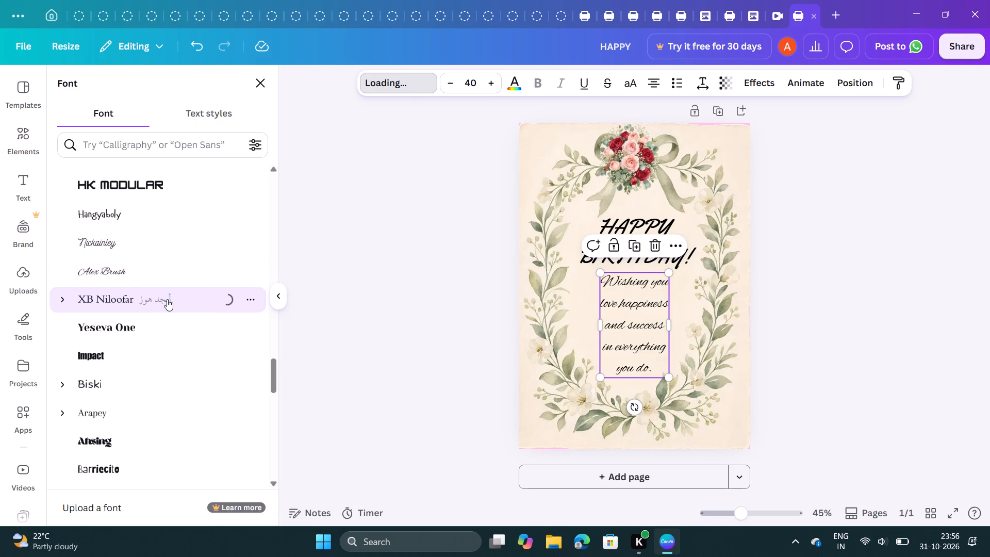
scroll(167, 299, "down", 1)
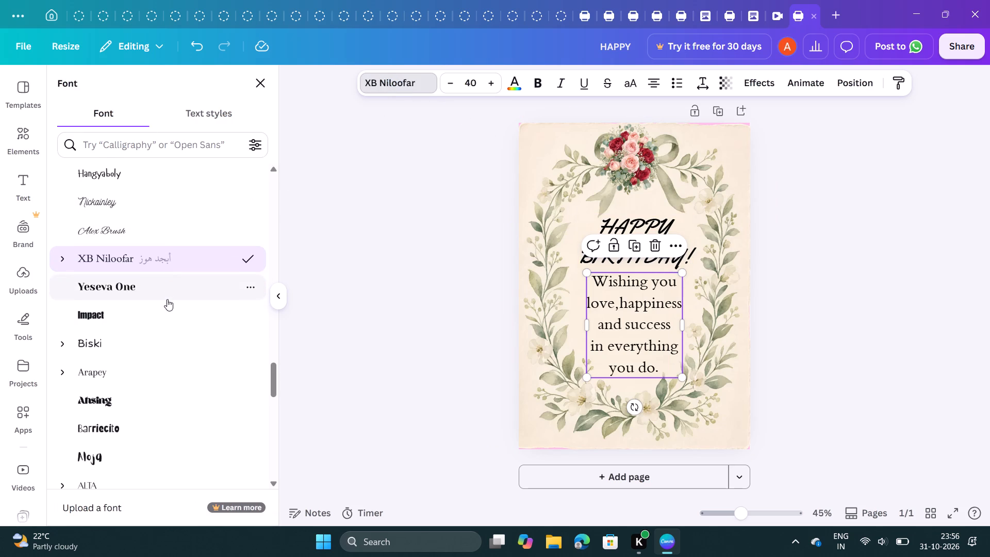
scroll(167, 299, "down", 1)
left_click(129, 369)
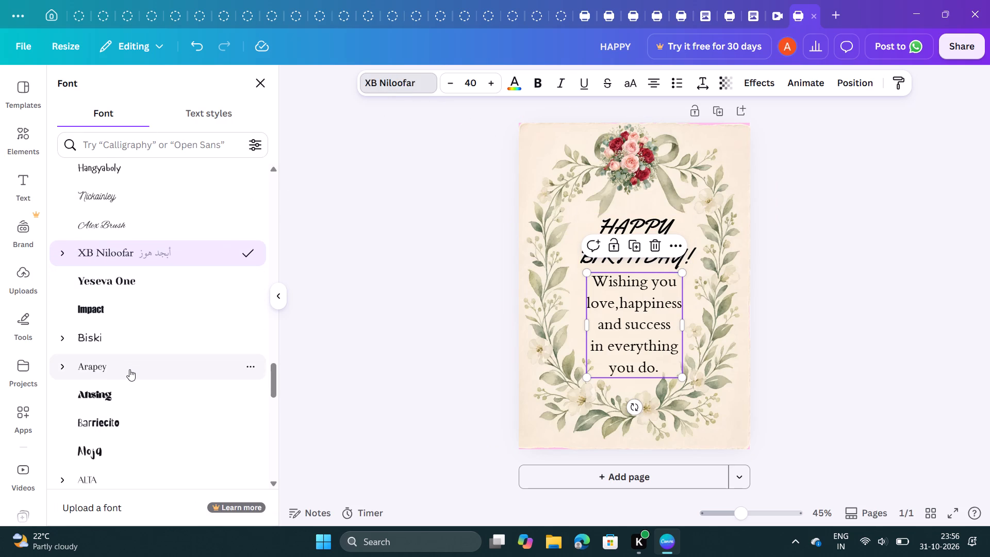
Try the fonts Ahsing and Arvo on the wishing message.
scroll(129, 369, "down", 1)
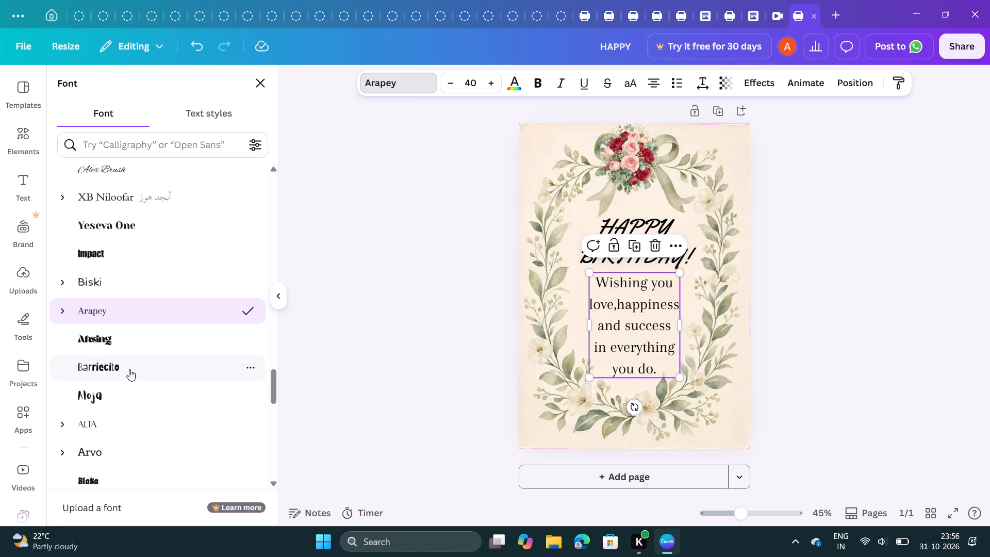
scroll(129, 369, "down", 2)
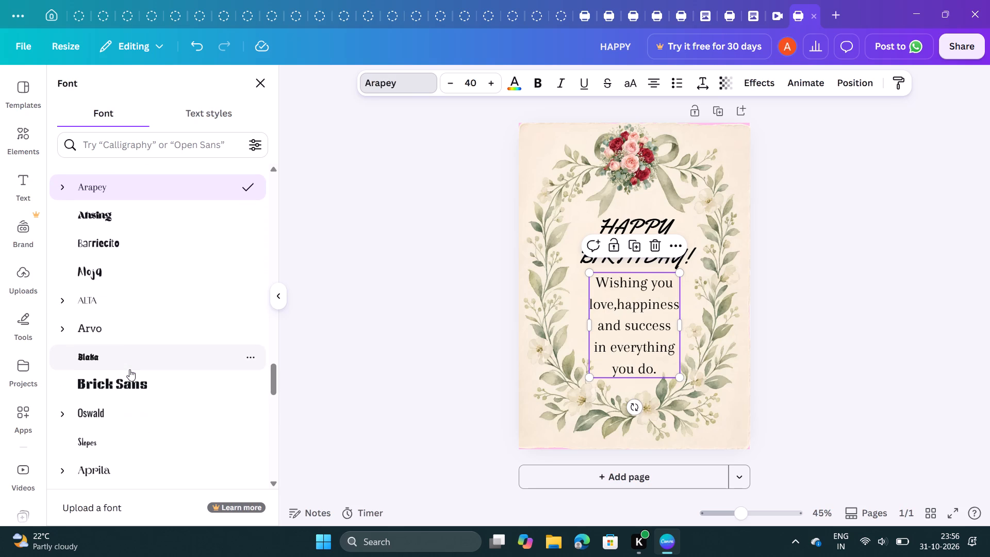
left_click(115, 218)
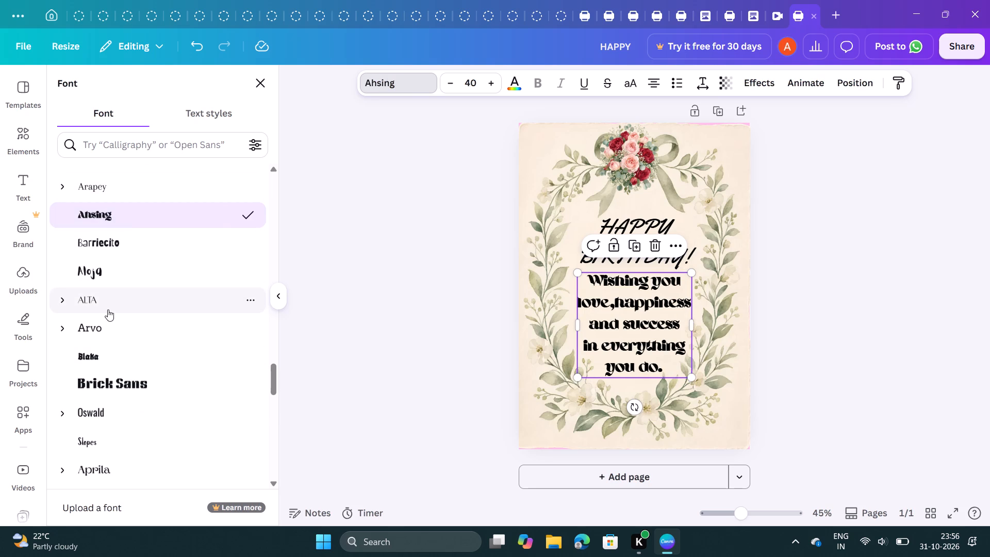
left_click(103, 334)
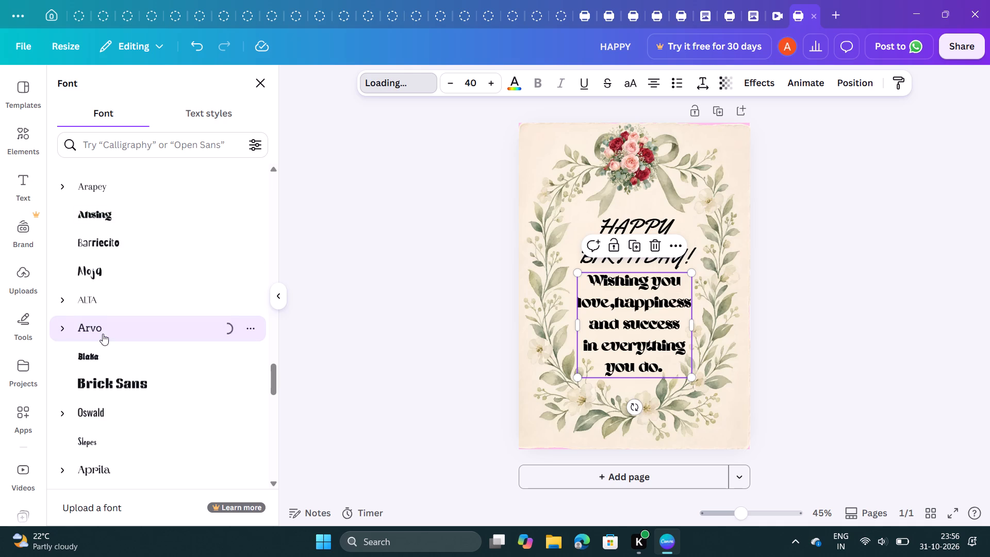
Apply the Magnolia Script font to the wishing message.
scroll(103, 334, "down", 2)
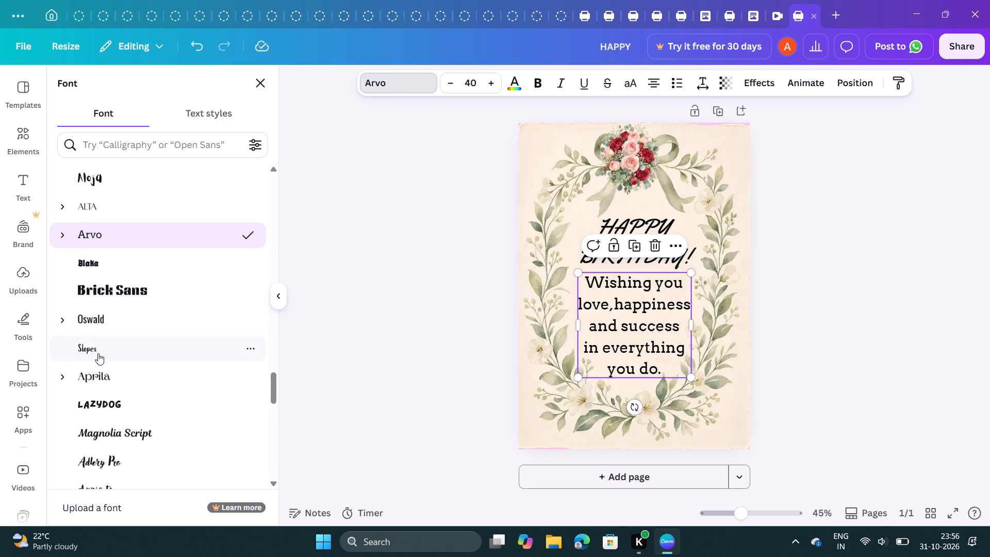
scroll(98, 353, "down", 2)
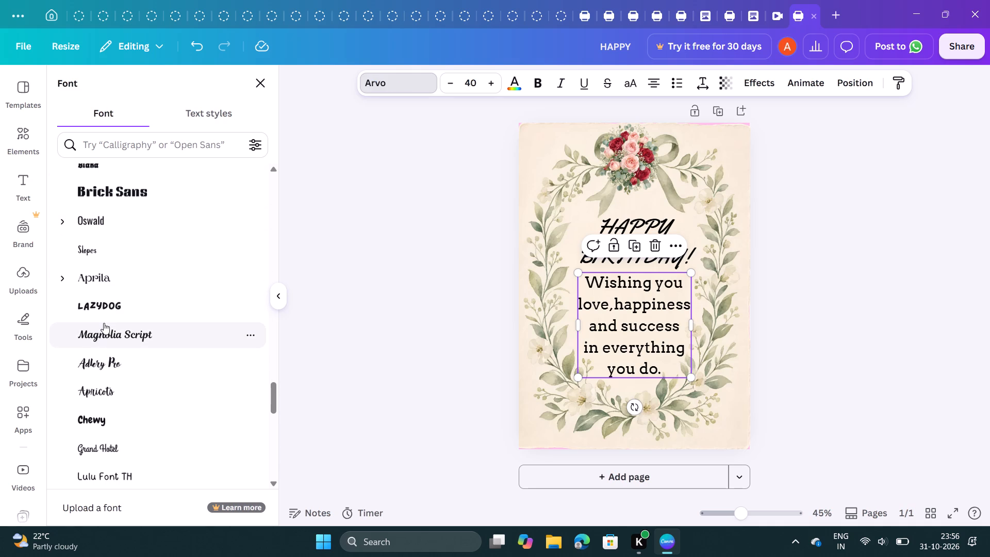
left_click(104, 323)
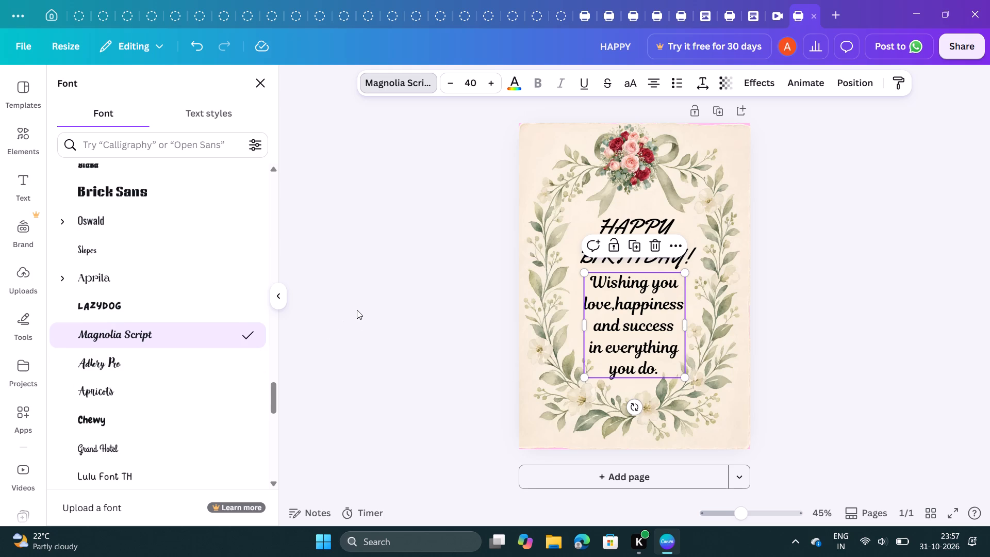
Apply the Magnolia Script font to the HAPPY BIRTHDAY! heading as well and deselect it.
left_click(601, 222)
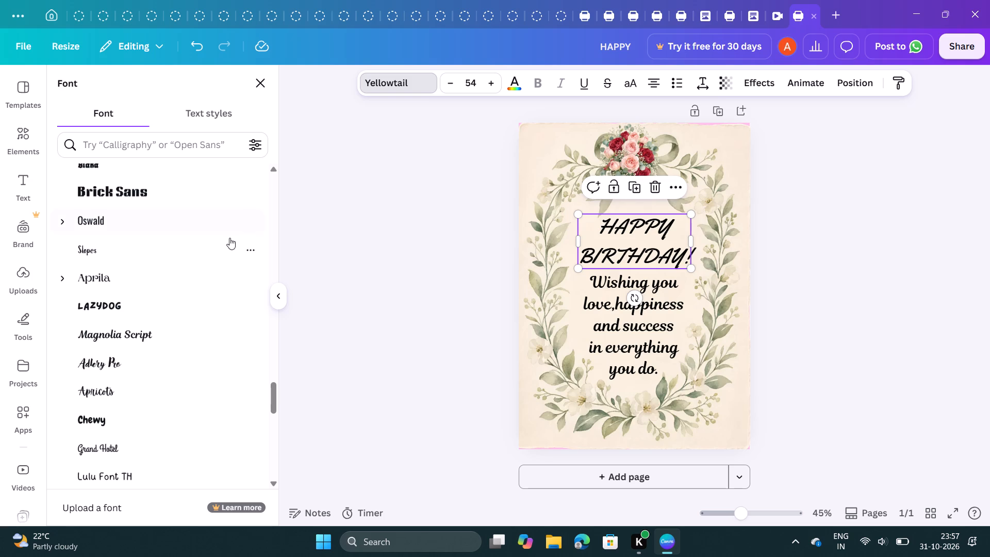
left_click(155, 332)
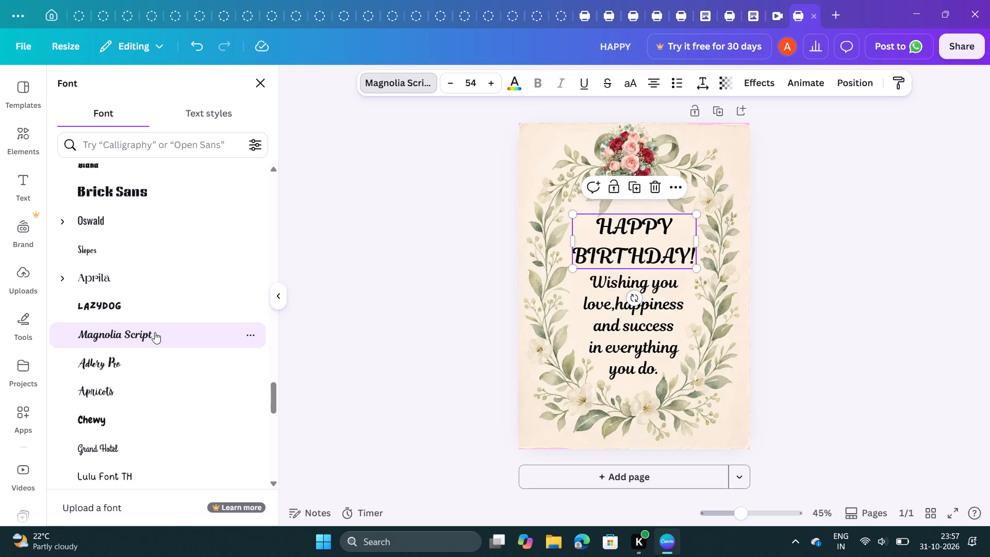
left_click(310, 231)
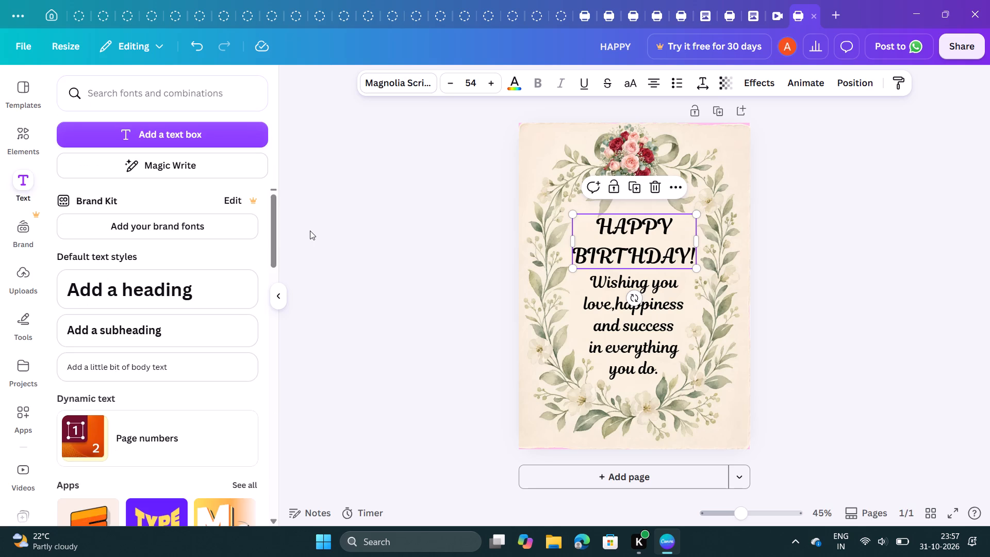
left_click(366, 251)
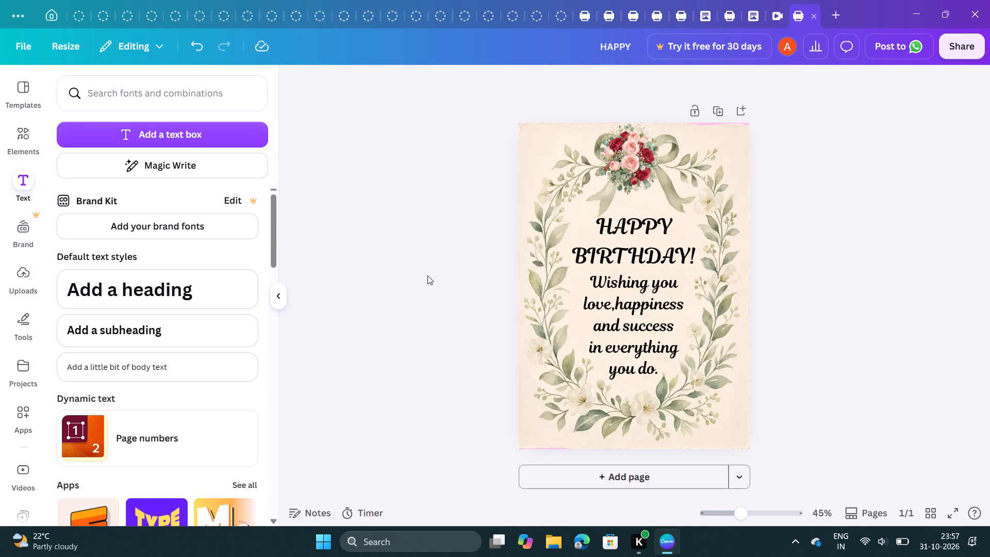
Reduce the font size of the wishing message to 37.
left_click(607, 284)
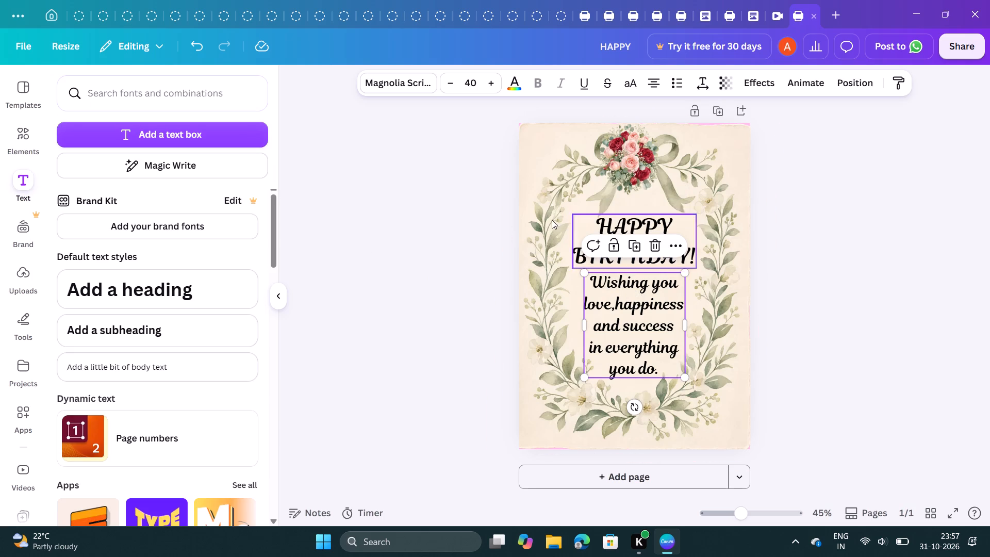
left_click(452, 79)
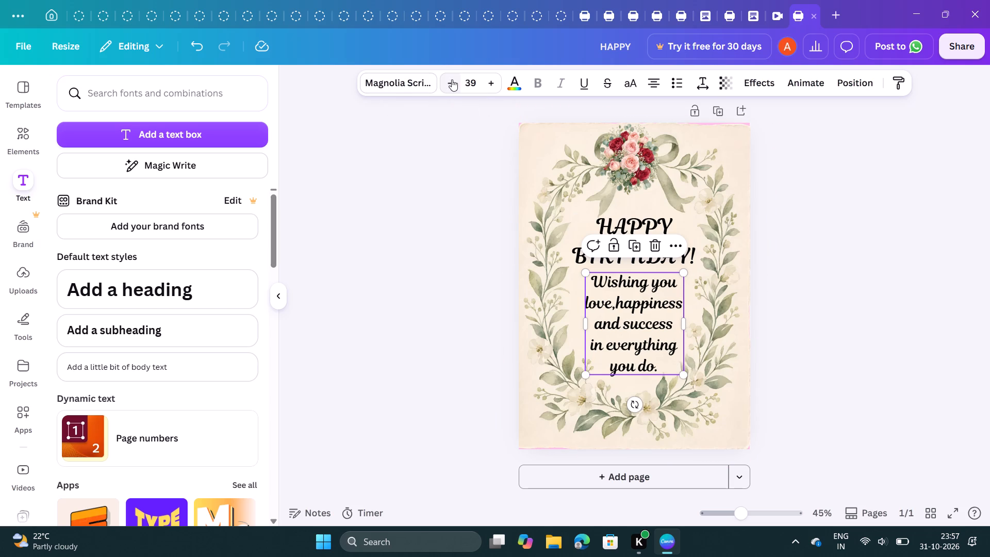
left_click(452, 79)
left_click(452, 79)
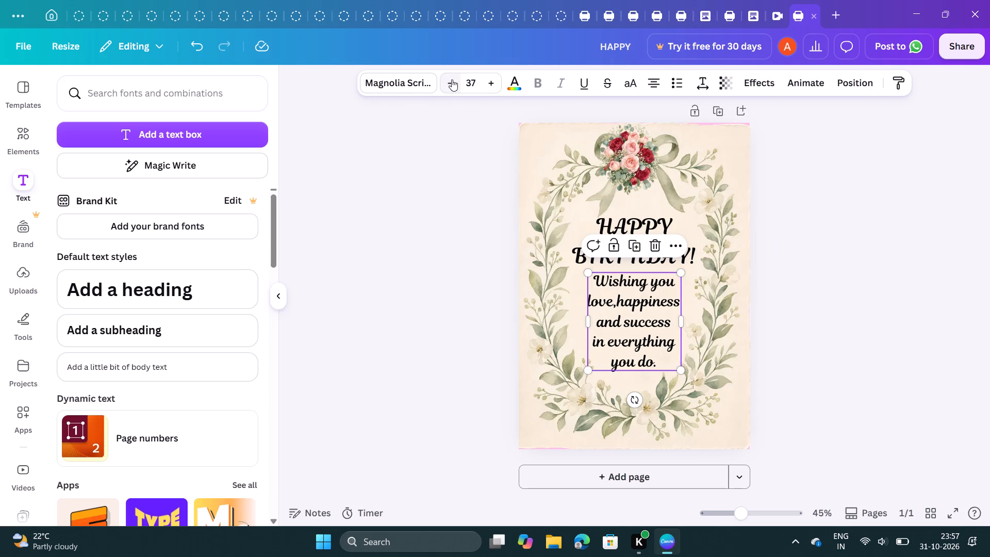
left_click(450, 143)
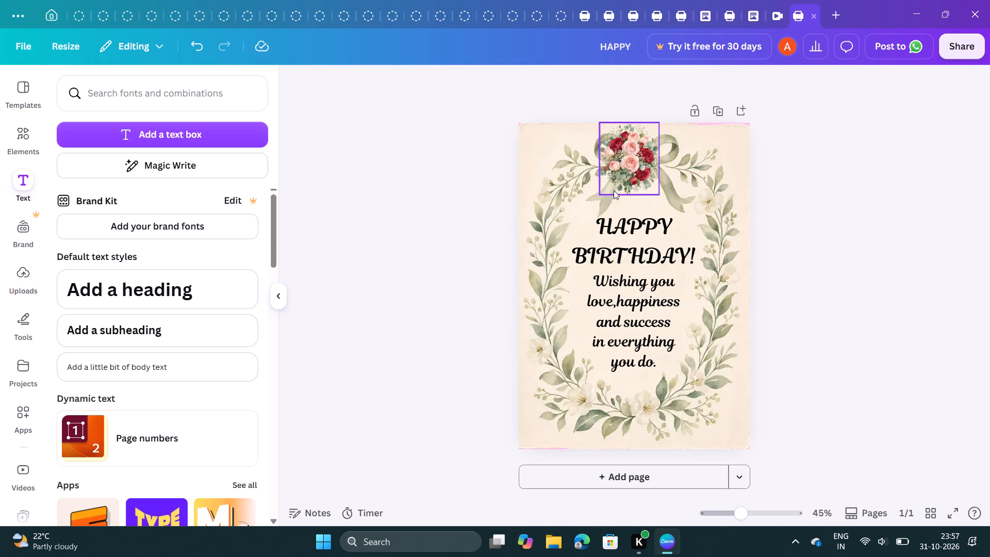
Reduce the font size of the HAPPY BIRTHDAY! heading to 50.
left_click(624, 228)
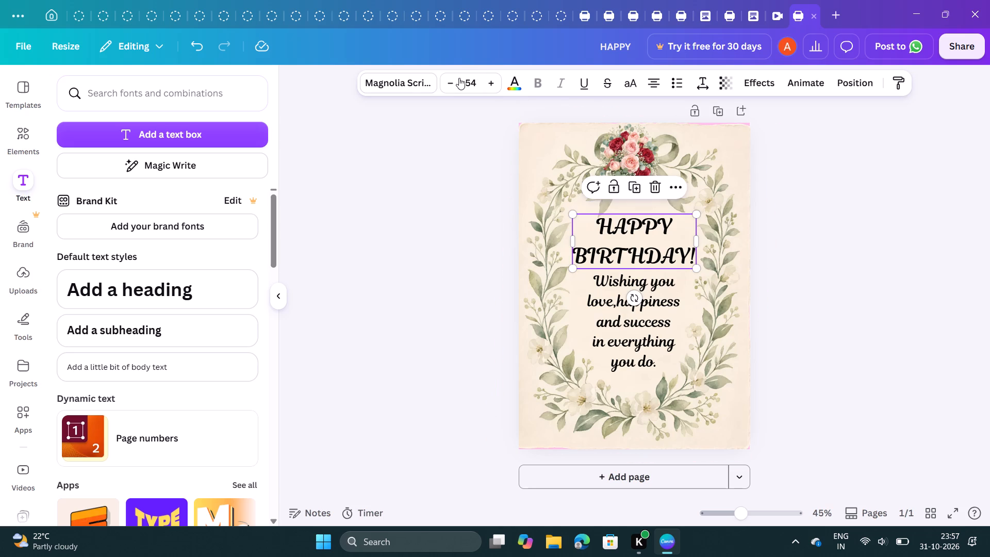
left_click(447, 84)
left_click(447, 84)
left_click(447, 84)
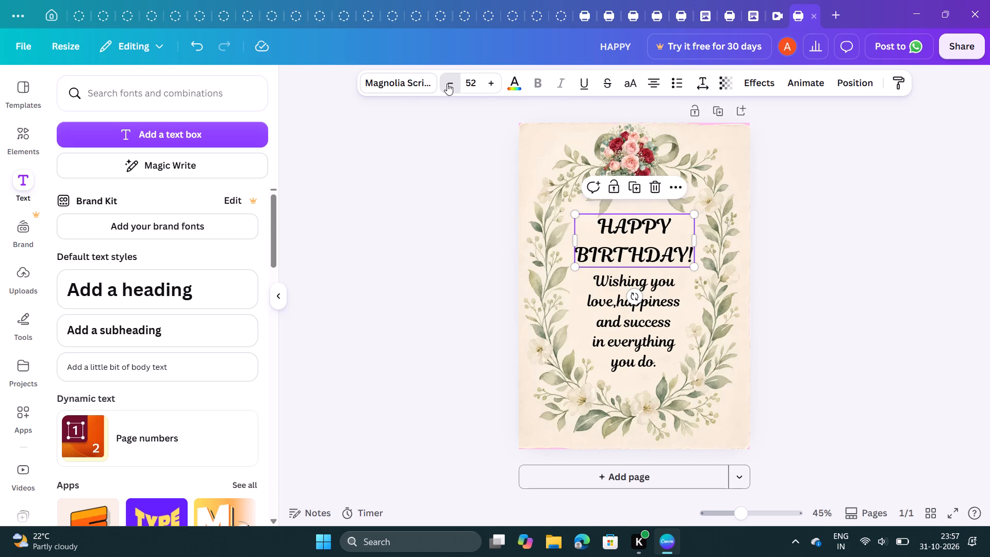
left_click(447, 84)
left_click(458, 187)
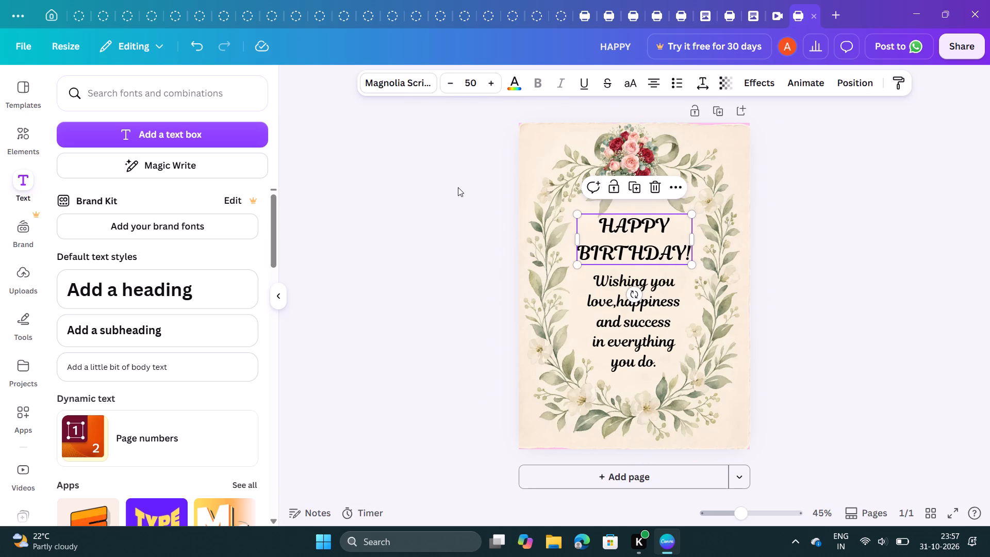
Reduce the font size of the wishing message to 35.
left_click(626, 298)
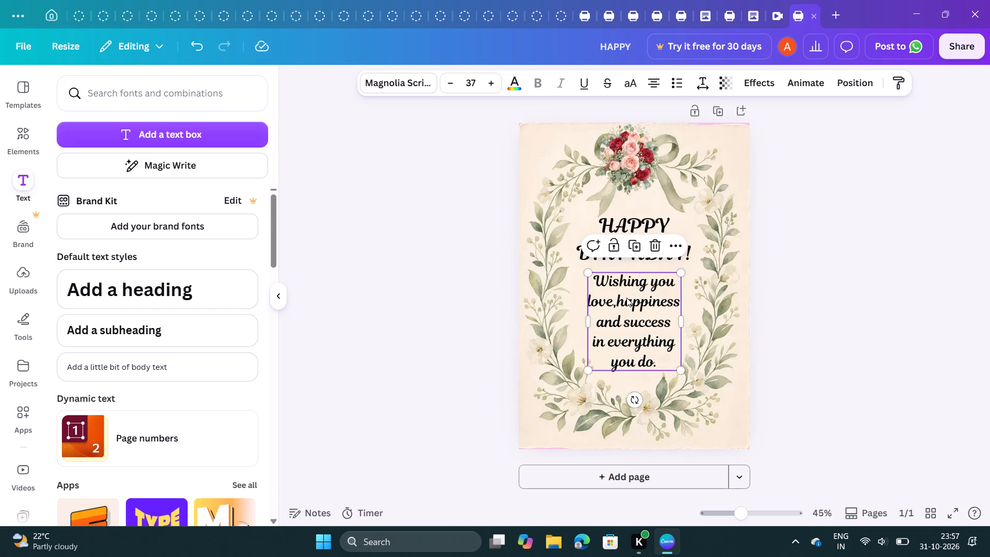
left_click(448, 82)
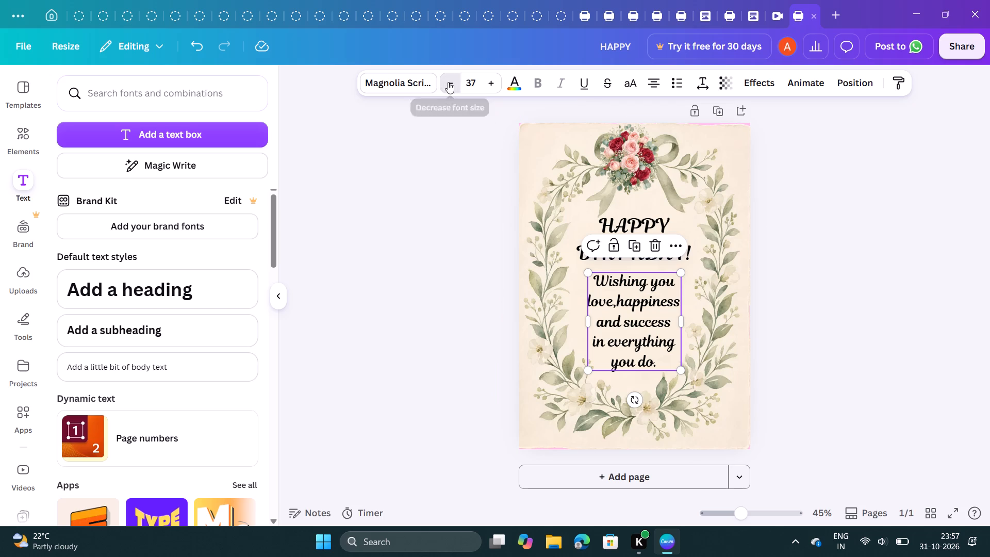
left_click(448, 82)
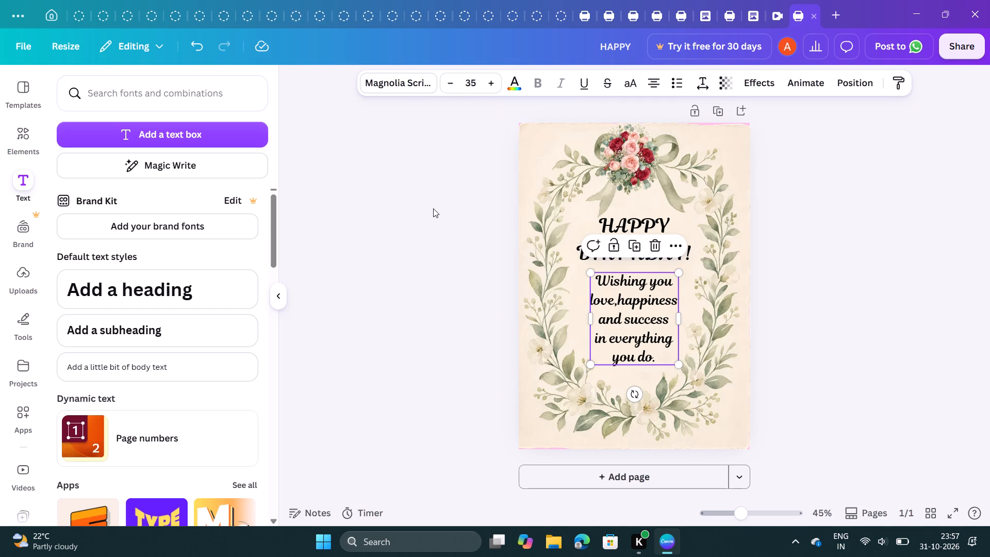
left_click(433, 208)
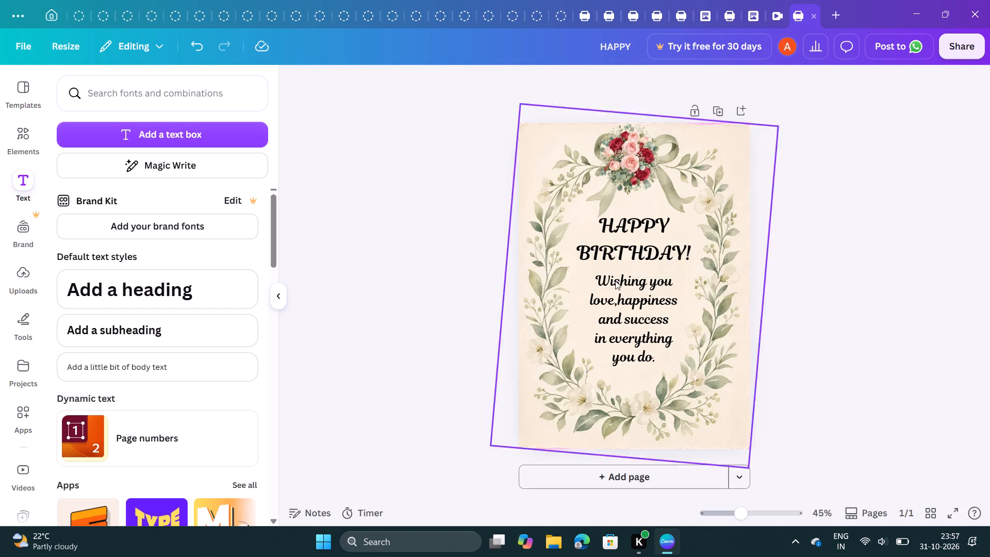
Move the wishing message slightly down to widen the gap below the HAPPY BIRTHDAY! heading, keeping it centred.
left_click(639, 290)
left_click_drag(639, 290, 640, 296)
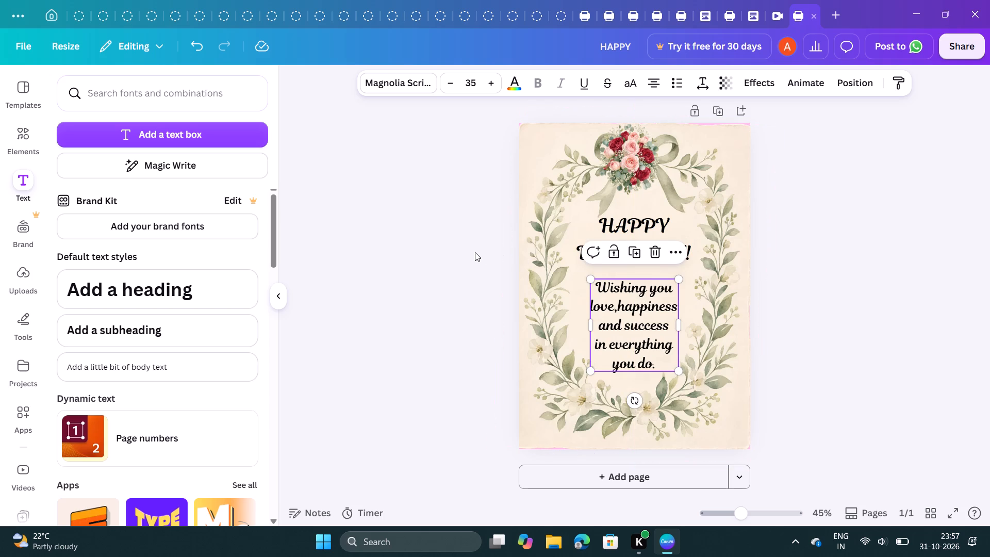
left_click(474, 252)
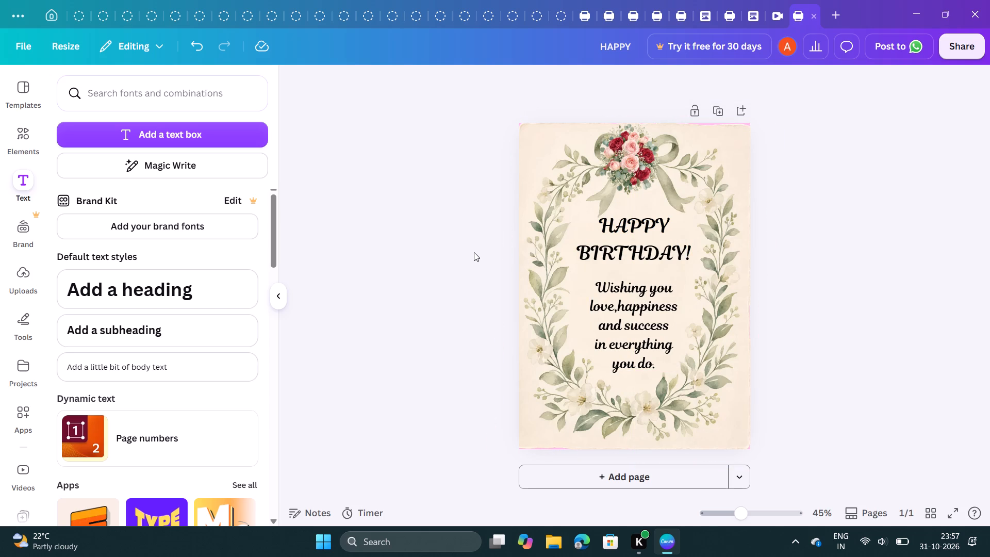
Recolour the rose bouquet's green to the dark Greygreen #5b6546 from its photo colours.
left_click(628, 170)
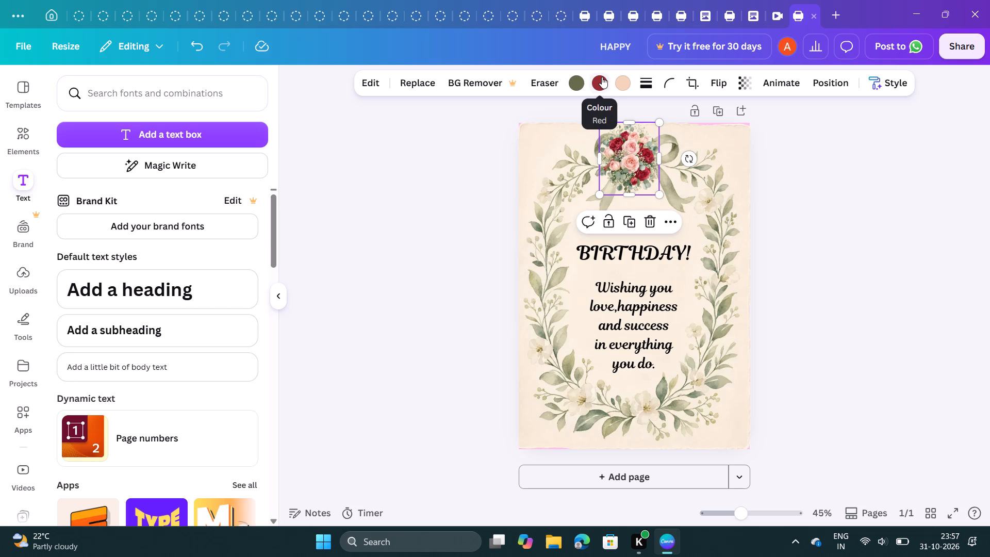
left_click(579, 79)
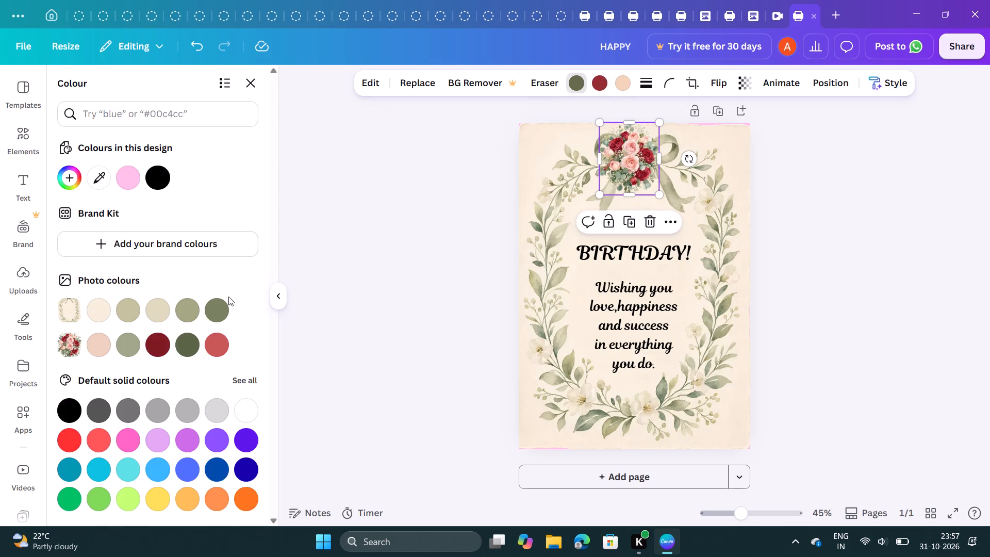
left_click(184, 343)
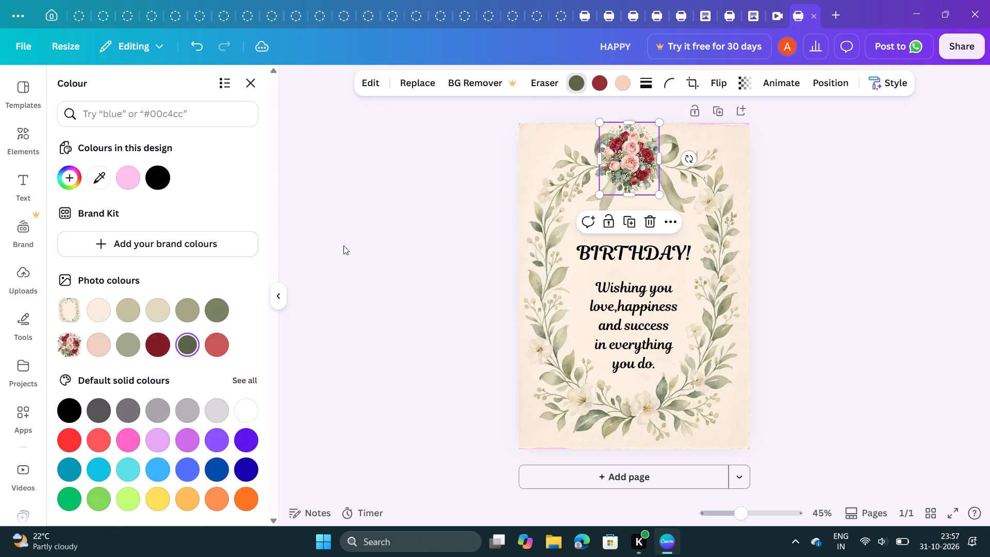
left_click(358, 240)
left_click(358, 240)
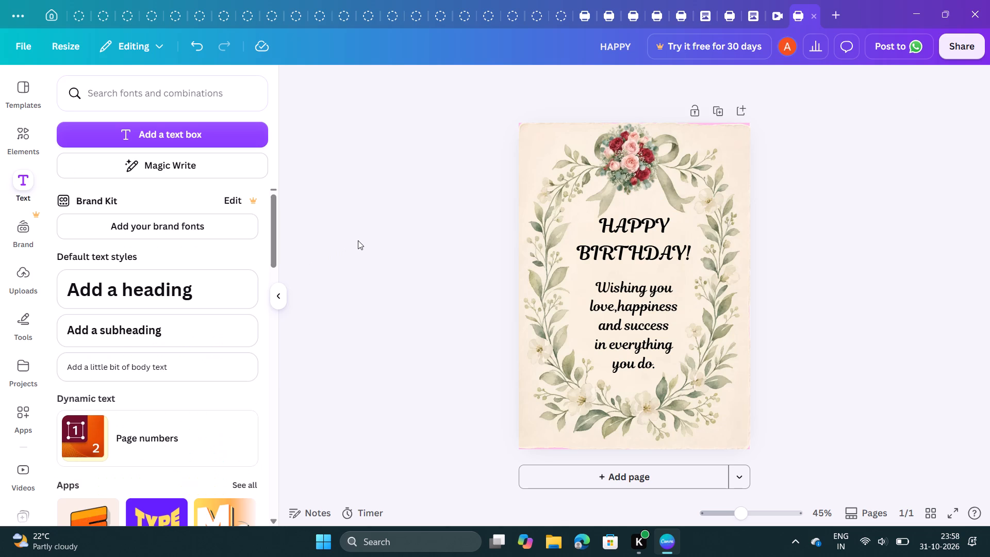
Recolour the green of the leaf-wreath frame to Greygreen #5b6546, matching the bouquet.
left_click(541, 268)
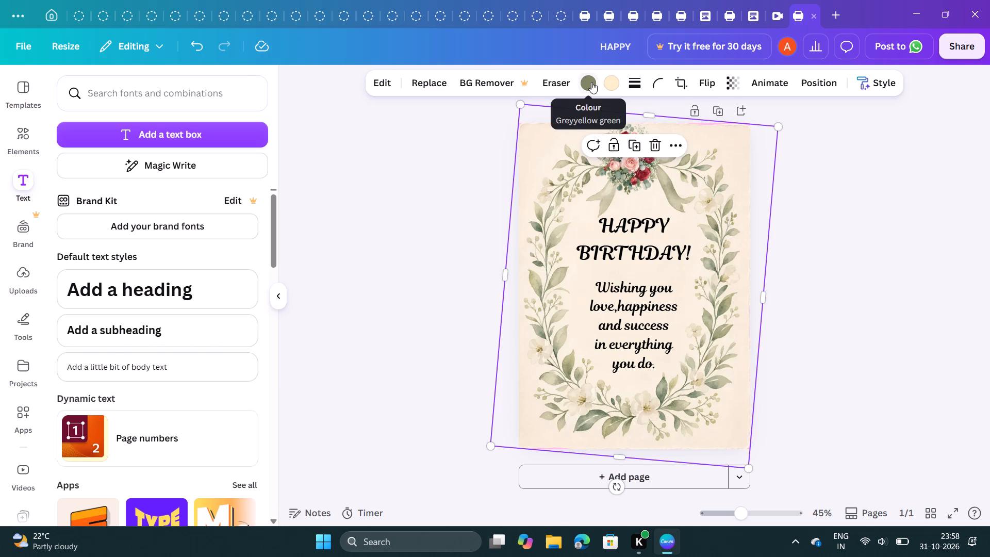
left_click(591, 82)
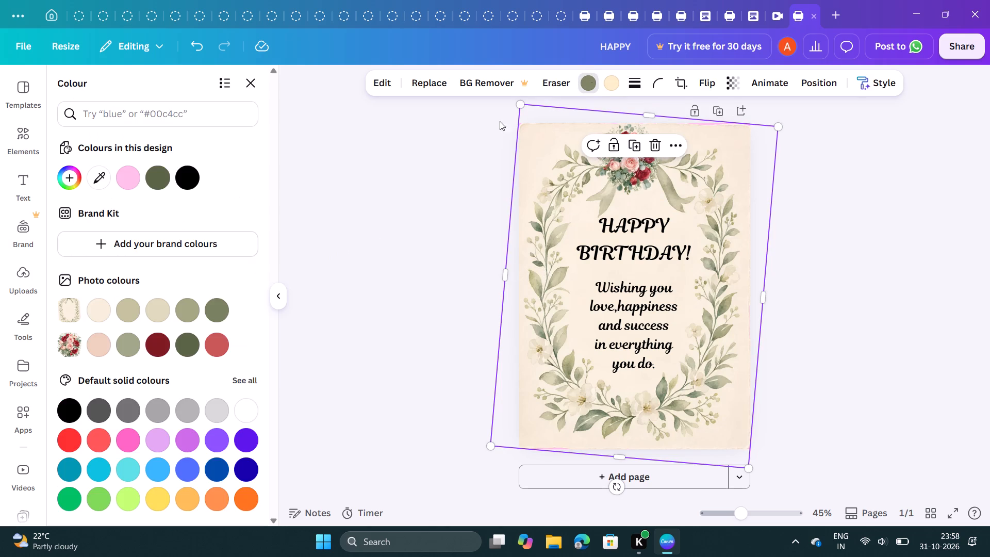
left_click(190, 342)
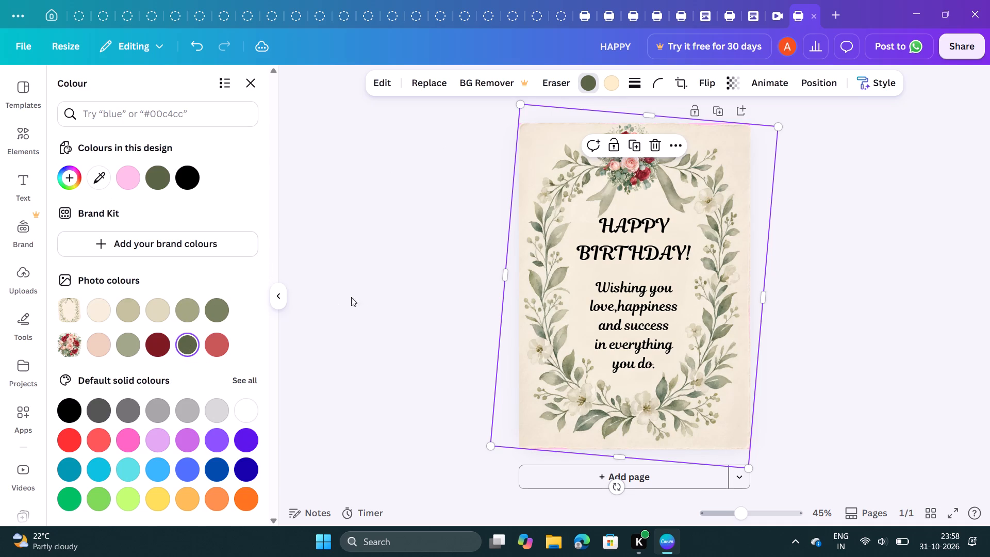
left_click(368, 291)
left_click(368, 291)
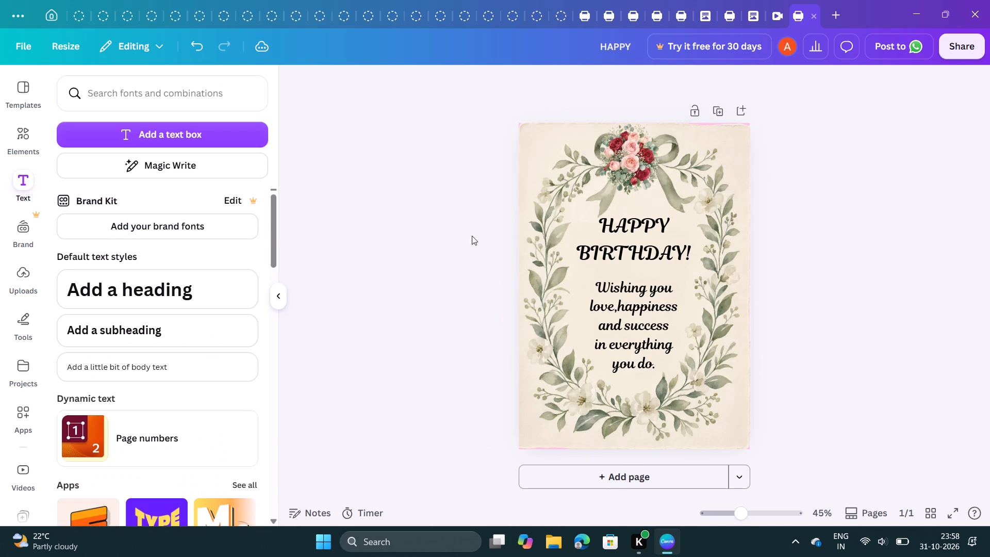
Try several photo colours for the leaf-wreath frame's cream background and settle on the frame's own pale Lightorange.
left_click(539, 148)
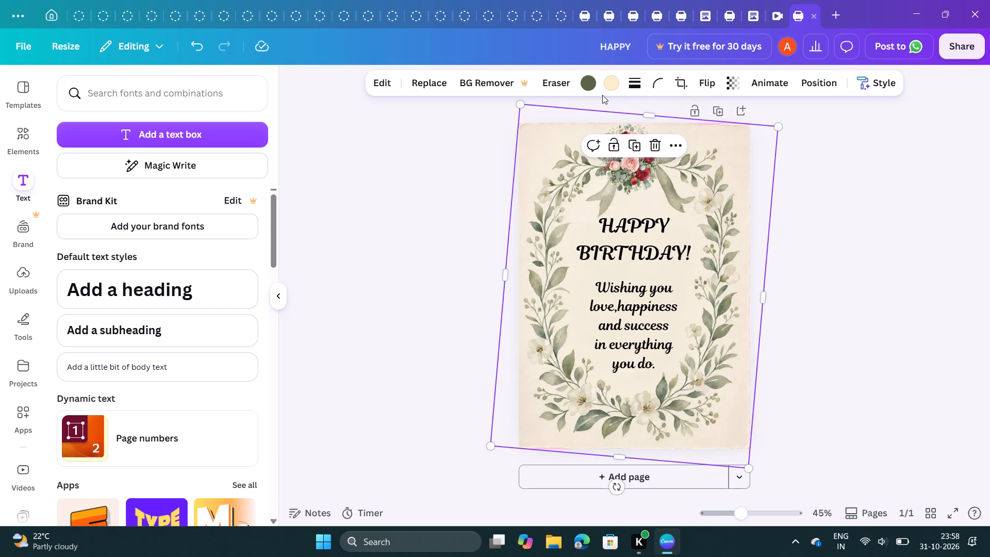
left_click(617, 87)
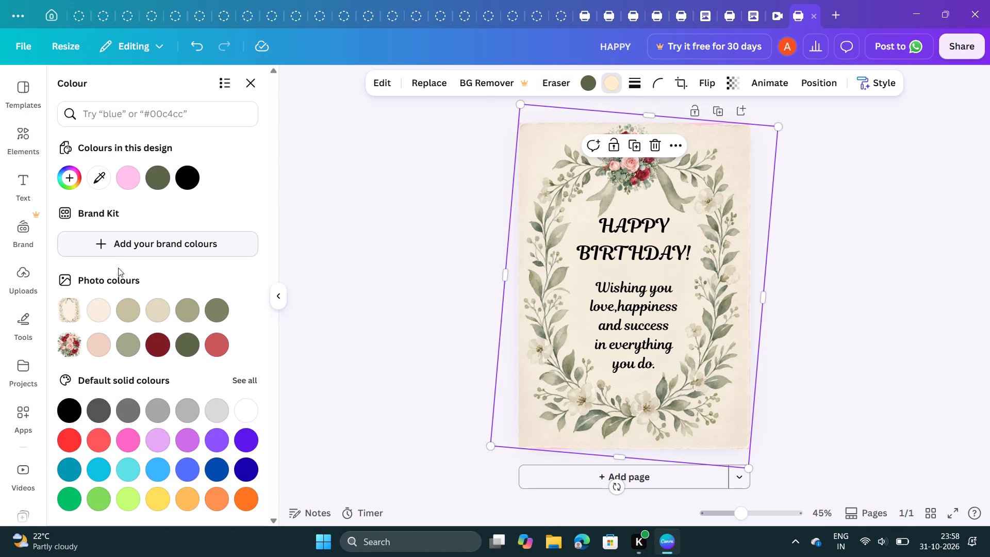
left_click(160, 309)
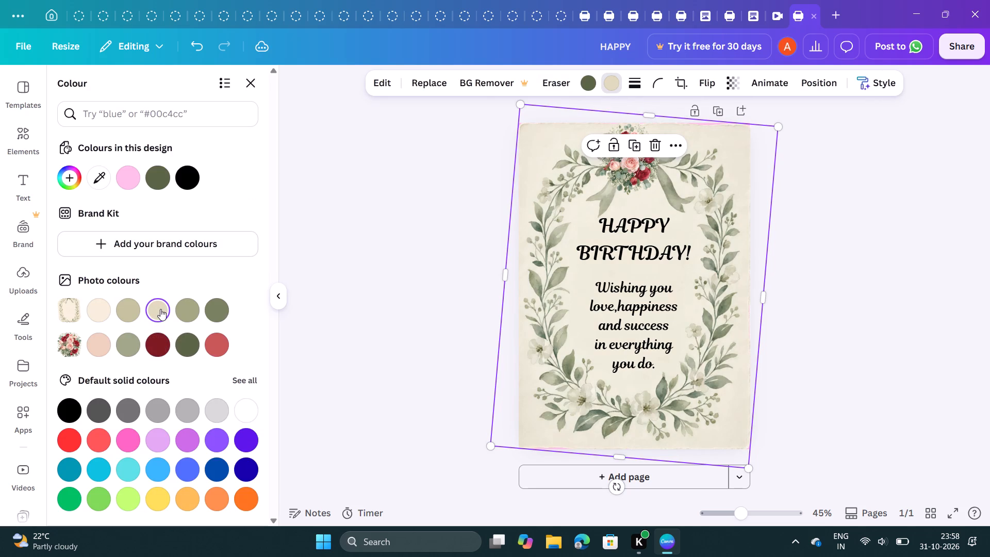
left_click(186, 310)
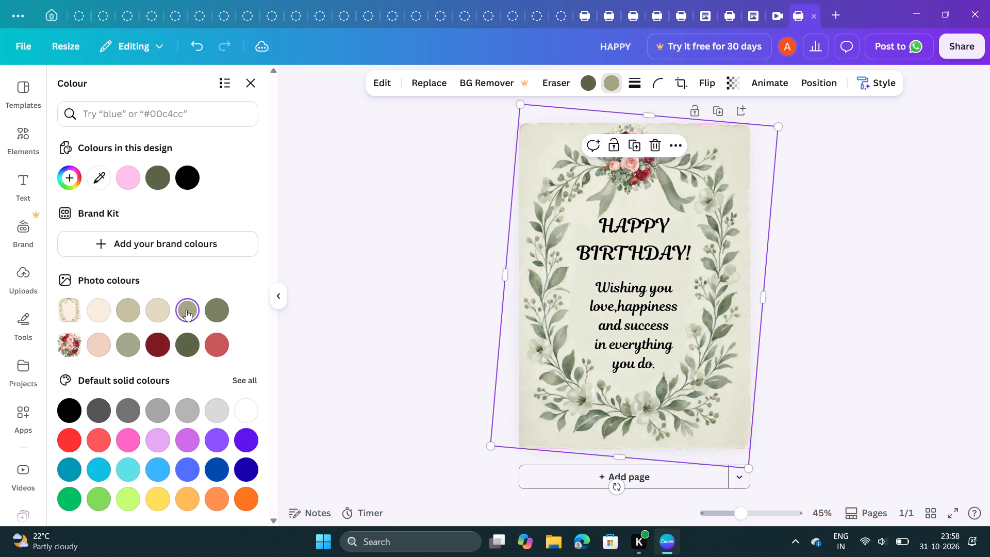
left_click(186, 310)
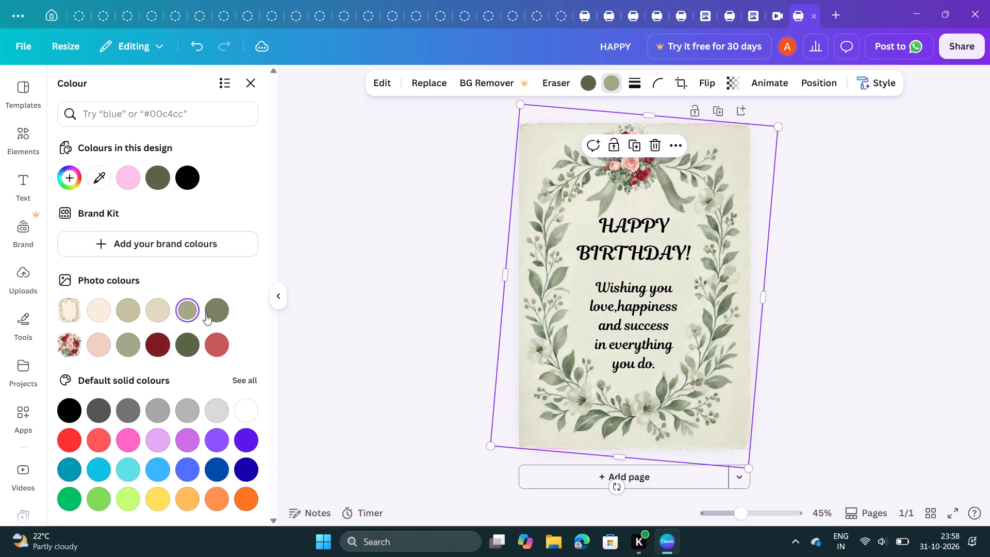
left_click(218, 313)
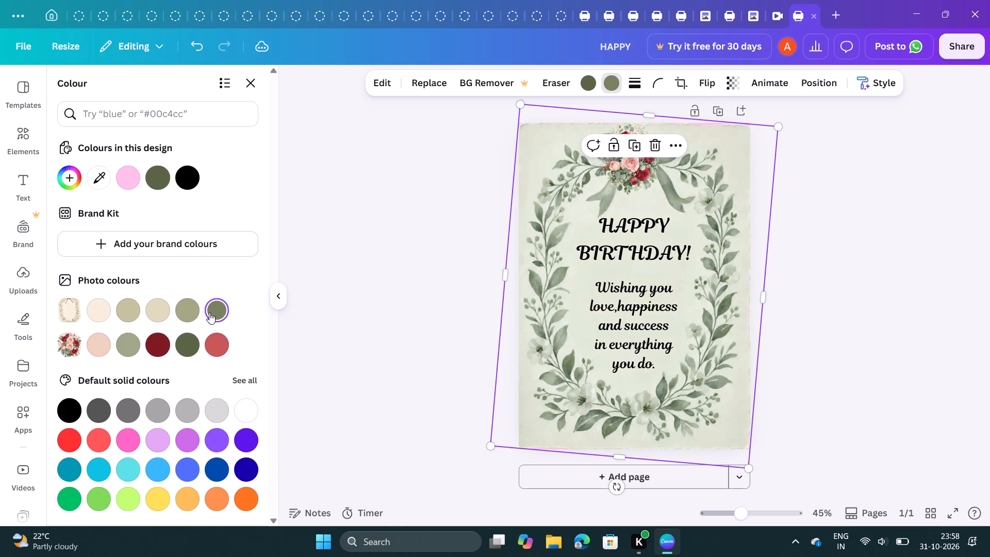
left_click(97, 350)
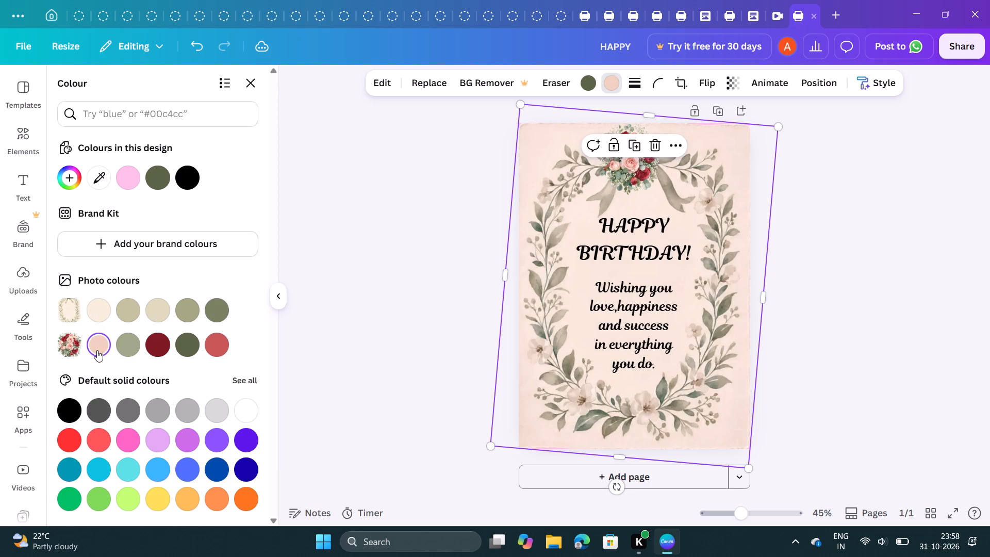
left_click(102, 315)
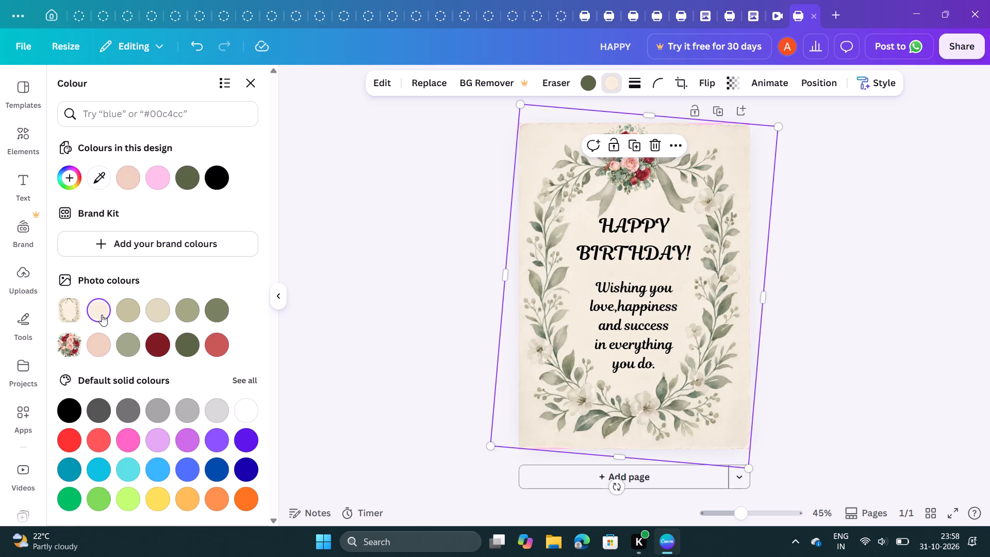
left_click(317, 248)
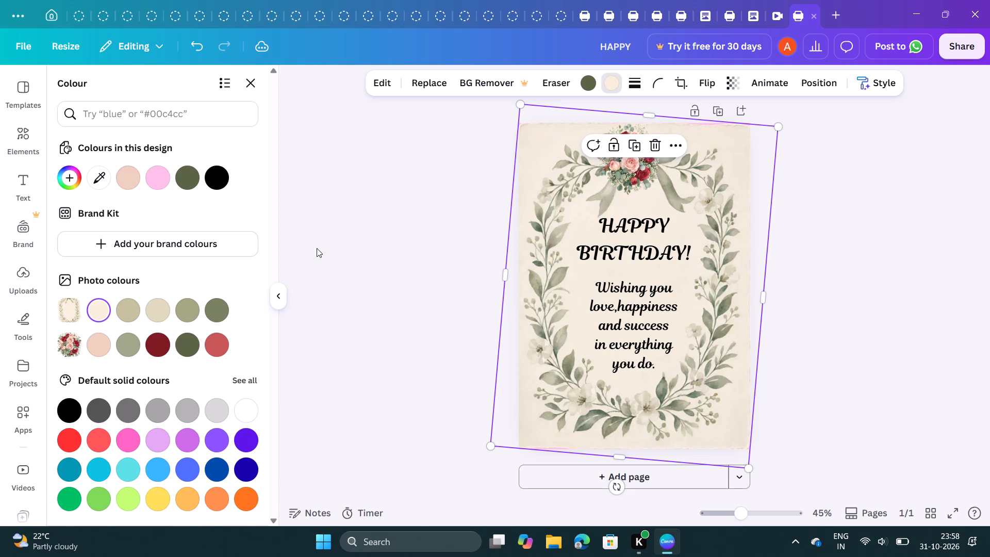
left_click(317, 248)
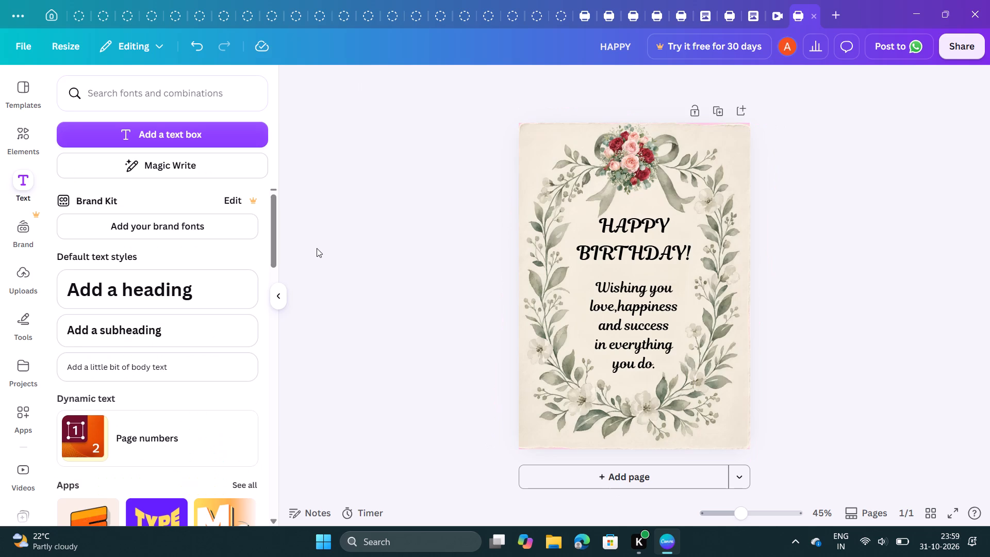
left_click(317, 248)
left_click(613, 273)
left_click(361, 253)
Recolour the rose bouquet's red to the dark red from its photo colours.
left_click(637, 166)
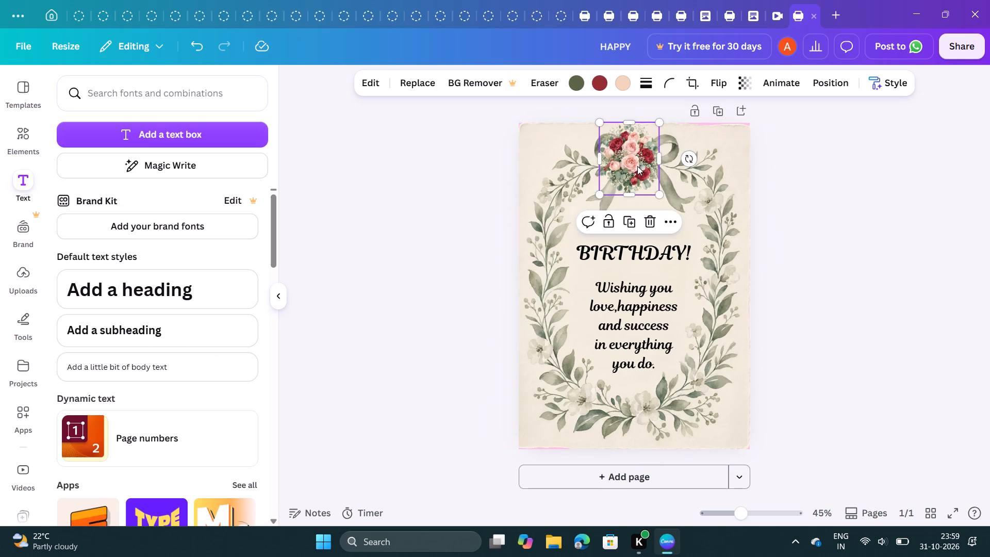
left_click(599, 83)
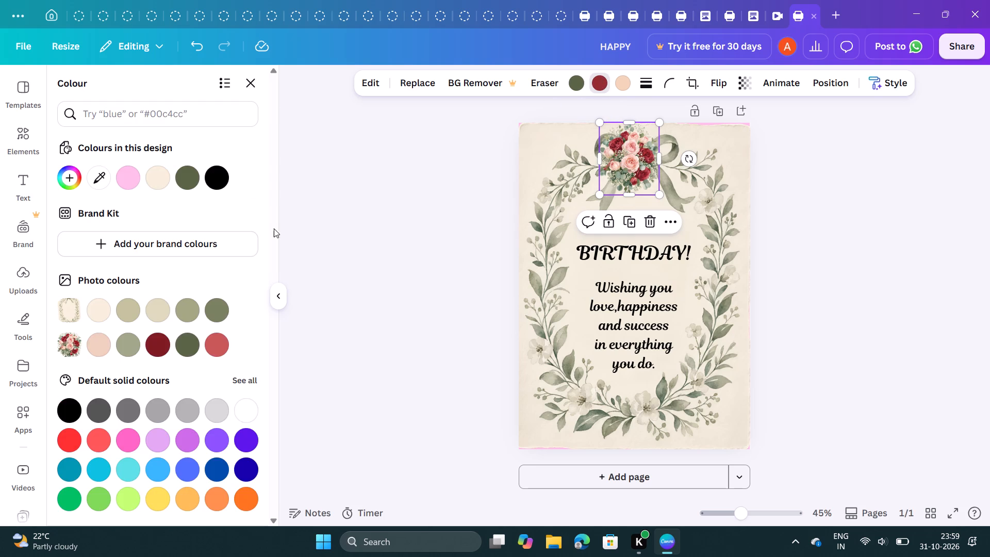
left_click(153, 340)
left_click(425, 254)
left_click(425, 254)
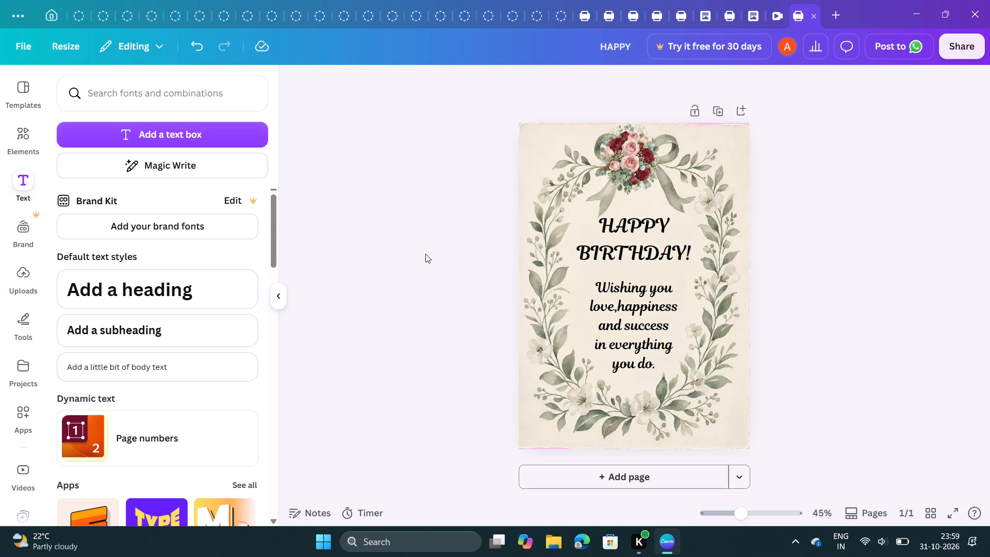
Add the pink brush-stroke heart graphic with a small companion heart from the love-themed Magic recommendations to the birthday page.
left_click(26, 145)
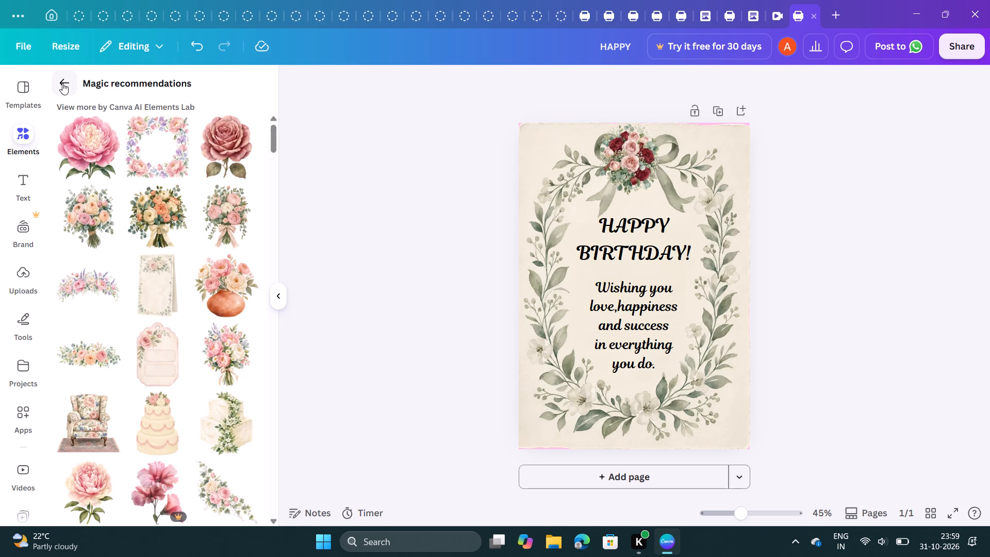
left_click(62, 83)
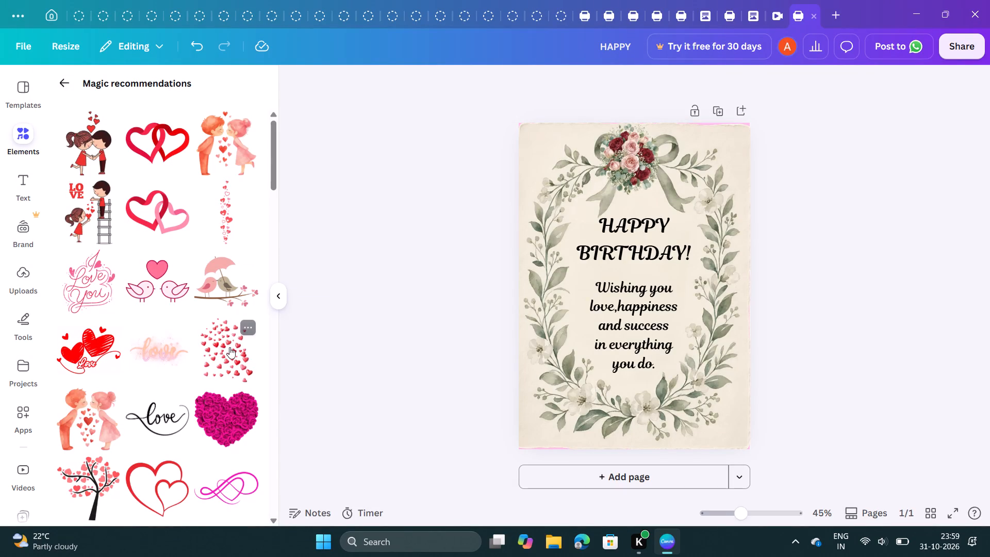
scroll(229, 347, "down", 4)
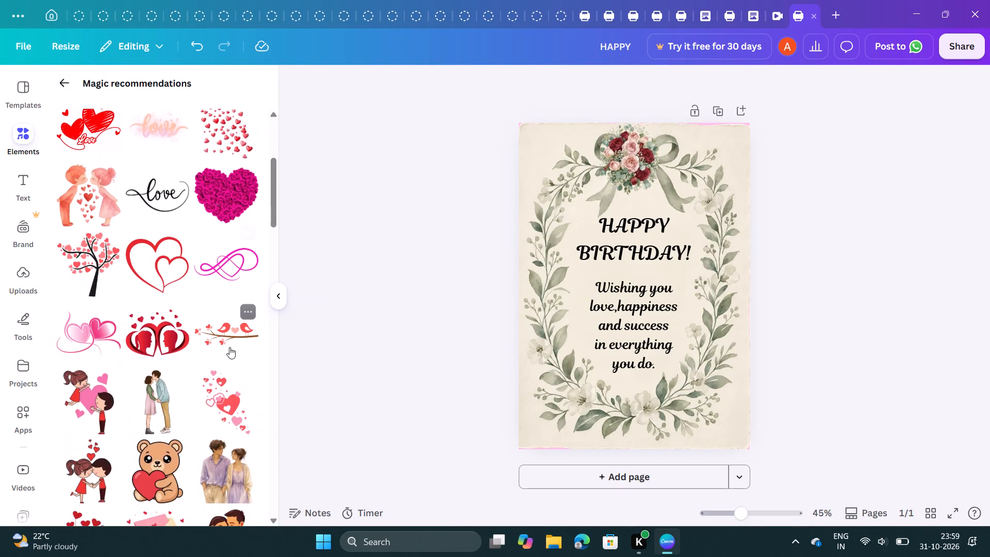
scroll(229, 347, "down", 4)
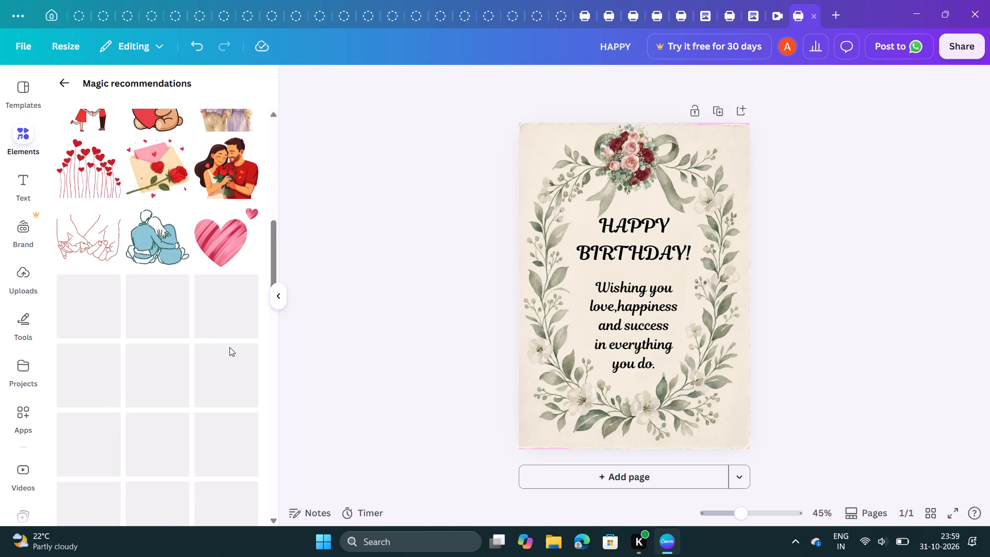
scroll(229, 347, "down", 1)
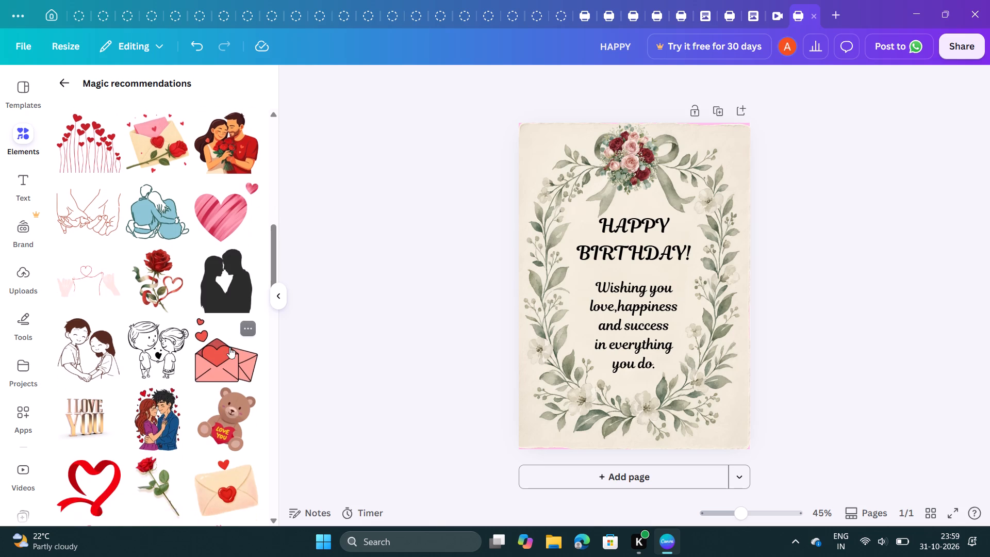
scroll(229, 347, "down", 2)
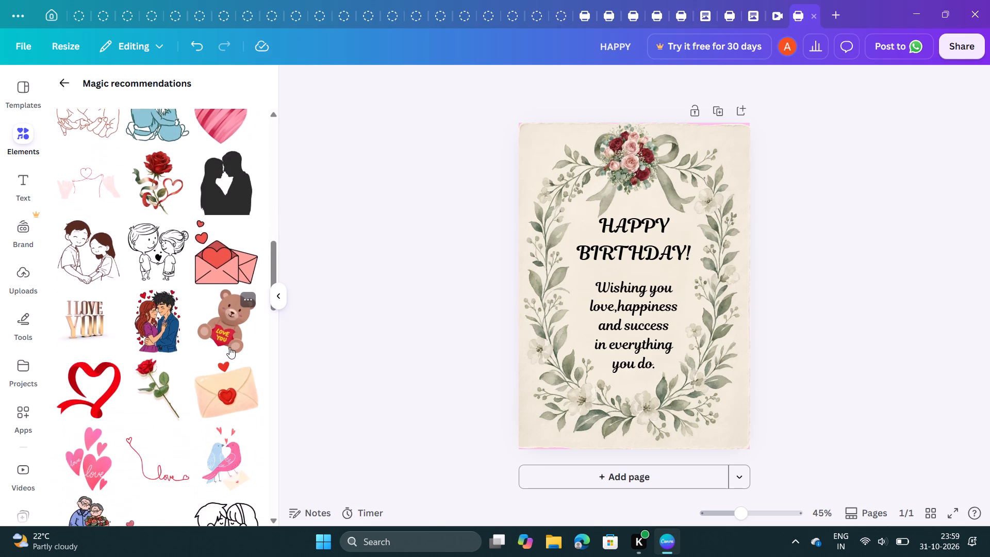
scroll(229, 347, "down", 3)
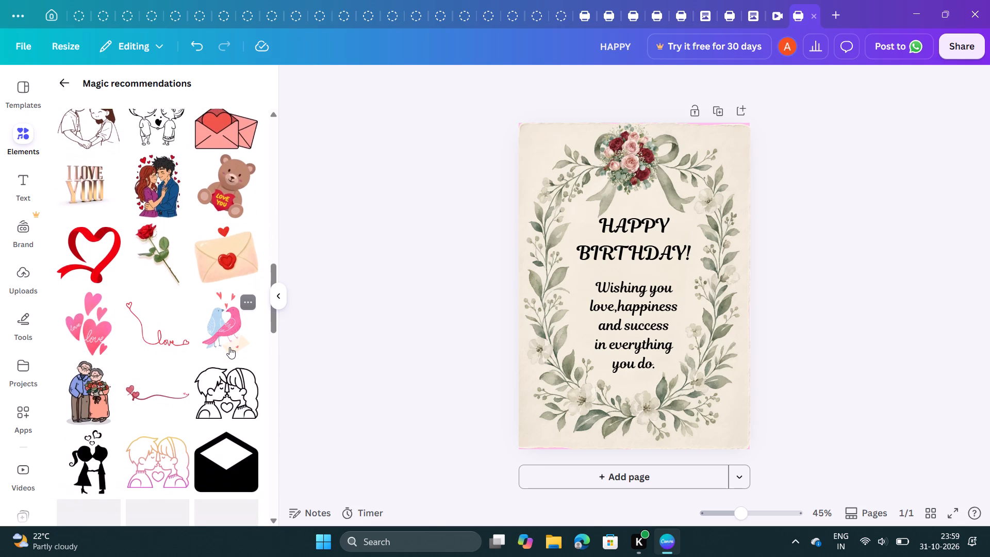
scroll(229, 347, "down", 3)
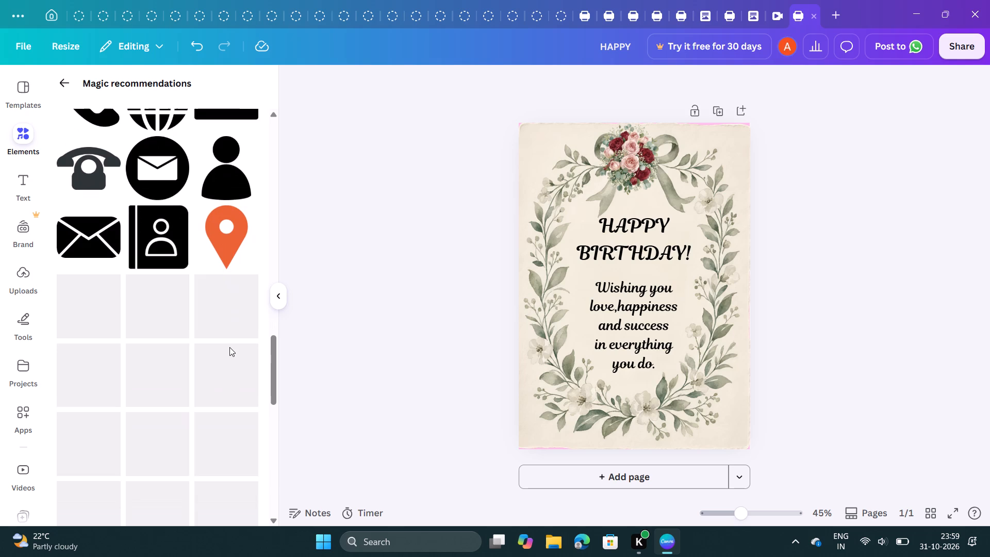
scroll(229, 347, "up", 3)
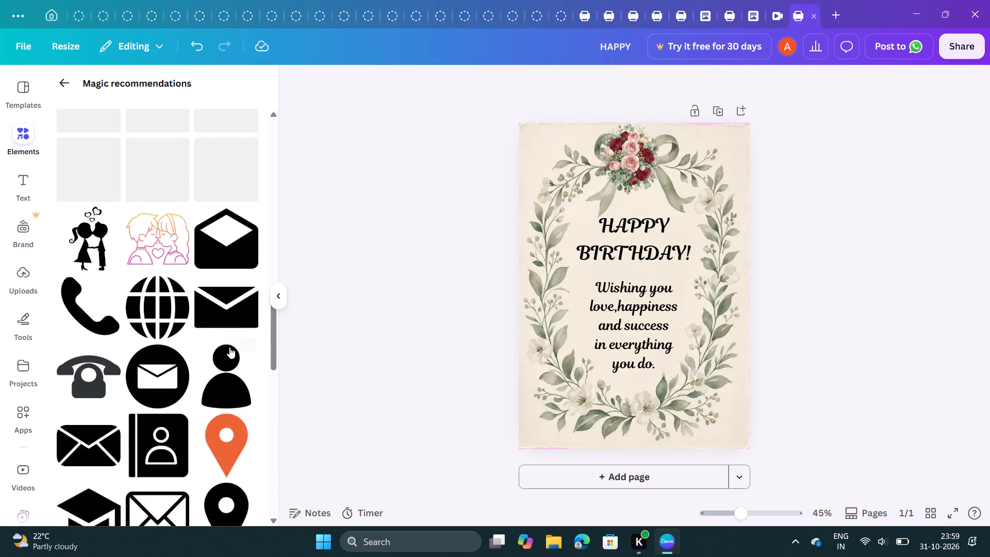
scroll(229, 347, "up", 1)
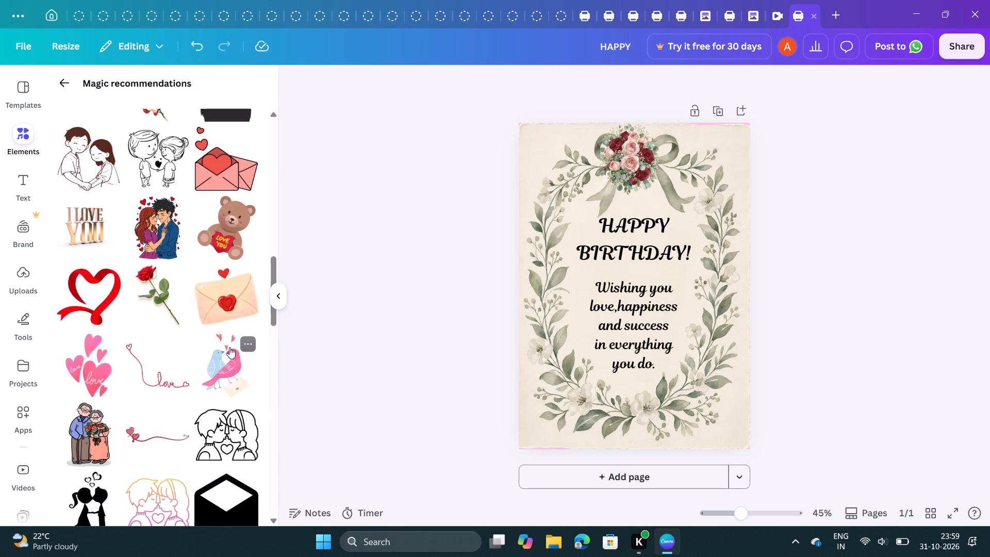
scroll(229, 347, "up", 3)
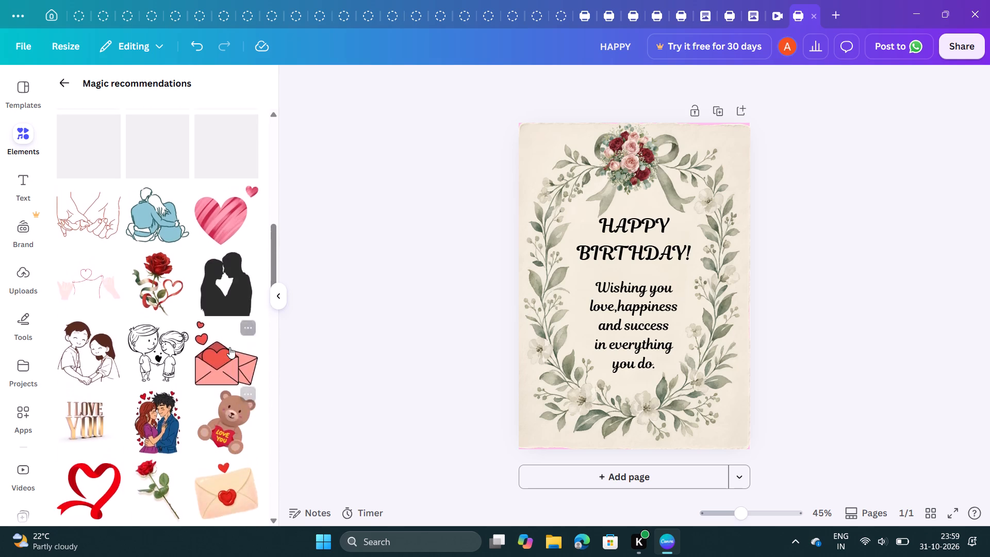
scroll(229, 347, "up", 1)
scroll(229, 347, "down", 2)
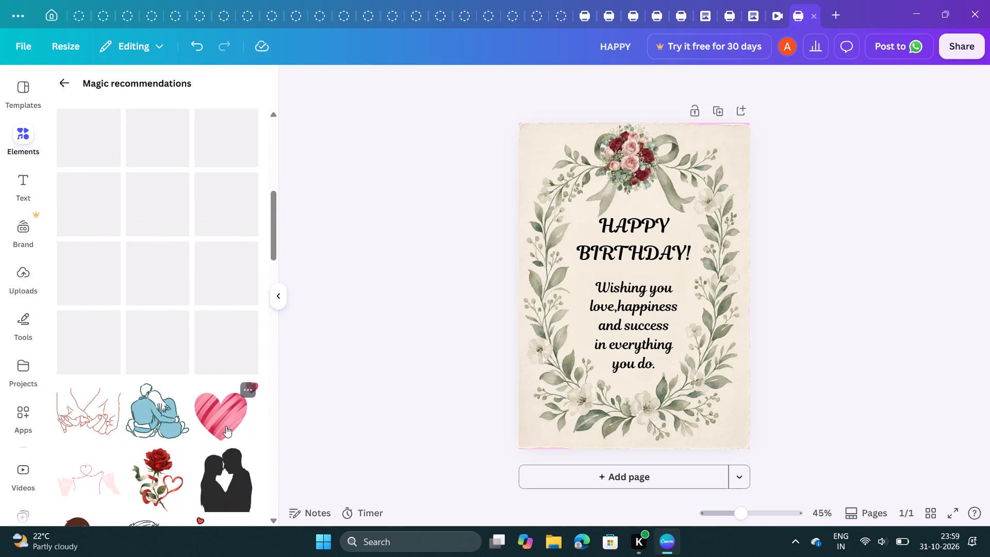
left_click(224, 417)
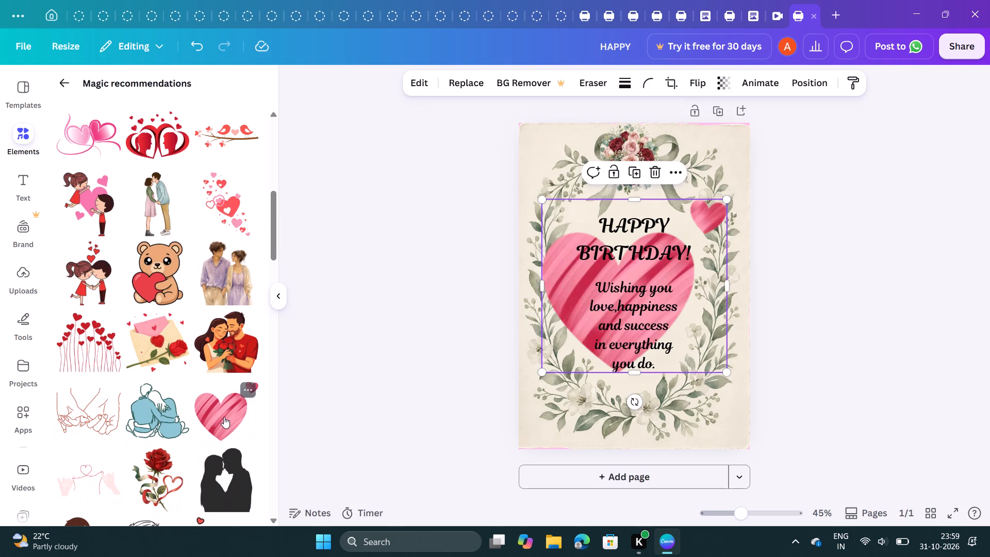
Open the full set of Magic recommendations for the pink heart and look through the graphics for a suitable decoration.
scroll(215, 459, "down", 1)
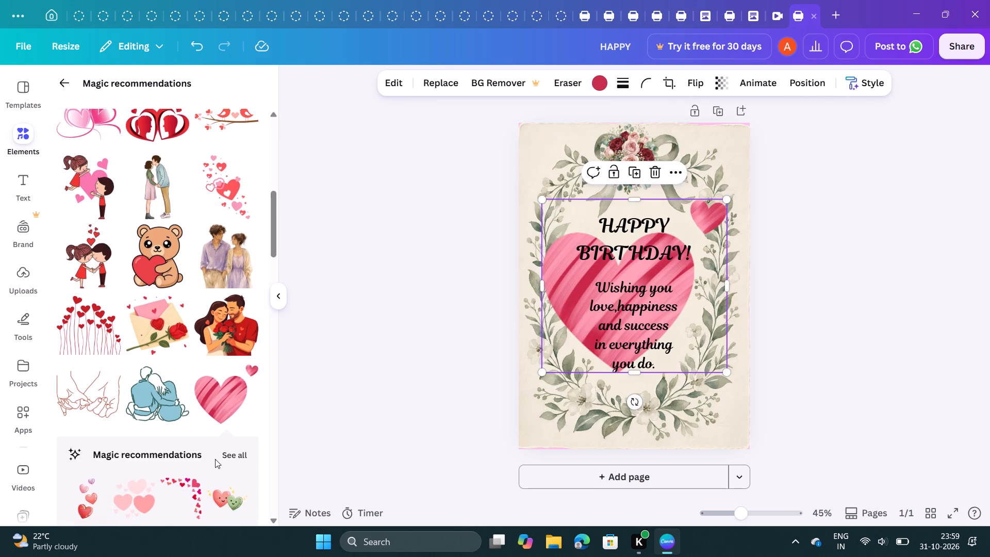
scroll(215, 459, "down", 1)
left_click(229, 413)
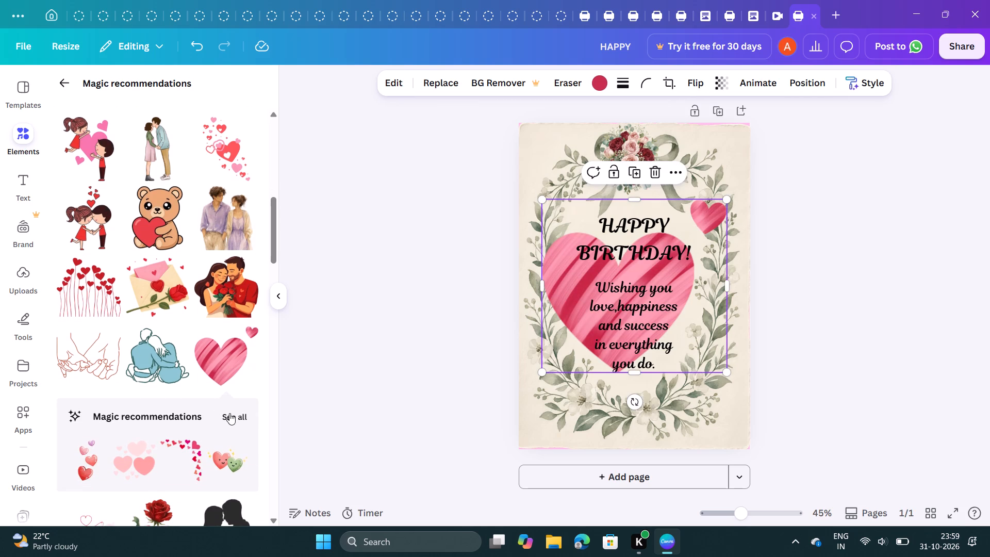
scroll(201, 373, "down", 1)
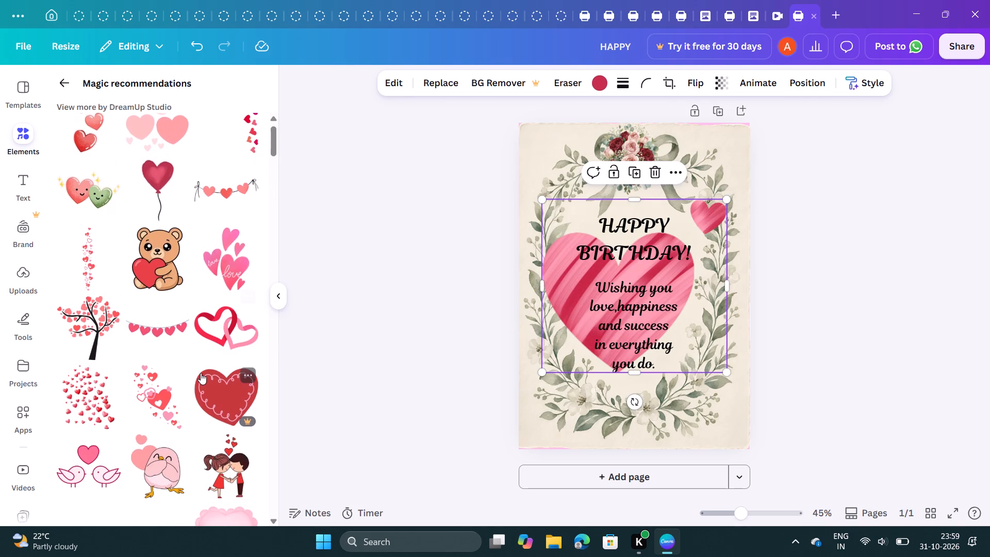
scroll(201, 373, "down", 2)
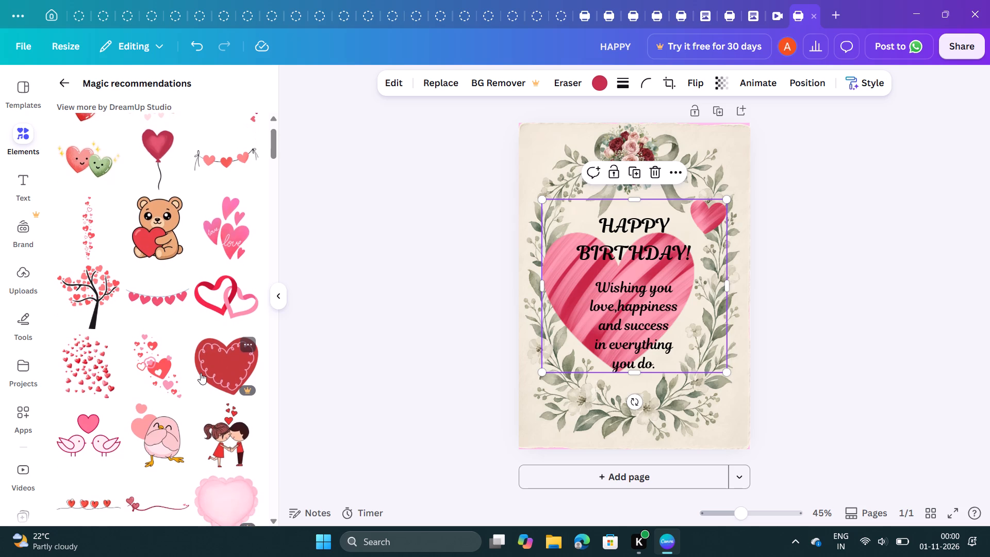
scroll(201, 373, "down", 3)
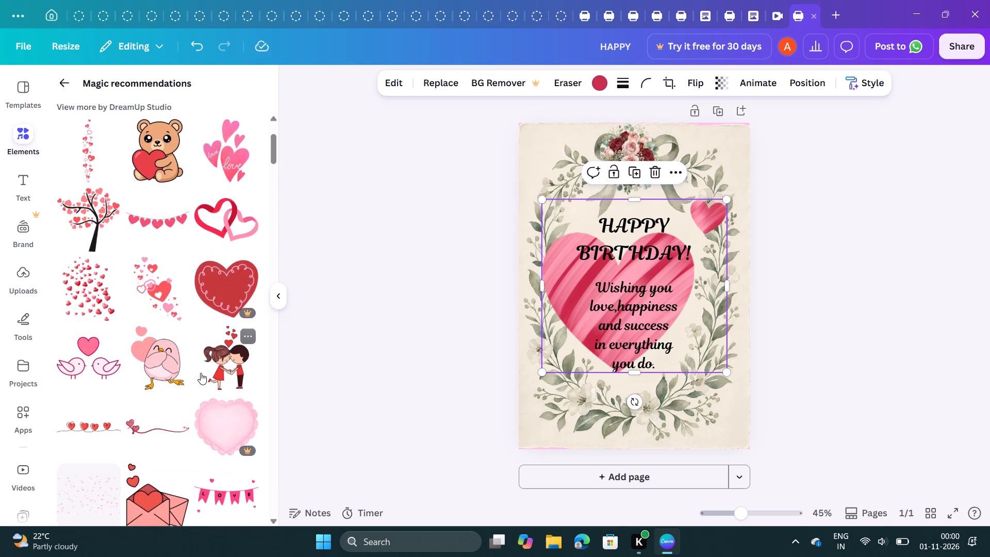
scroll(201, 373, "down", 4)
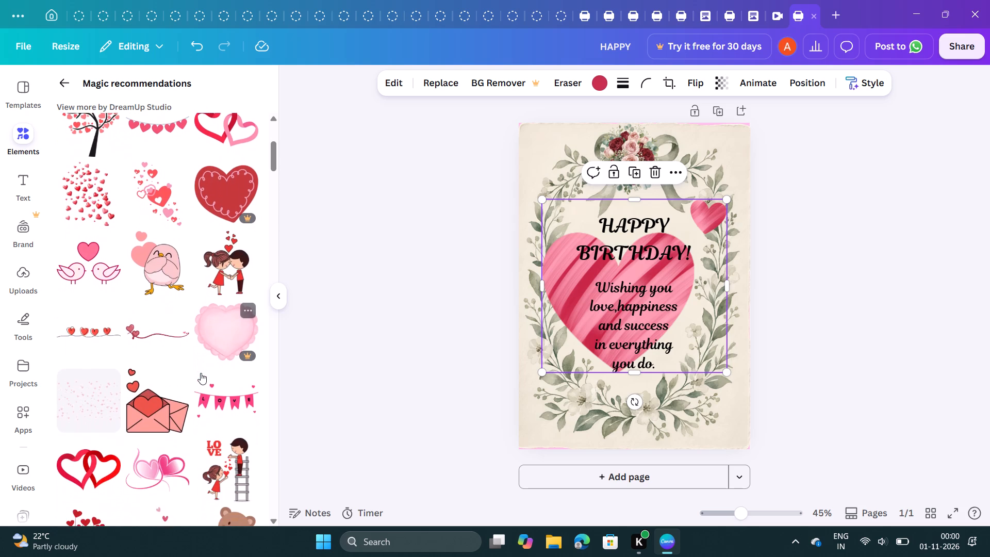
scroll(201, 373, "down", 3)
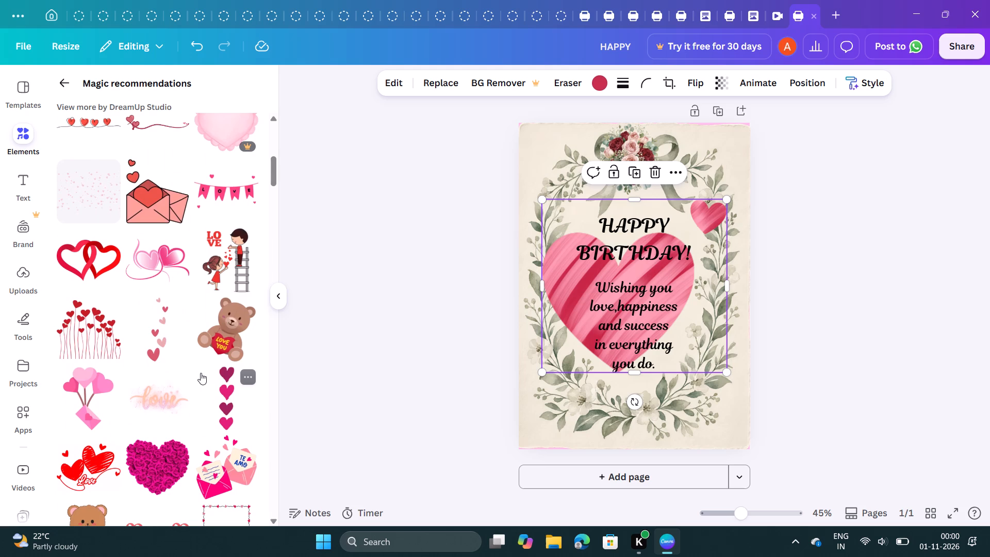
scroll(201, 373, "down", 1)
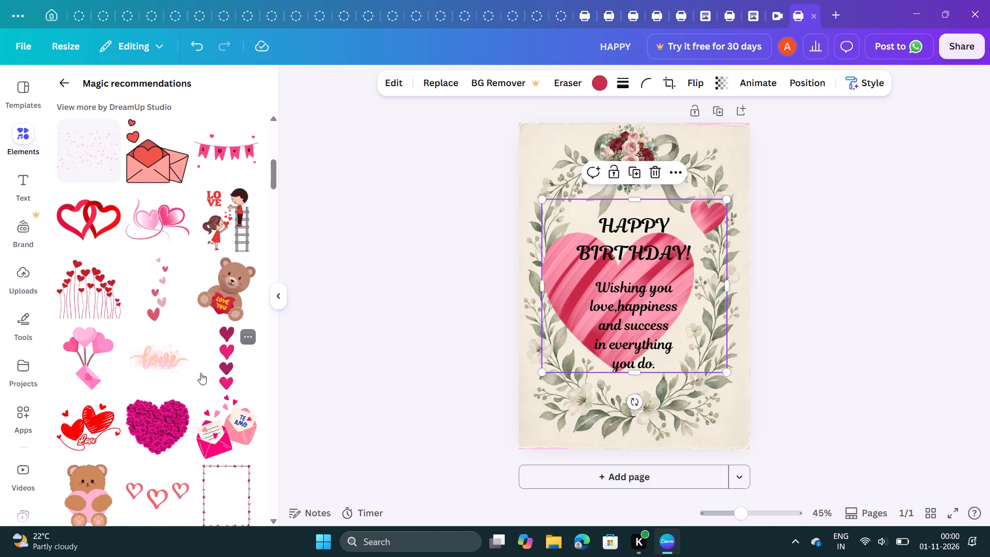
scroll(201, 373, "down", 2)
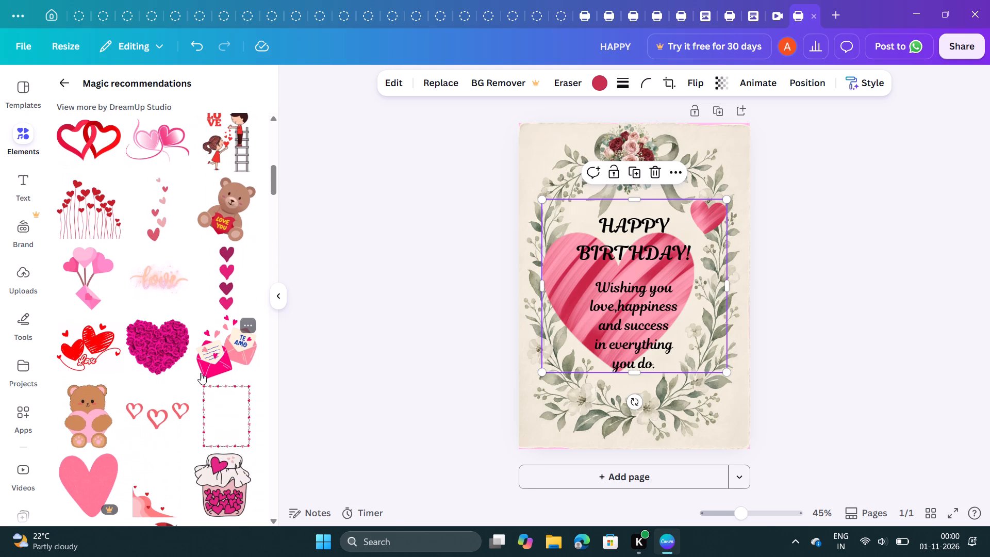
scroll(201, 373, "down", 2)
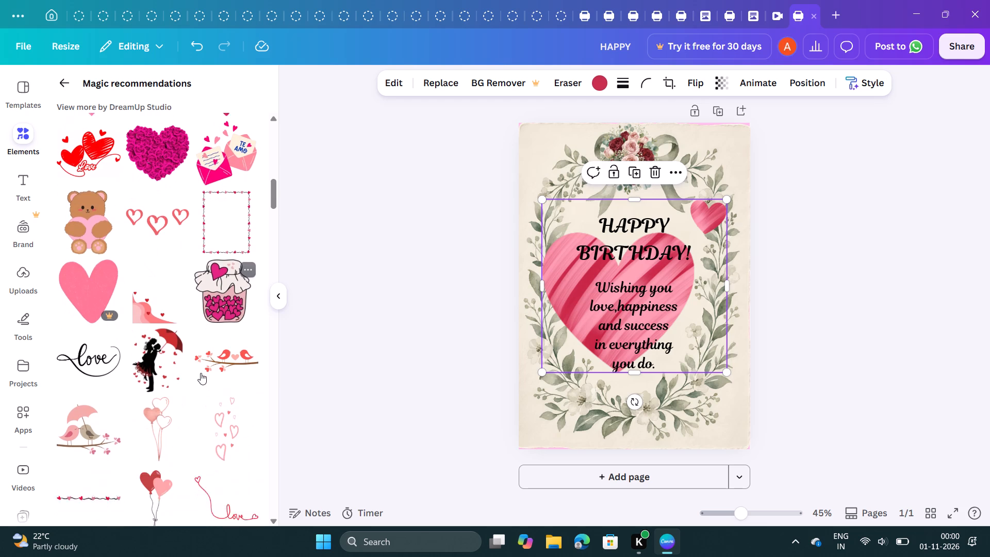
scroll(201, 373, "down", 3)
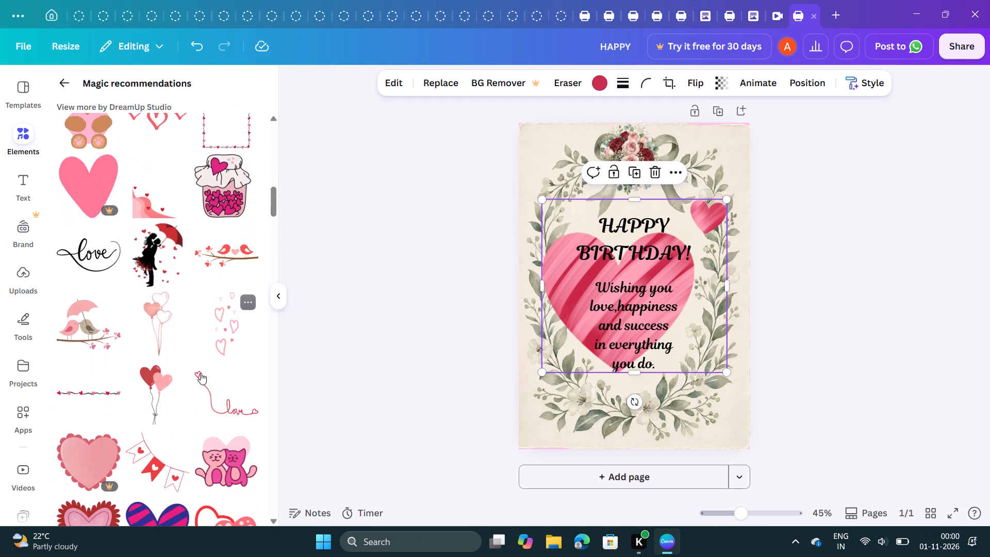
scroll(201, 373, "down", 1)
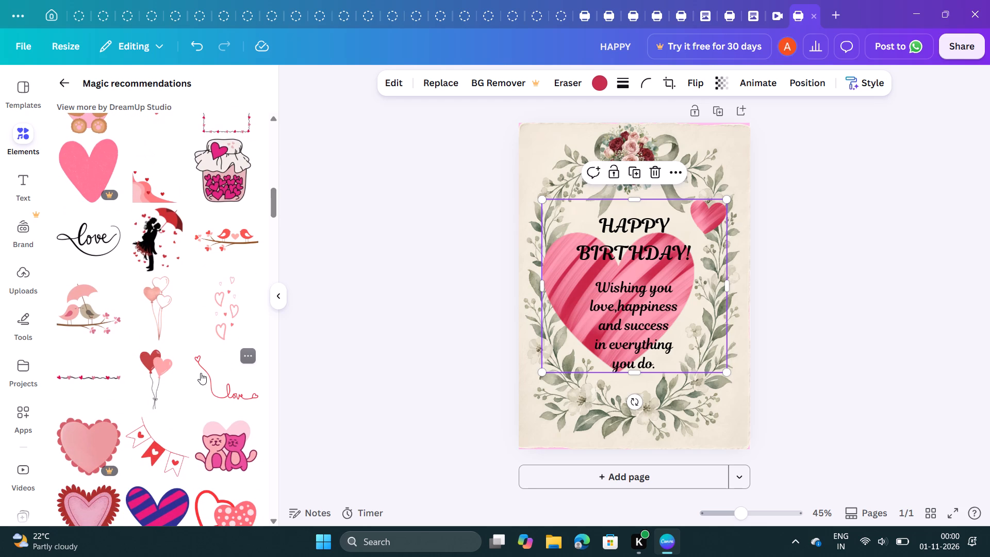
scroll(201, 373, "down", 2)
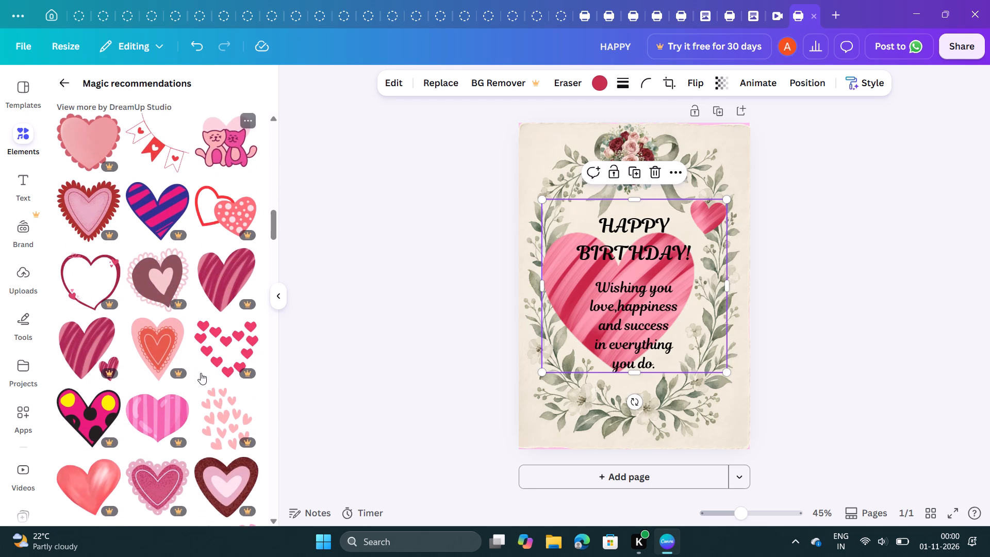
scroll(201, 373, "down", 3)
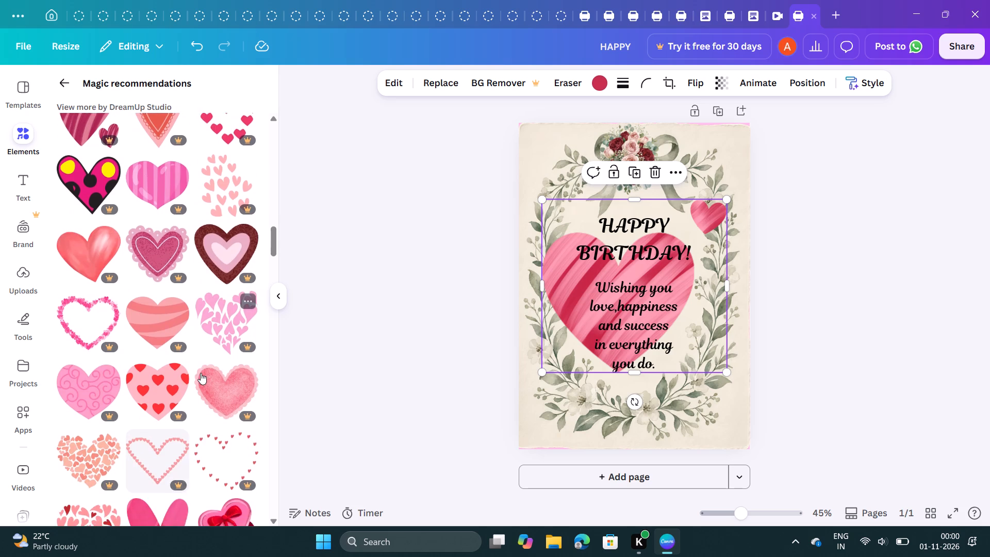
scroll(201, 373, "down", 3)
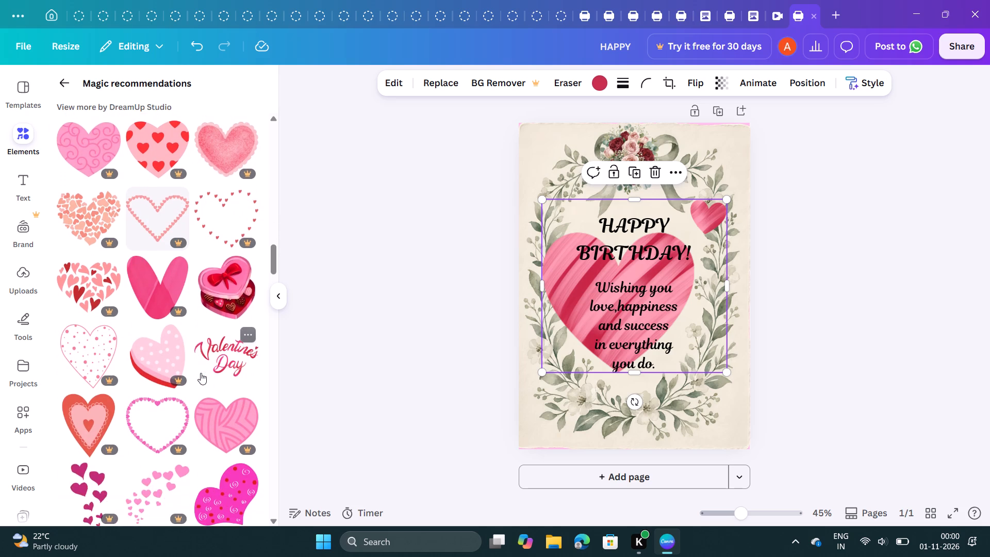
scroll(201, 373, "down", 4)
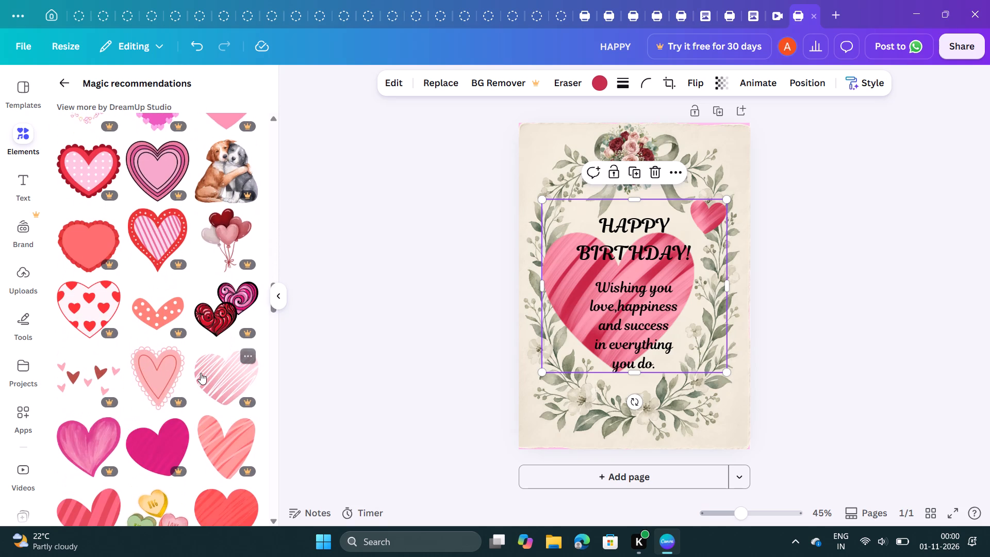
scroll(201, 373, "down", 5)
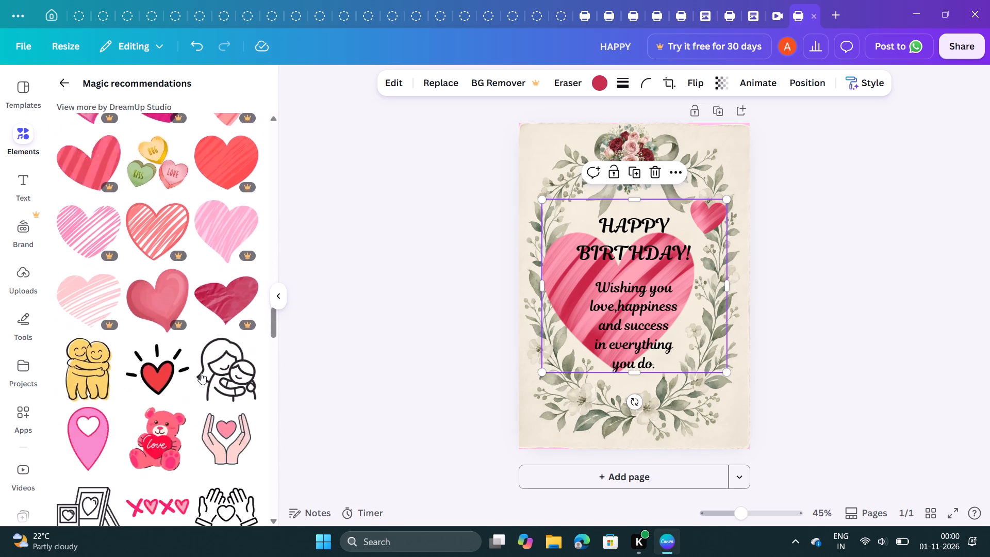
scroll(201, 373, "down", 2)
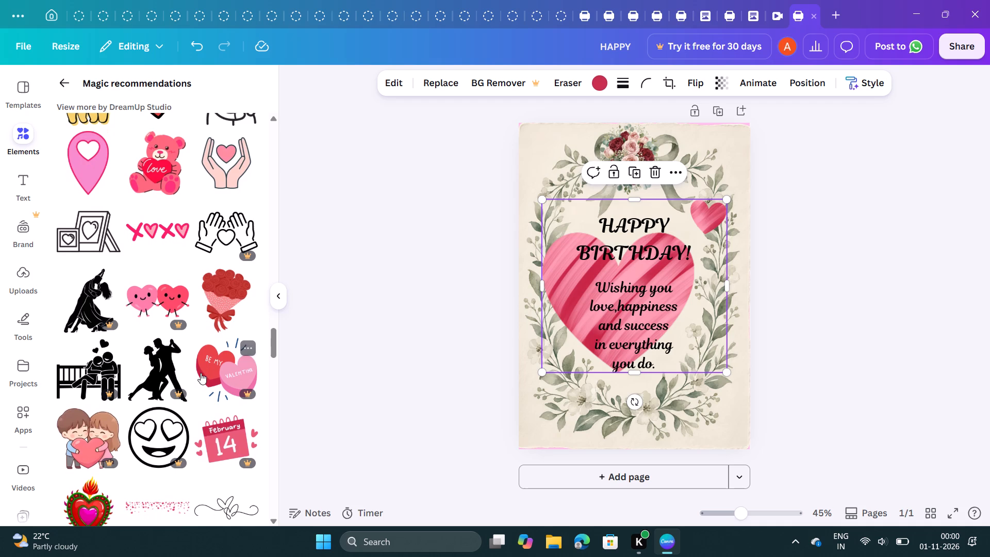
scroll(201, 373, "down", 3)
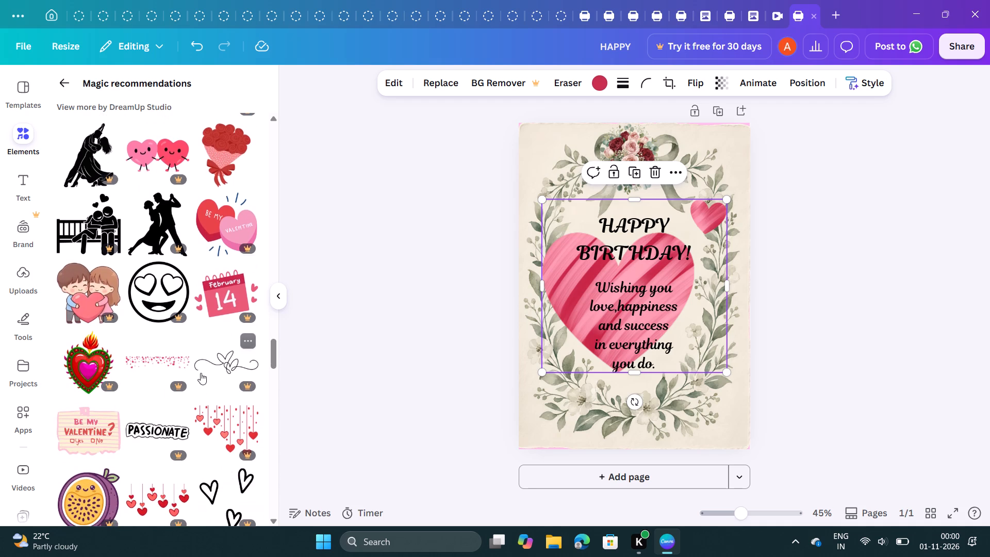
scroll(201, 373, "down", 4)
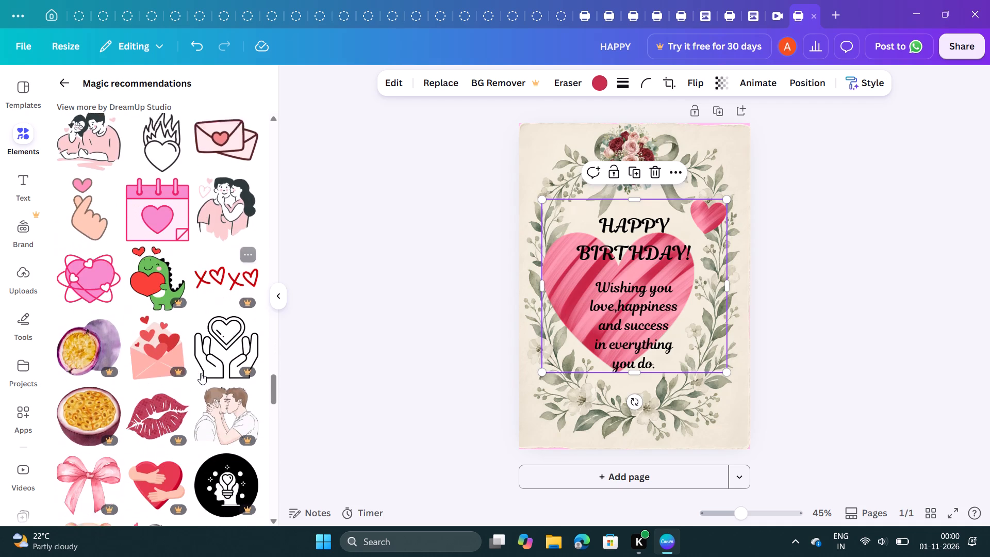
scroll(201, 373, "down", 6)
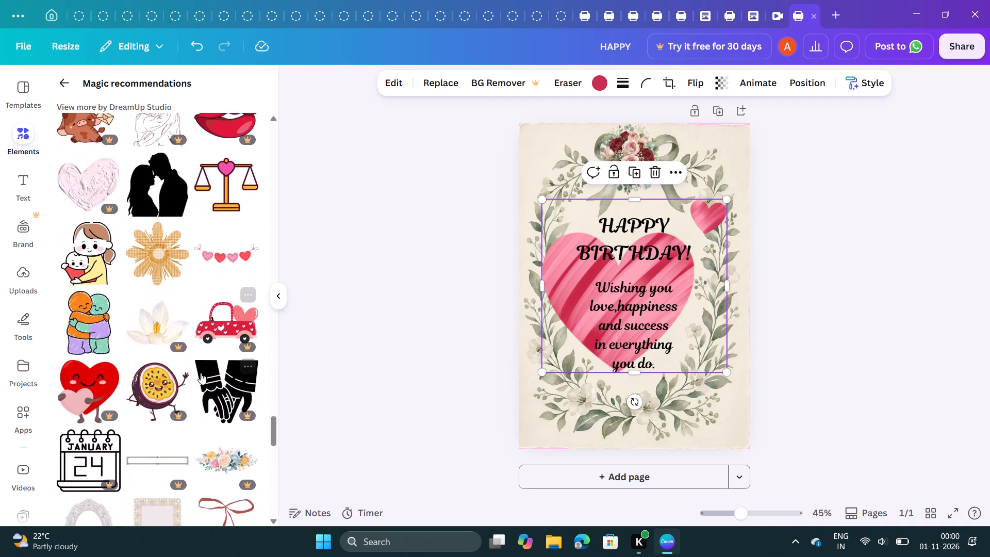
scroll(201, 373, "down", 4)
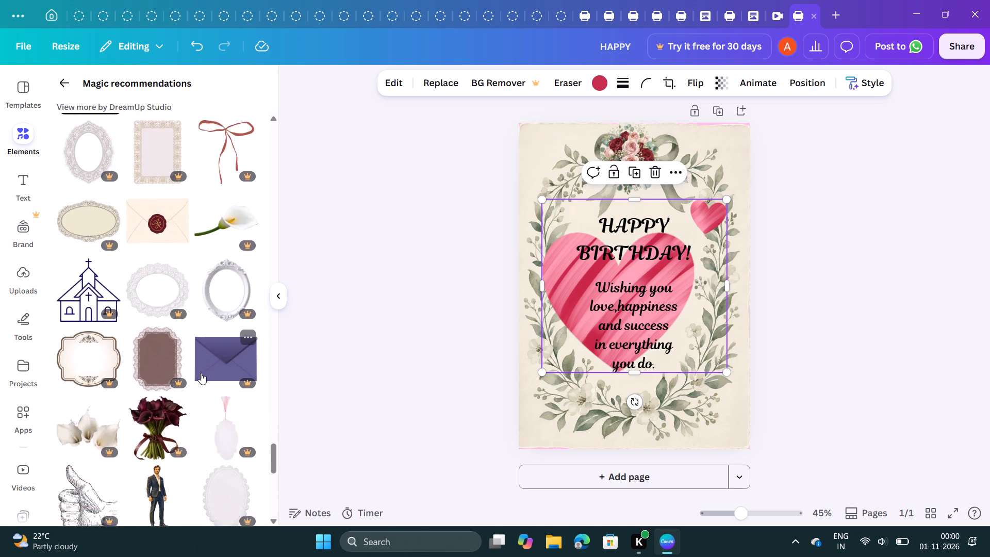
Look through the rest of the pink heart's recommendations and the previous love-themed recommendations for a suitable decoration.
scroll(201, 373, "down", 3)
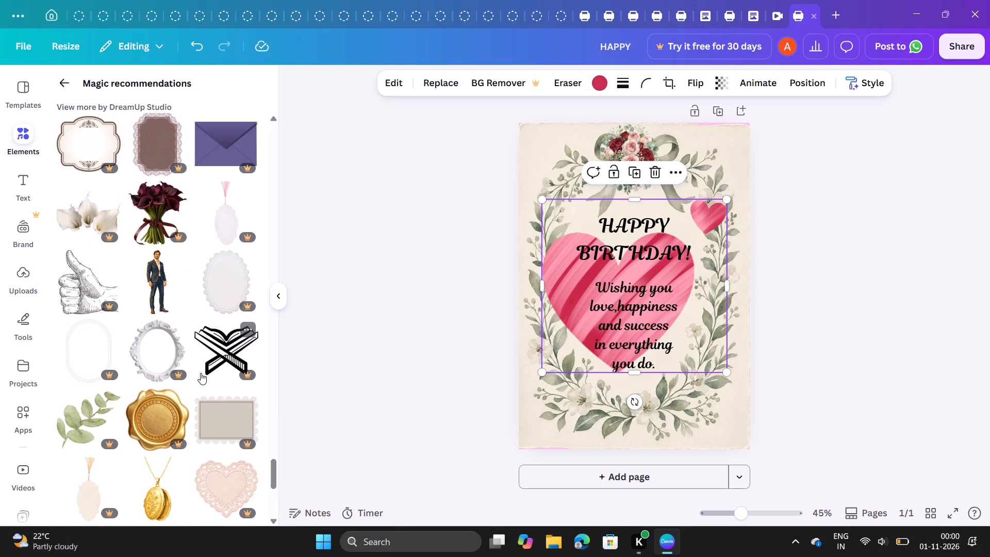
scroll(201, 373, "down", 5)
scroll(201, 373, "up", 9)
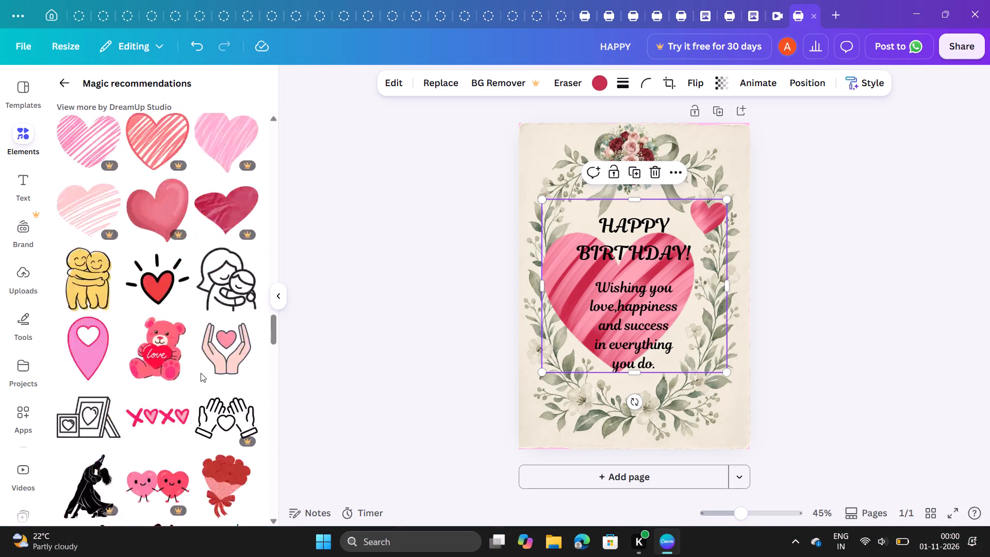
left_click(67, 82)
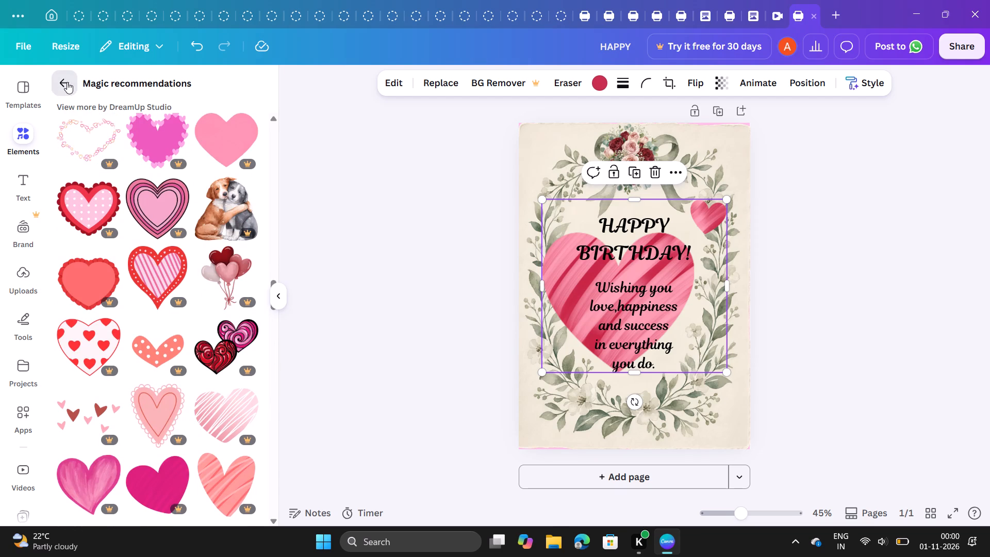
scroll(119, 314, "down", 4)
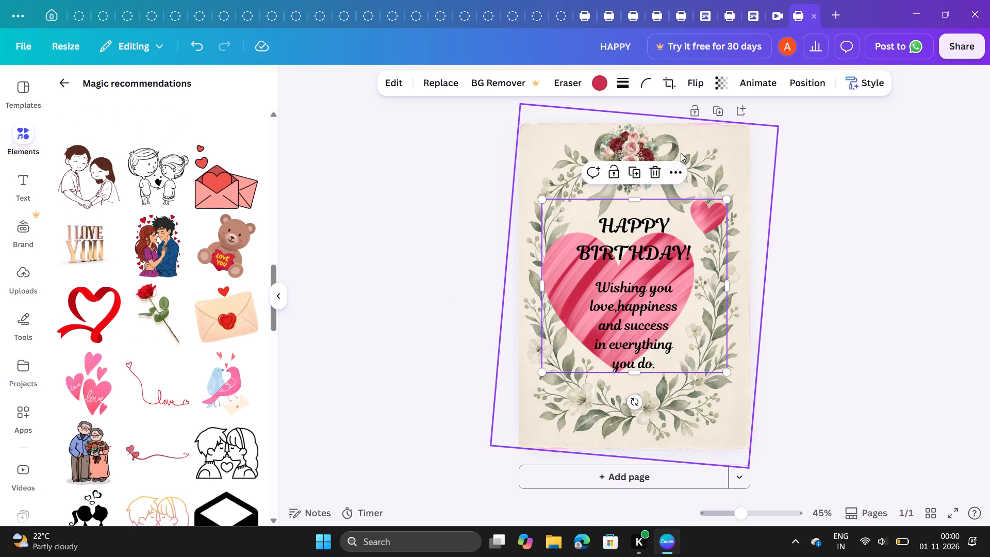
Delete the pink brush-stroke heart graphic from the birthday page.
left_click(653, 168)
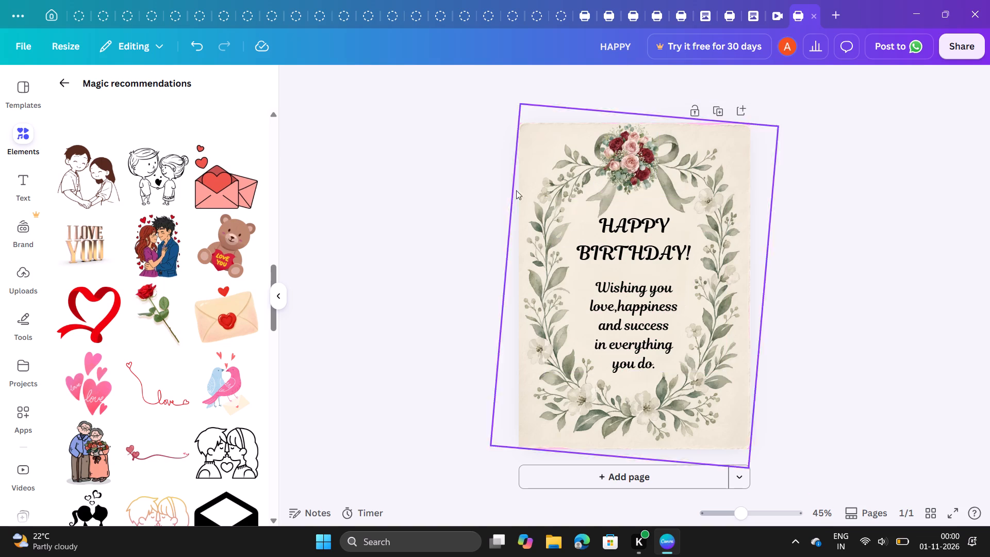
Add the red ribbon heart to browse its full set of Magic recommendations, and remove it from the page.
left_click(95, 320)
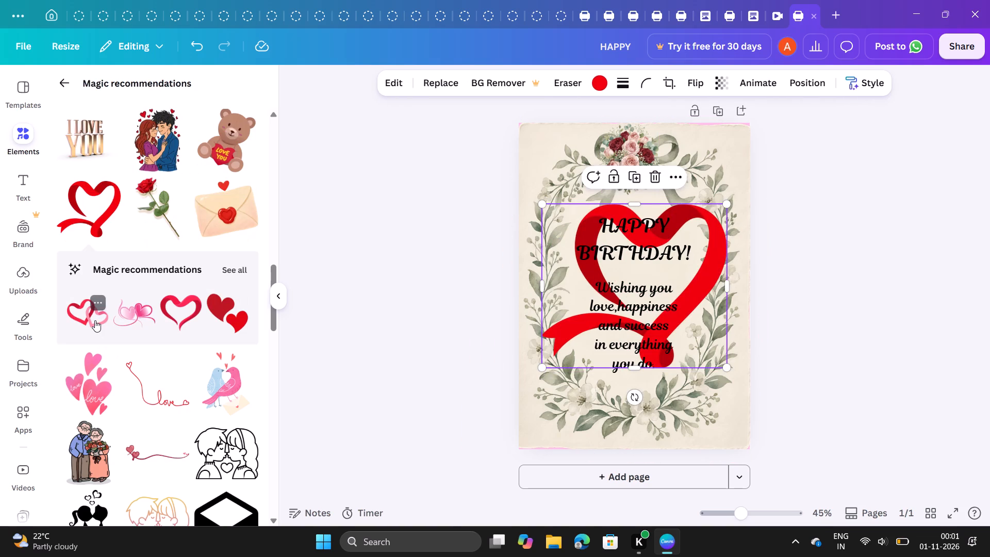
left_click(235, 269)
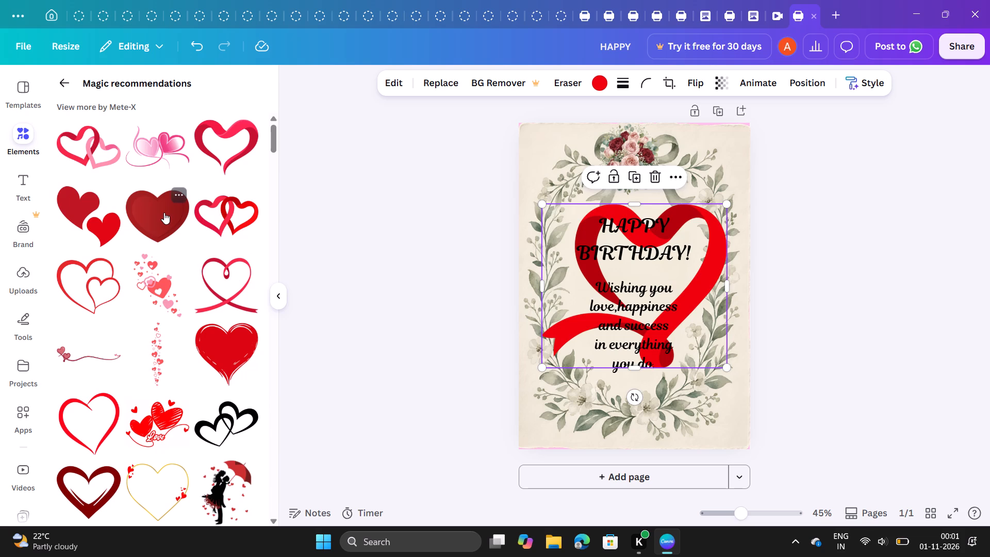
scroll(164, 212, "down", 3)
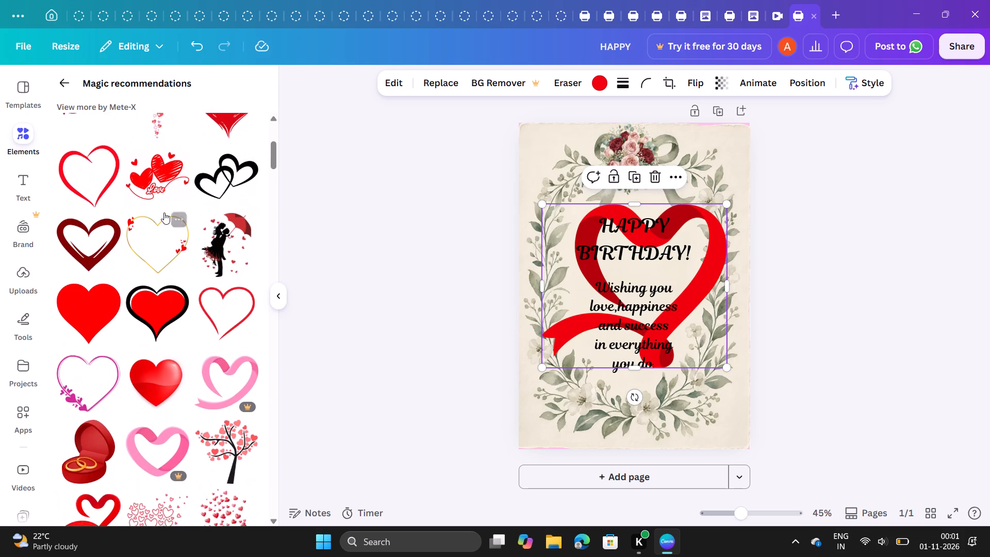
scroll(164, 212, "down", 1)
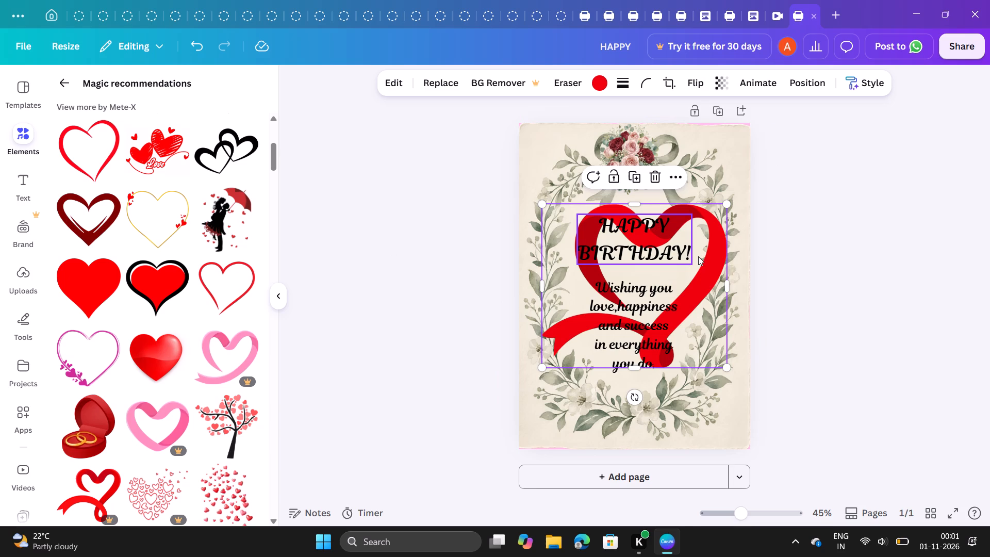
left_click(656, 175)
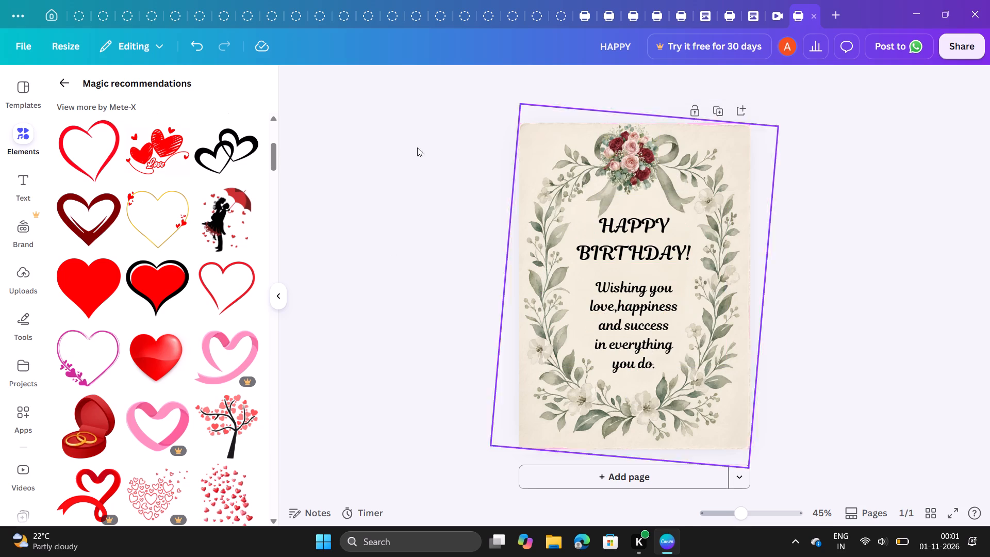
Add the dark red outlined heart, shrink it to a small accent and place it near the page's upper-left corner.
left_click(101, 203)
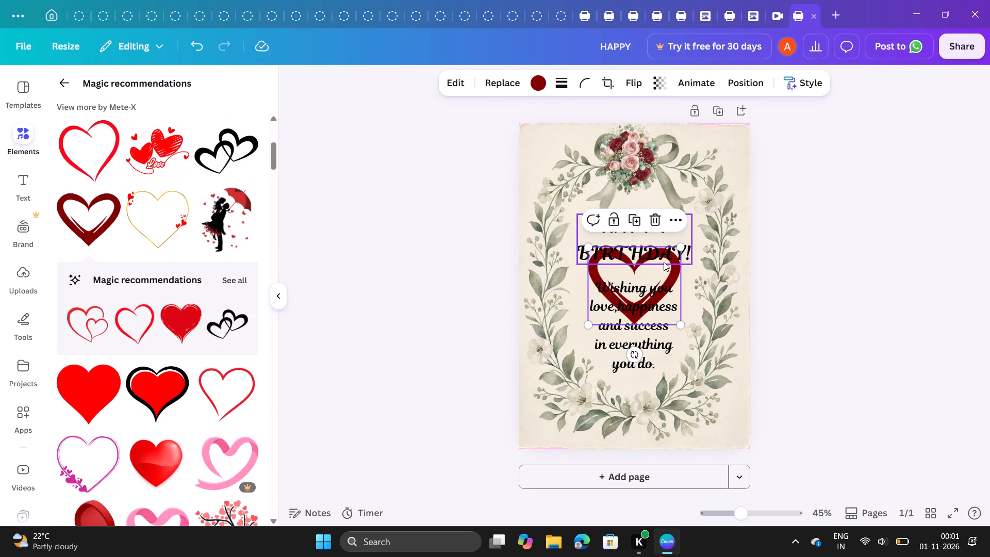
left_click_drag(660, 277, 582, 151)
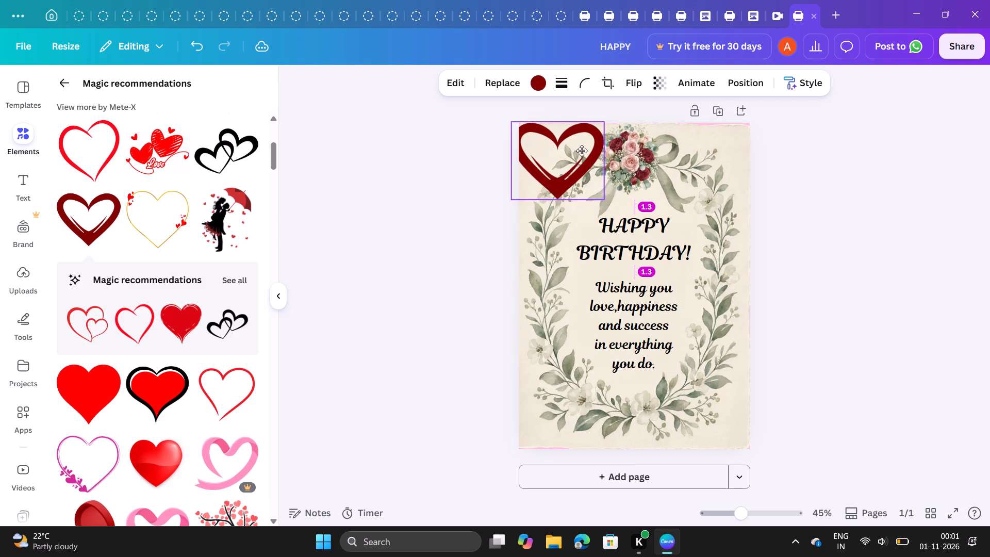
left_click_drag(582, 151, 572, 145)
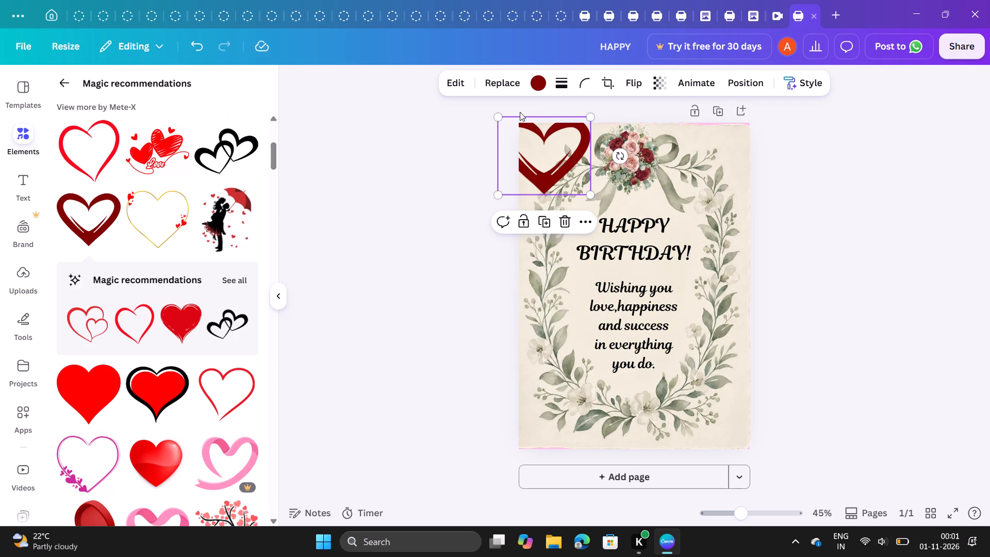
left_click_drag(500, 118, 521, 143)
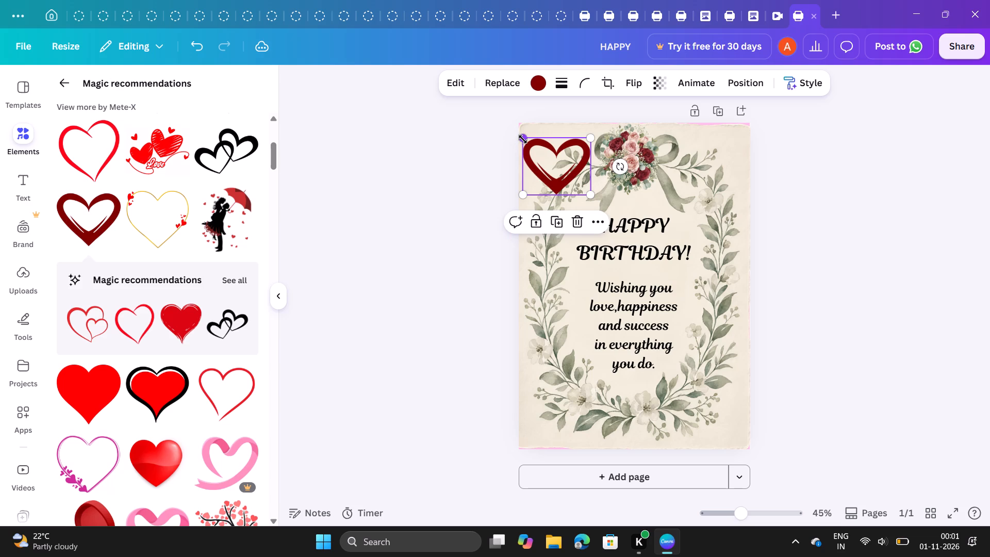
left_click_drag(523, 139, 545, 160)
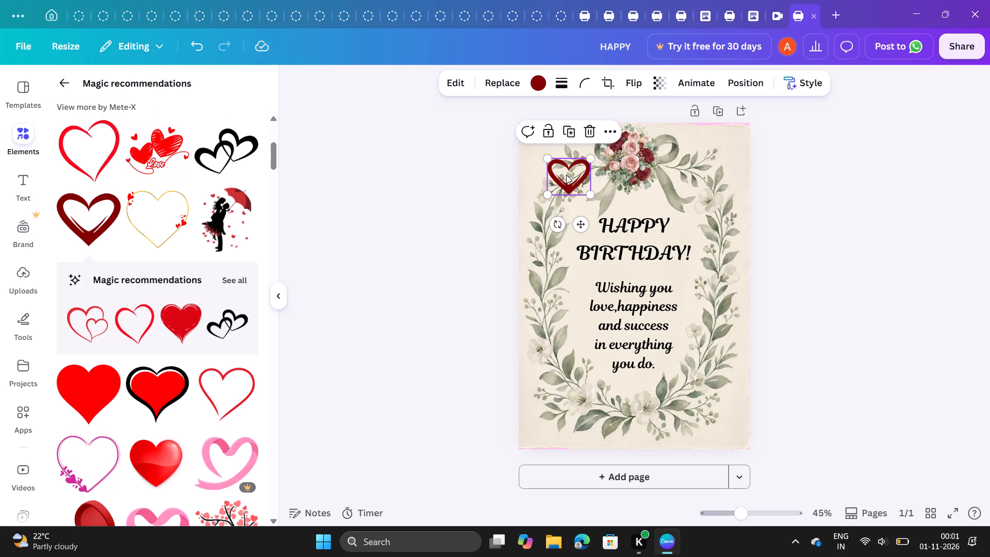
left_click(566, 175)
left_click_drag(566, 175, 545, 137)
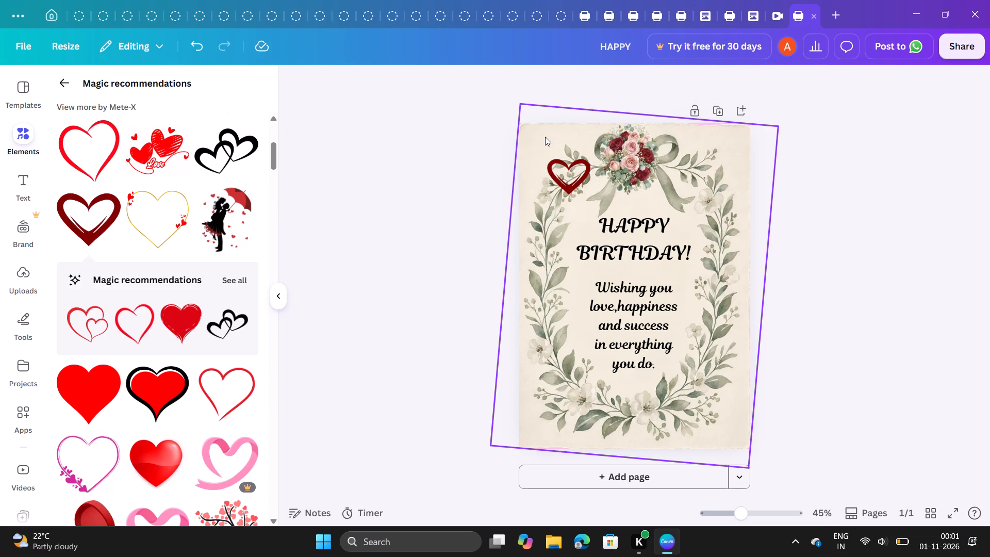
left_click(455, 170)
left_click(570, 175)
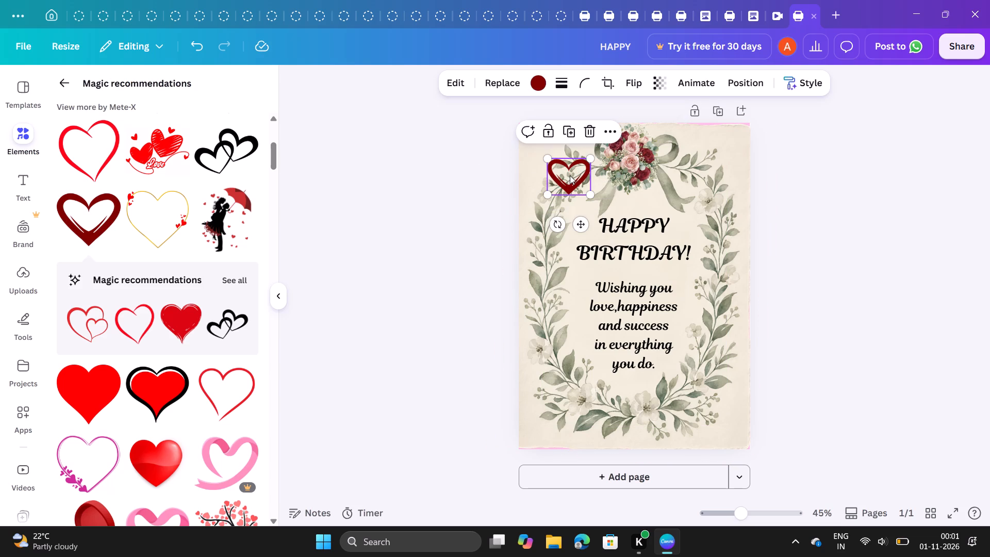
left_click_drag(570, 175, 544, 145)
left_click(477, 142)
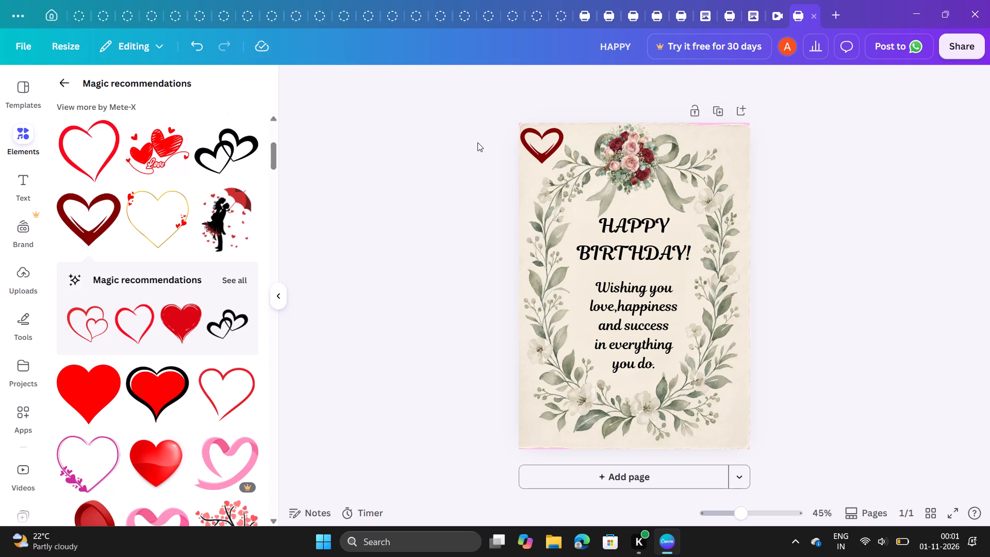
left_click(560, 132)
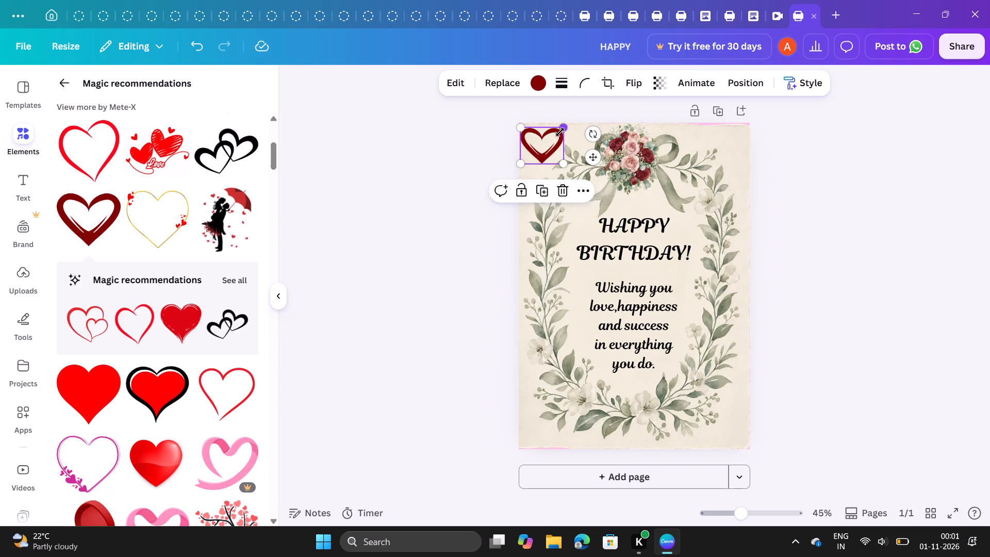
left_click_drag(520, 129, 535, 151)
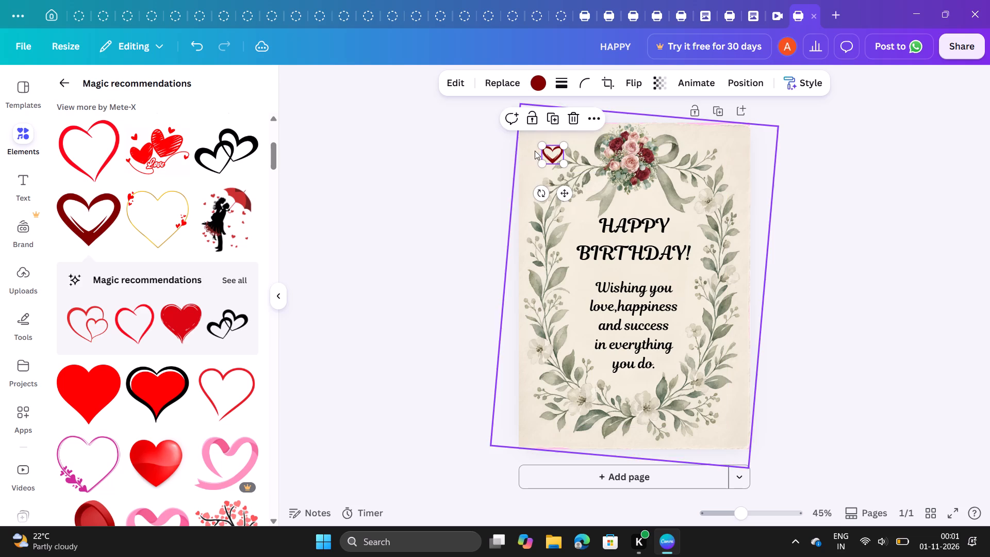
Tilt the small dark red heart clockwise and move it closer to the page's upper-left corner.
left_click(538, 192)
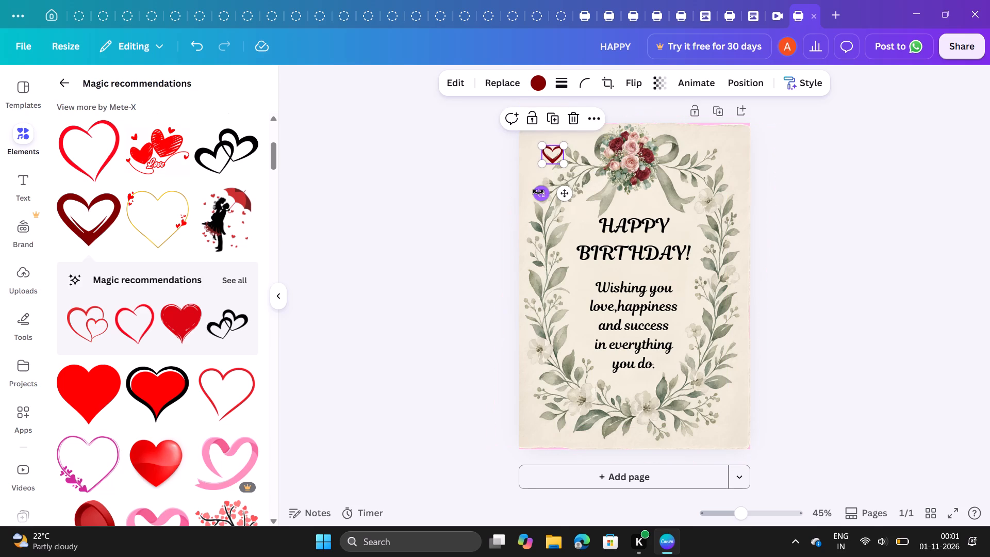
left_click_drag(538, 192, 527, 178)
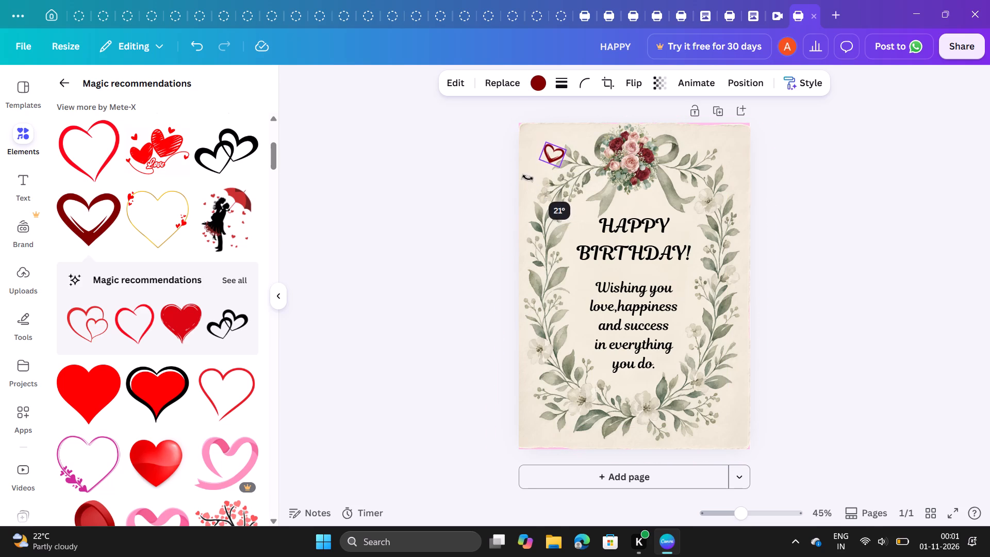
left_click_drag(527, 178, 526, 175)
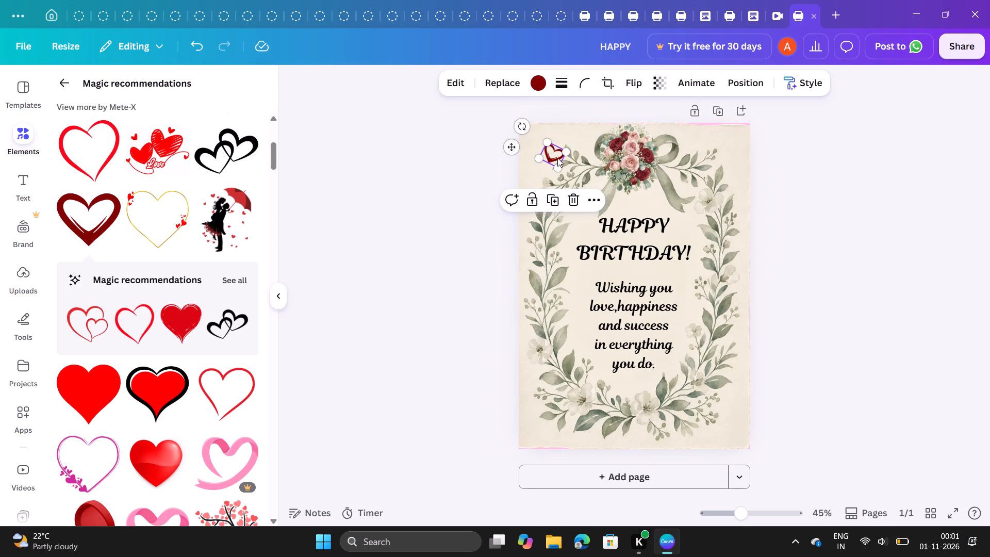
left_click_drag(554, 156, 541, 145)
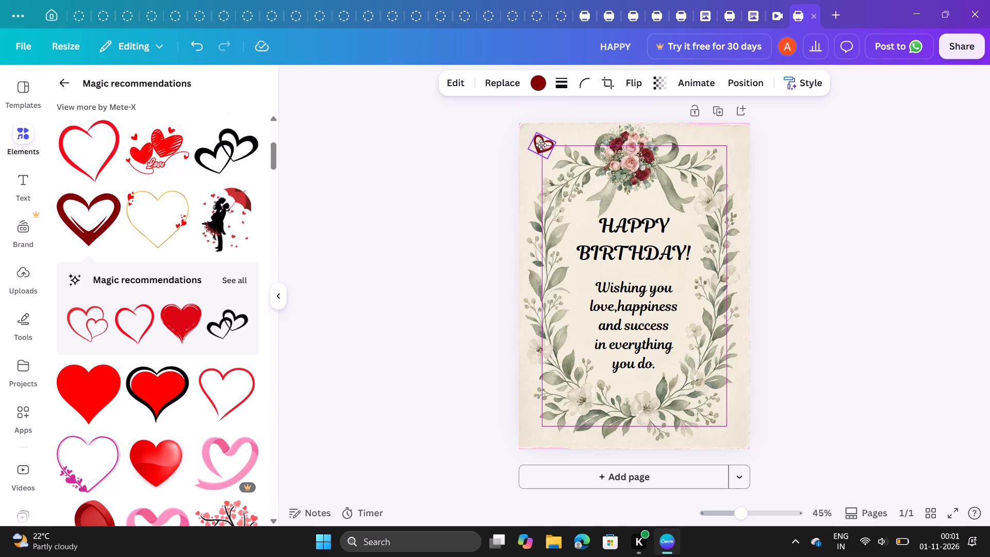
left_click_drag(541, 145, 541, 144)
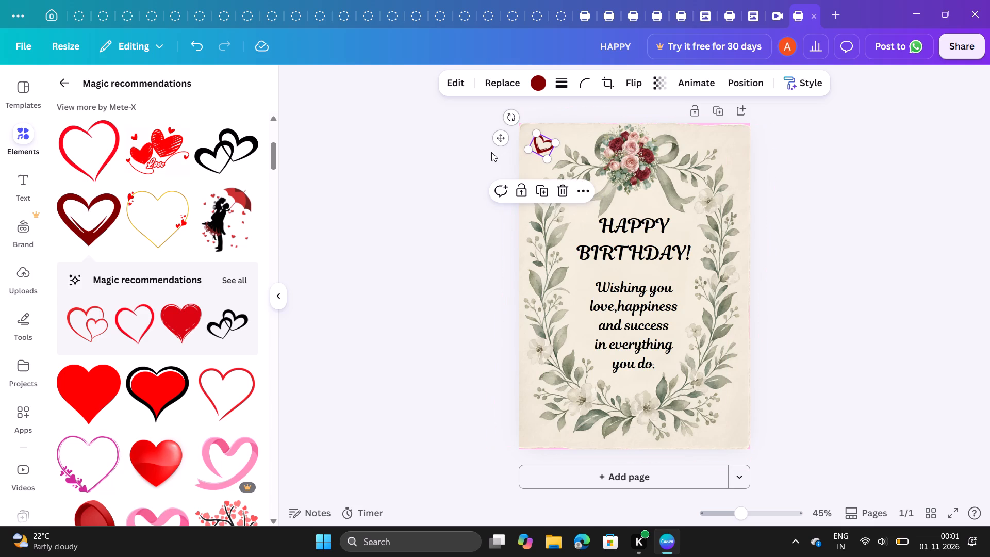
left_click(491, 152)
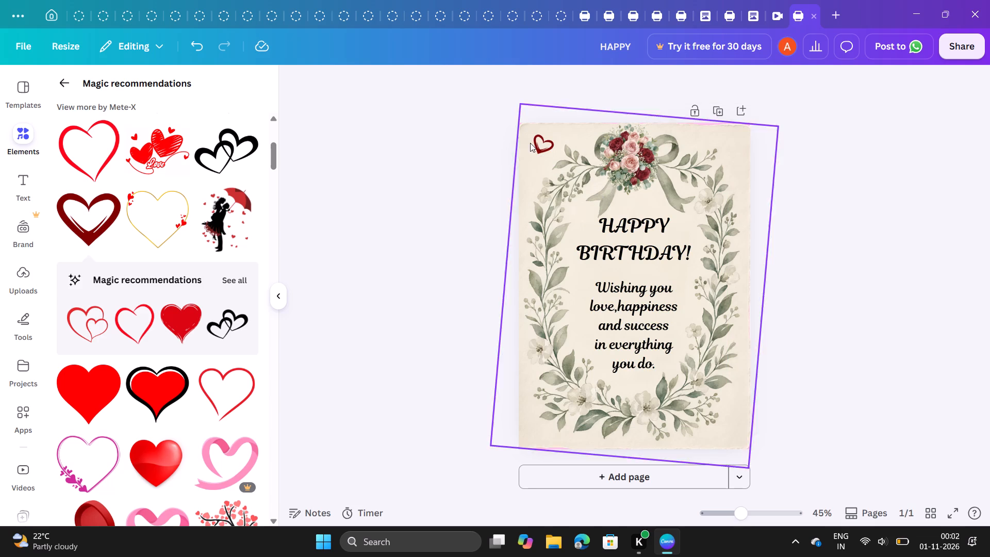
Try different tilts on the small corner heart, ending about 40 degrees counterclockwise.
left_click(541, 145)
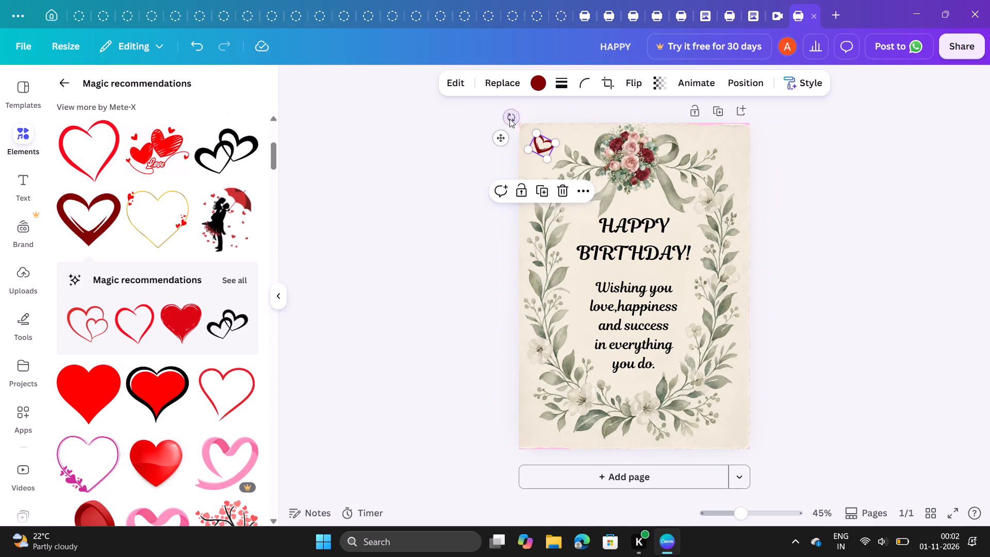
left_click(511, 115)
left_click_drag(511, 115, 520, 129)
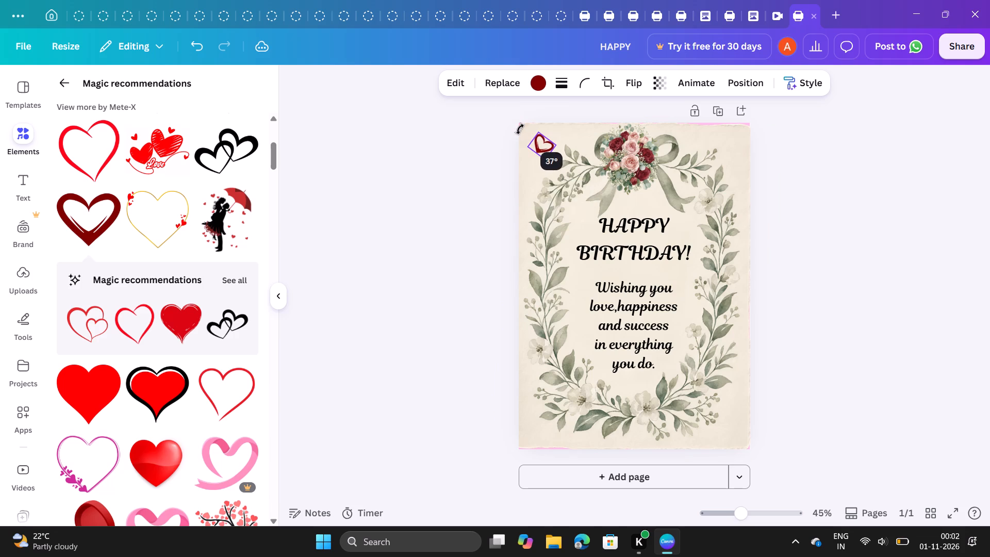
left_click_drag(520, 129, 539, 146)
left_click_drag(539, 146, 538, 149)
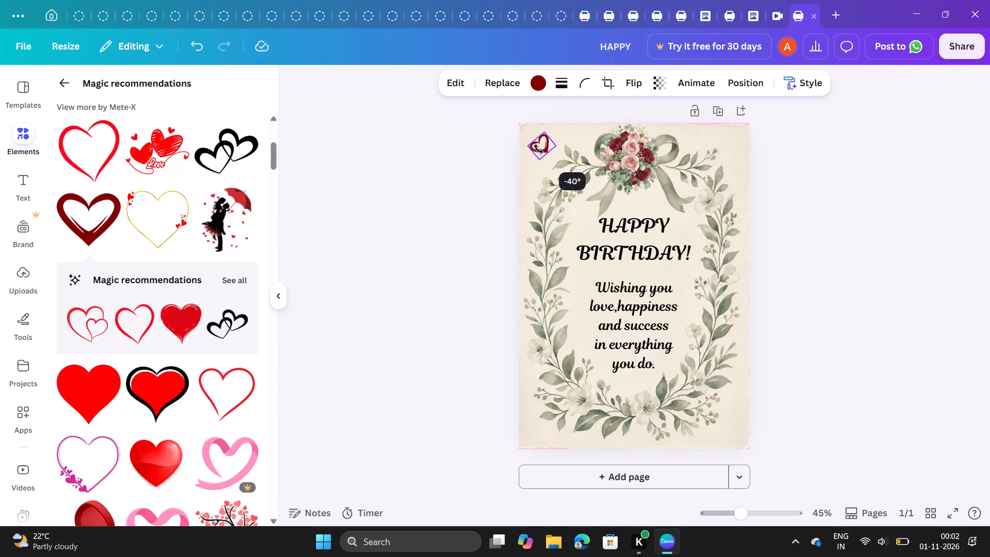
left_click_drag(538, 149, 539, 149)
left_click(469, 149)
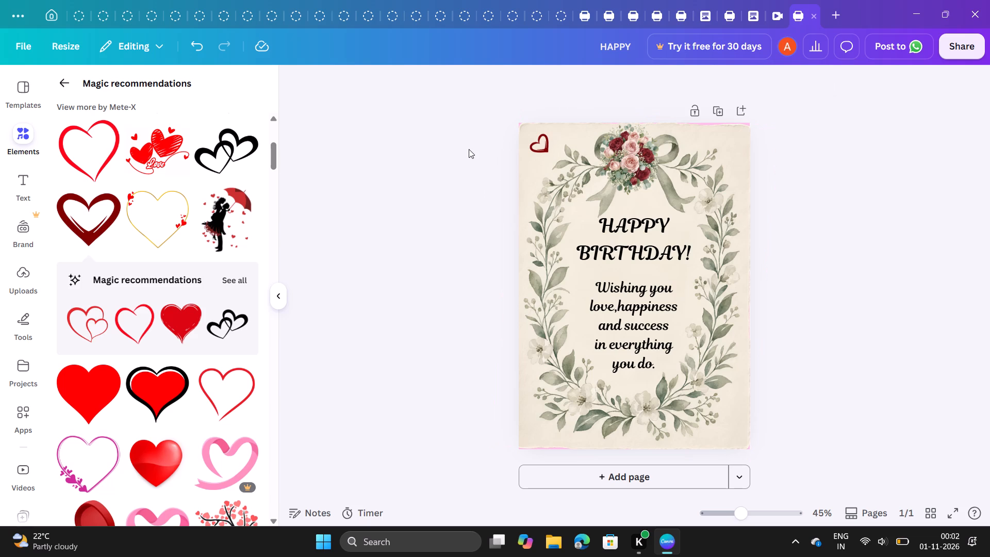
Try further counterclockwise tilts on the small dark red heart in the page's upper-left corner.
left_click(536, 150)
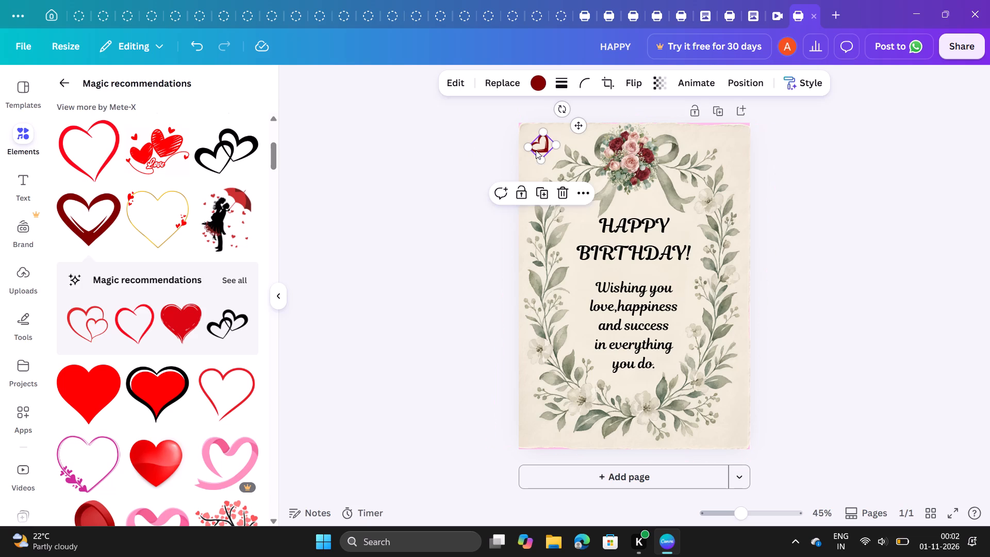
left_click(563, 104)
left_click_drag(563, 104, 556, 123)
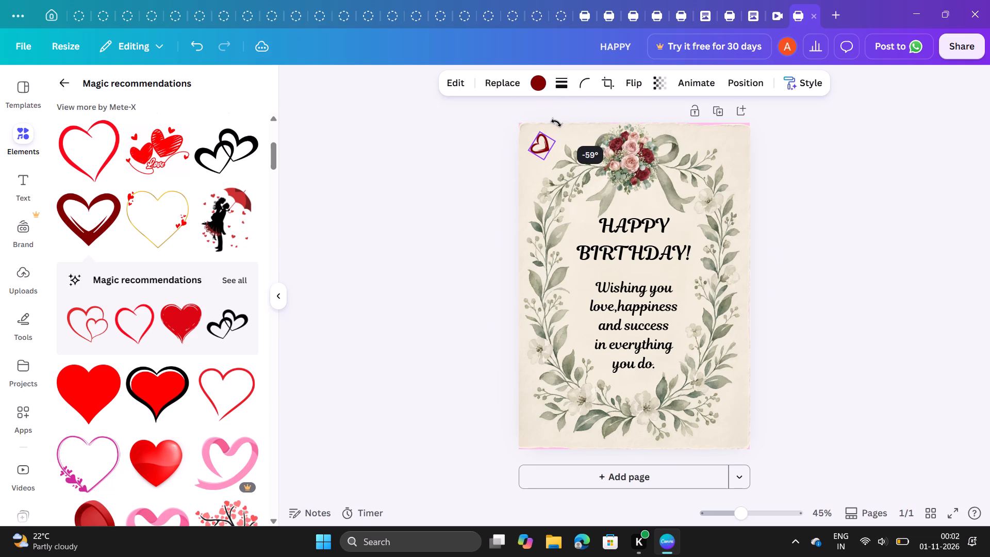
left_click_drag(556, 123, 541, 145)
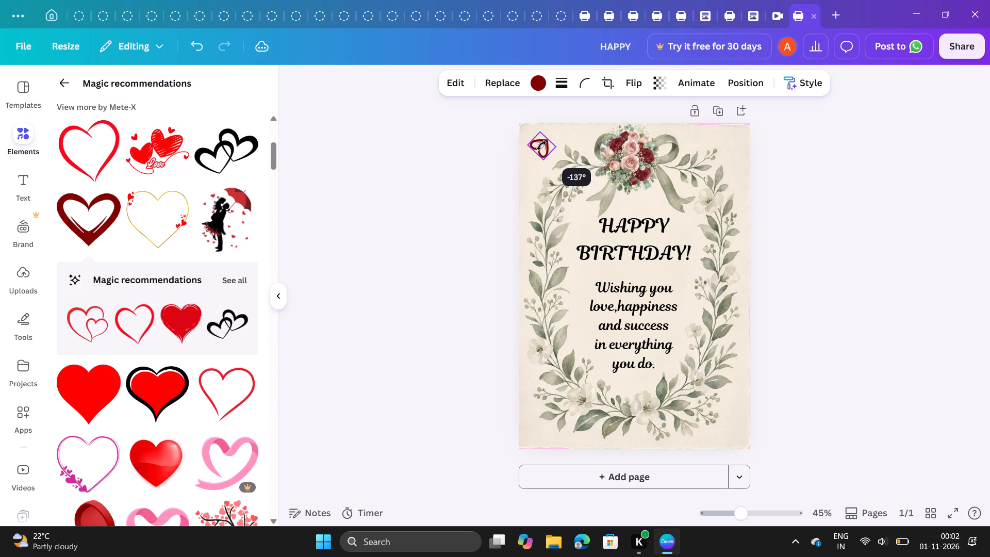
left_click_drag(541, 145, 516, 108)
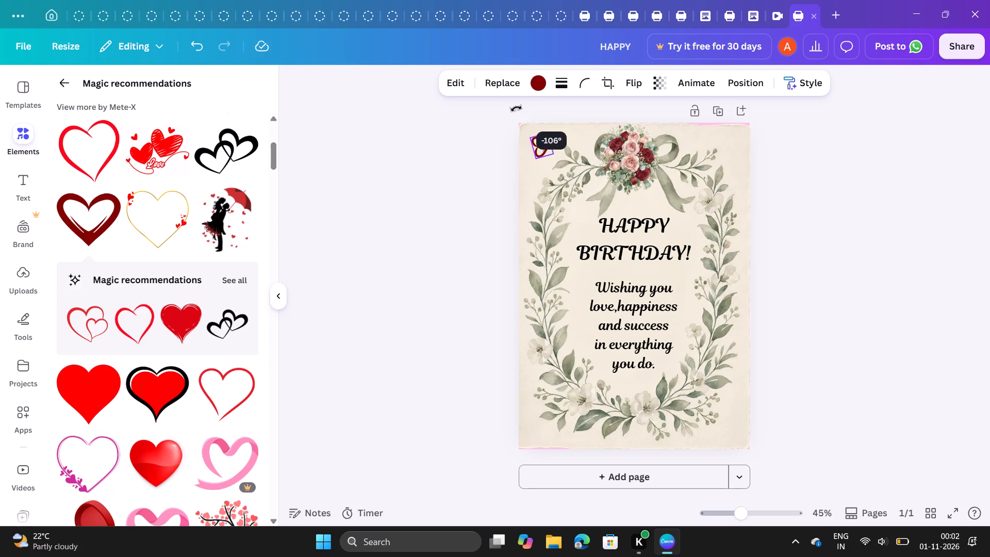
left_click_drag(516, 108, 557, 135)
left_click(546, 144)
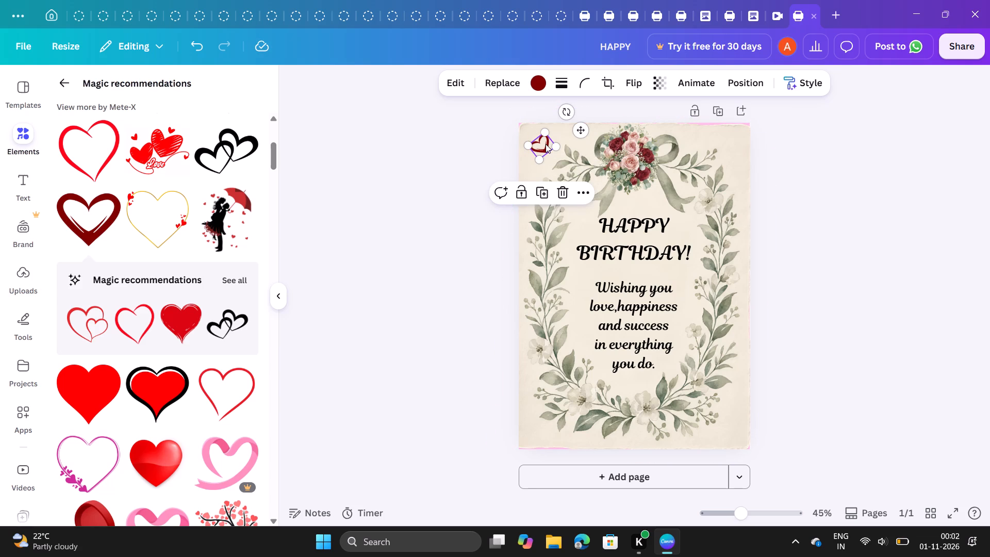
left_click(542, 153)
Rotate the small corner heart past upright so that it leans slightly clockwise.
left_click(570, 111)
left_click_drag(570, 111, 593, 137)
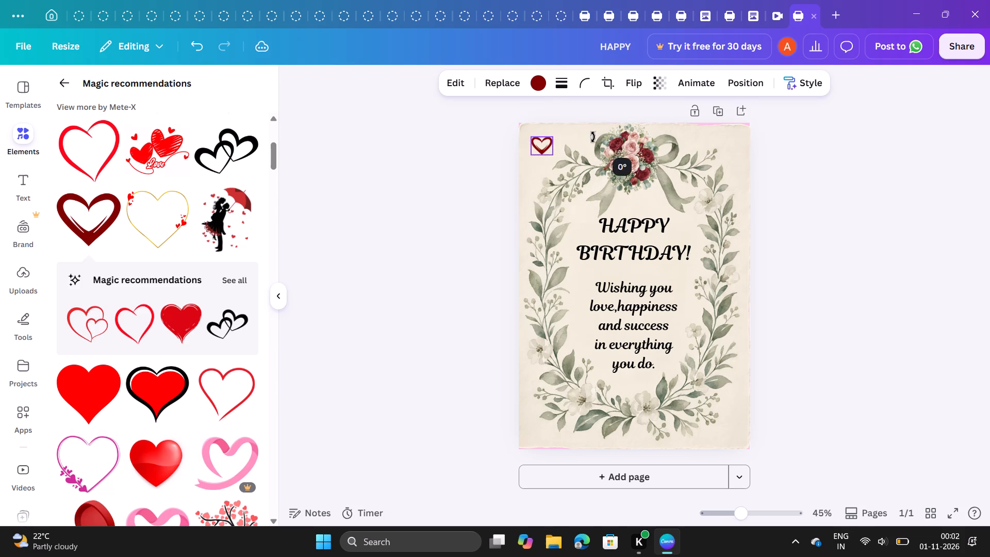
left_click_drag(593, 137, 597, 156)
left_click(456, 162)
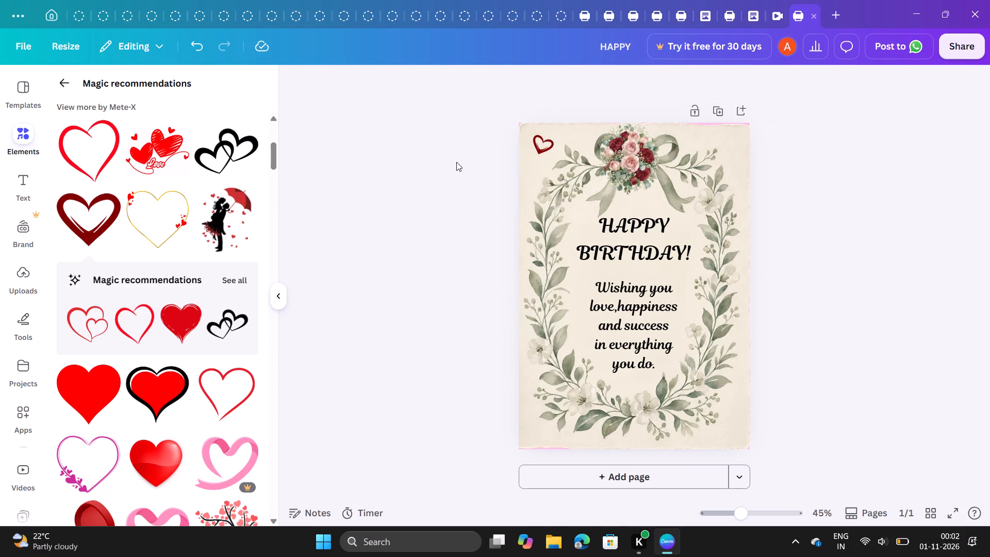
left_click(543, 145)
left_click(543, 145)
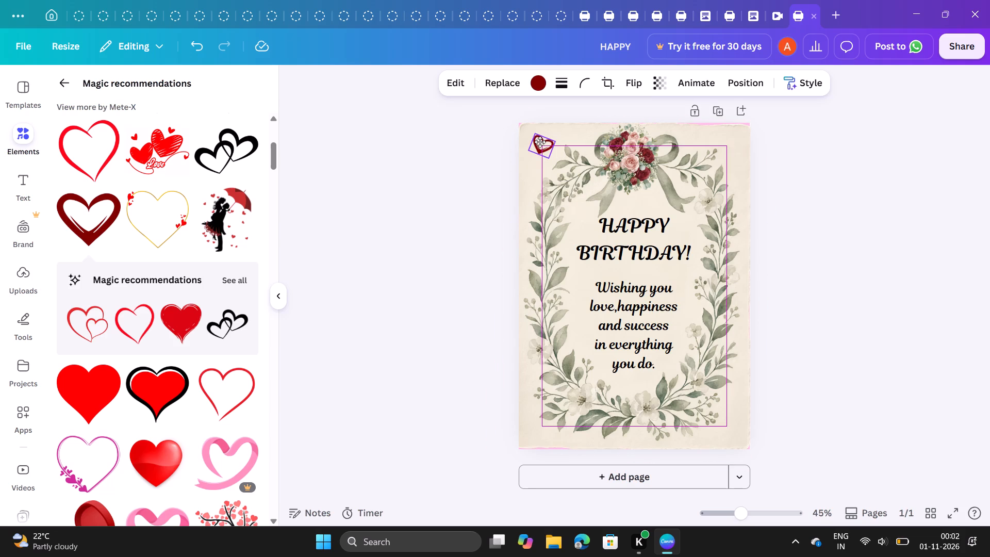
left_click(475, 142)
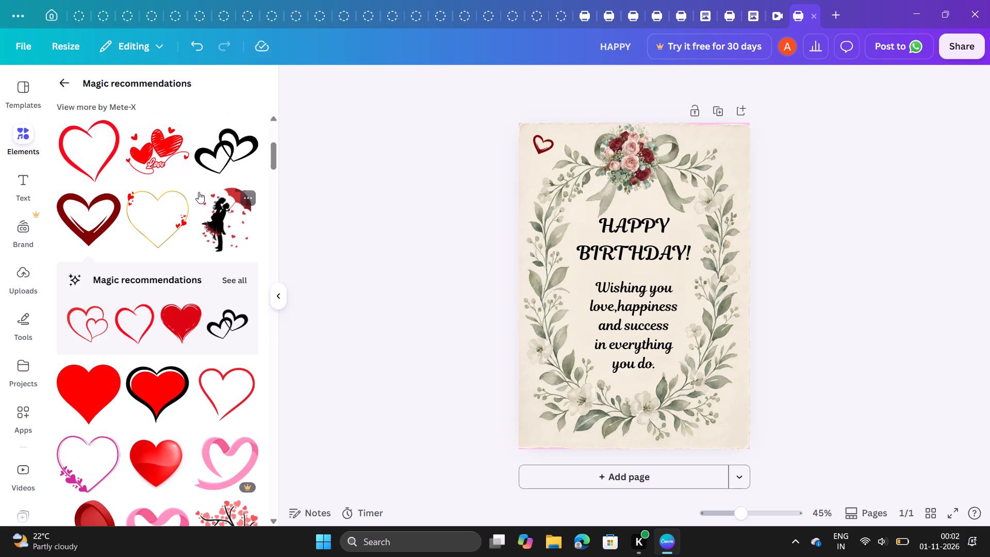
Browse the Magic recommendations for another heart decoration that suits the card.
scroll(199, 192, "down", 7)
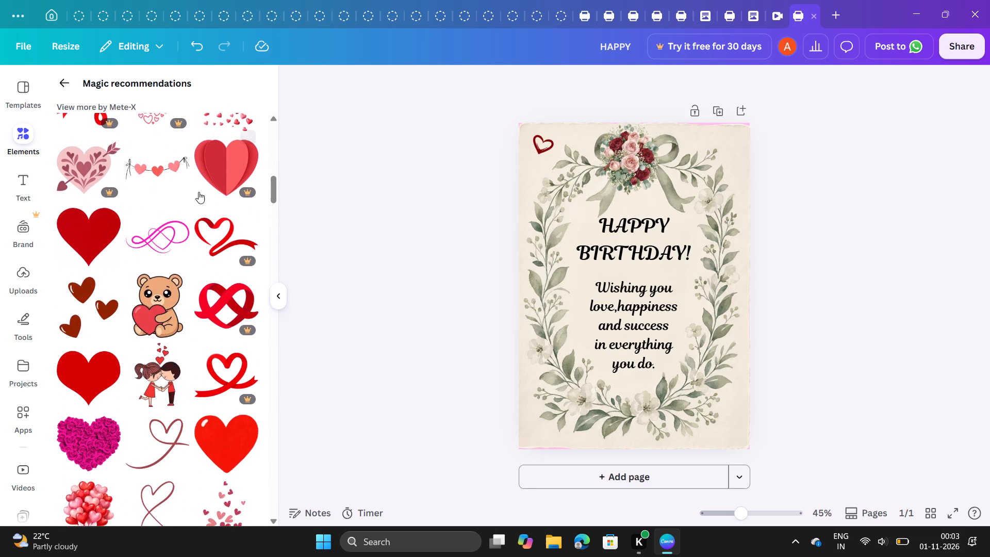
scroll(199, 192, "down", 1)
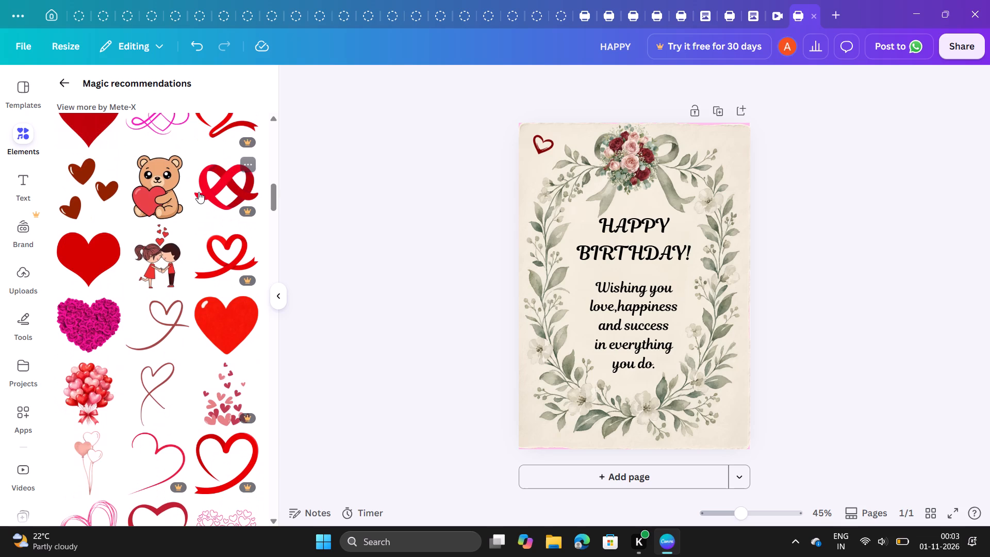
scroll(199, 192, "down", 3)
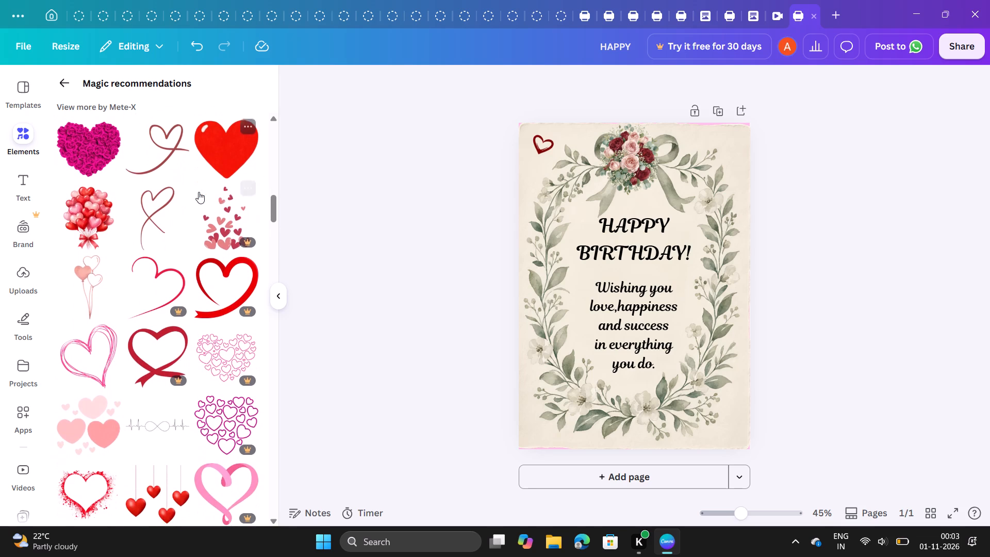
scroll(199, 192, "down", 1)
scroll(199, 192, "up", 1)
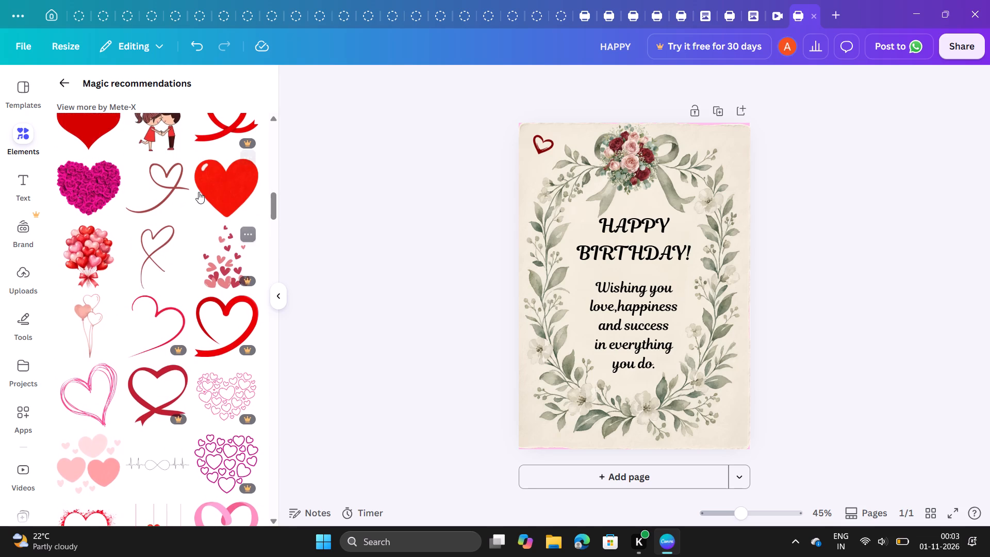
scroll(199, 192, "down", 2)
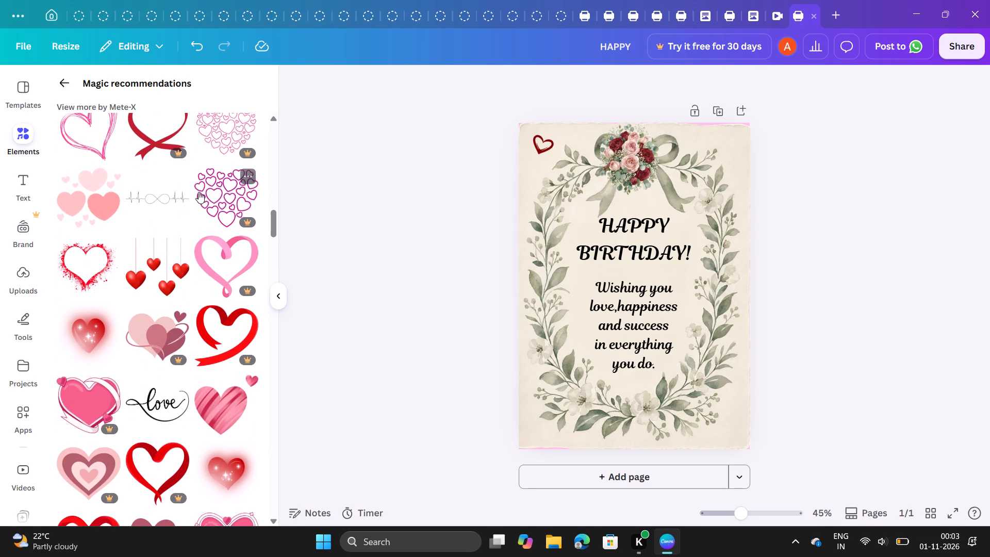
scroll(199, 192, "down", 1)
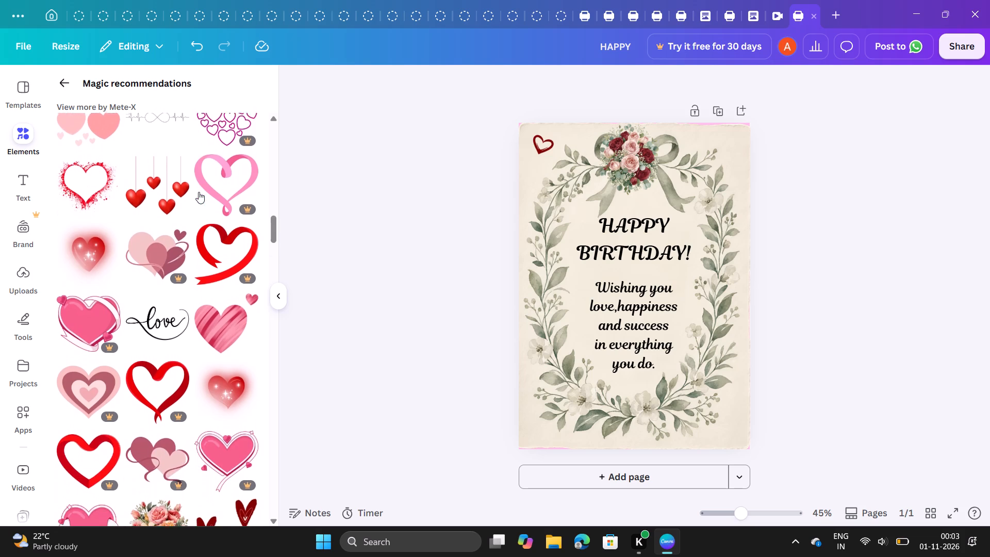
scroll(199, 192, "down", 5)
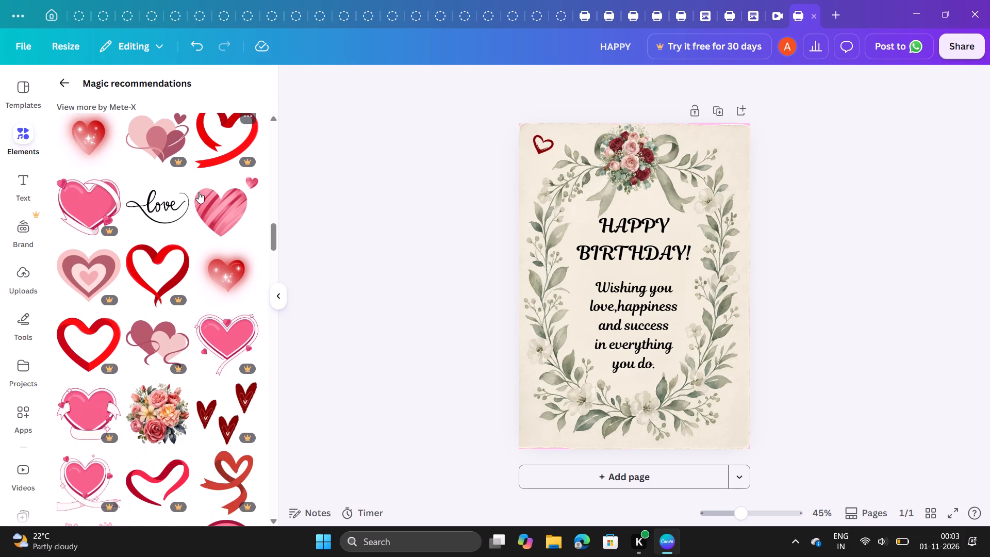
scroll(199, 192, "down", 3)
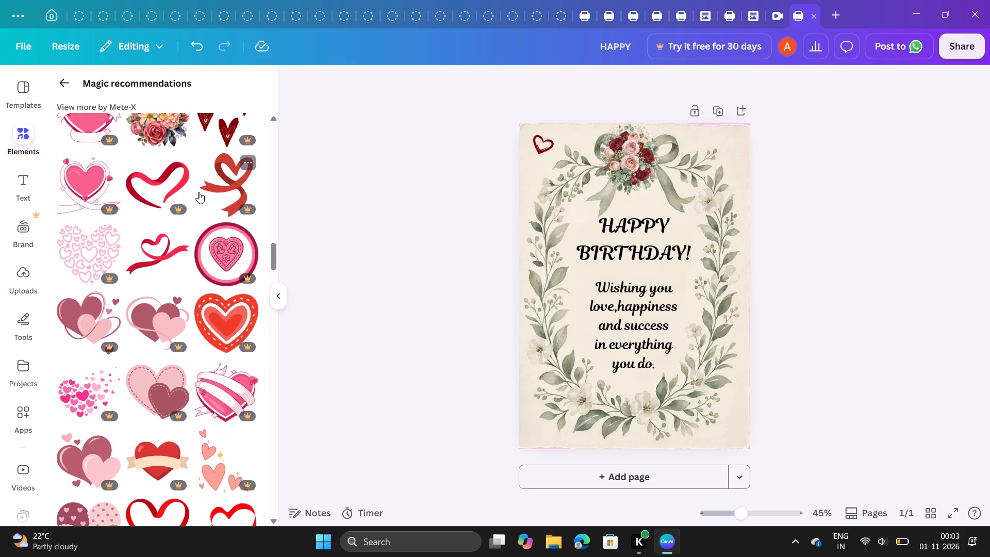
scroll(199, 192, "down", 2)
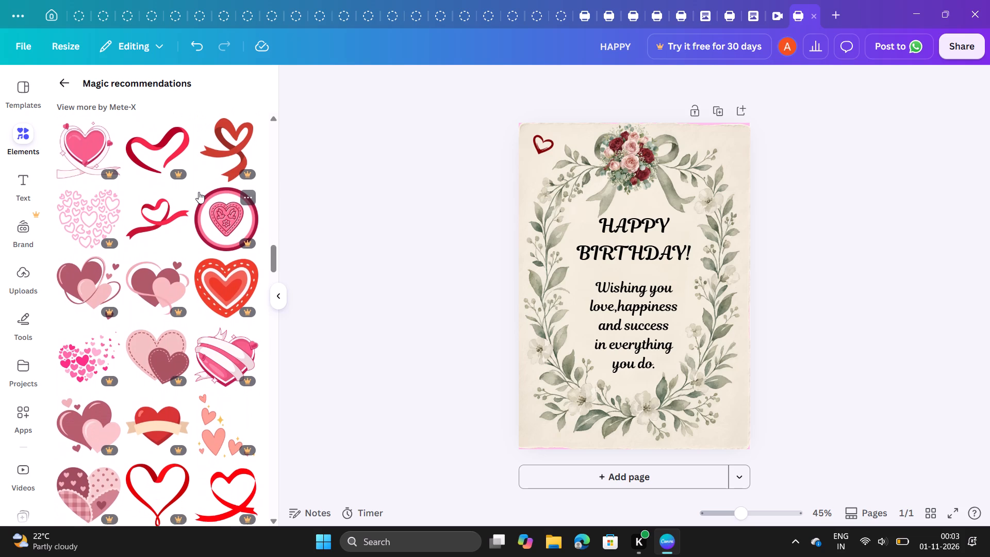
scroll(199, 192, "down", 3)
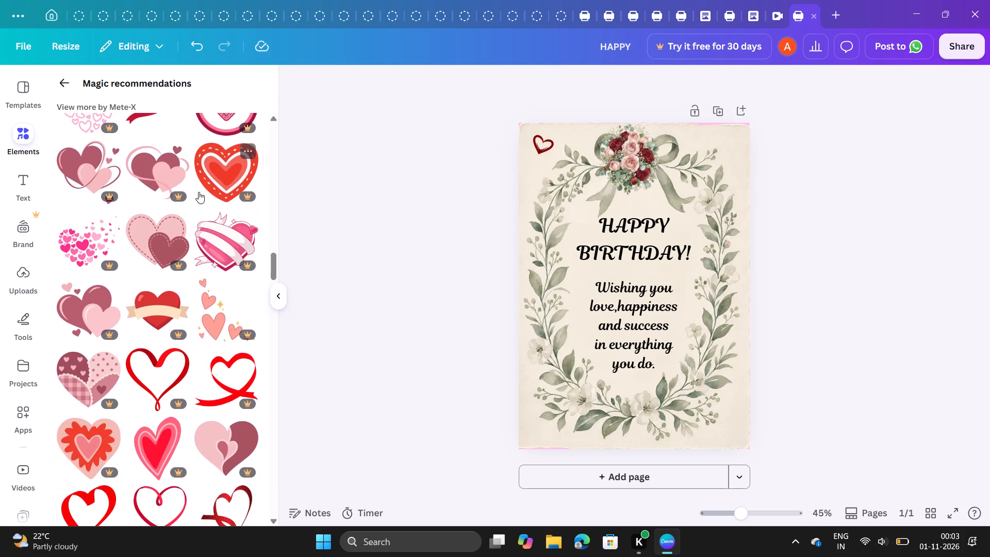
scroll(199, 192, "down", 3)
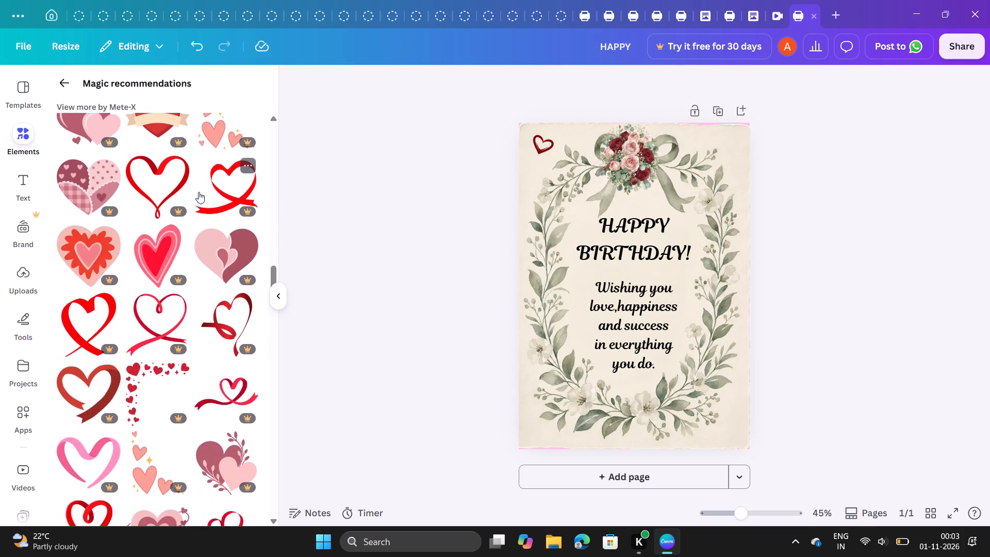
scroll(199, 192, "down", 4)
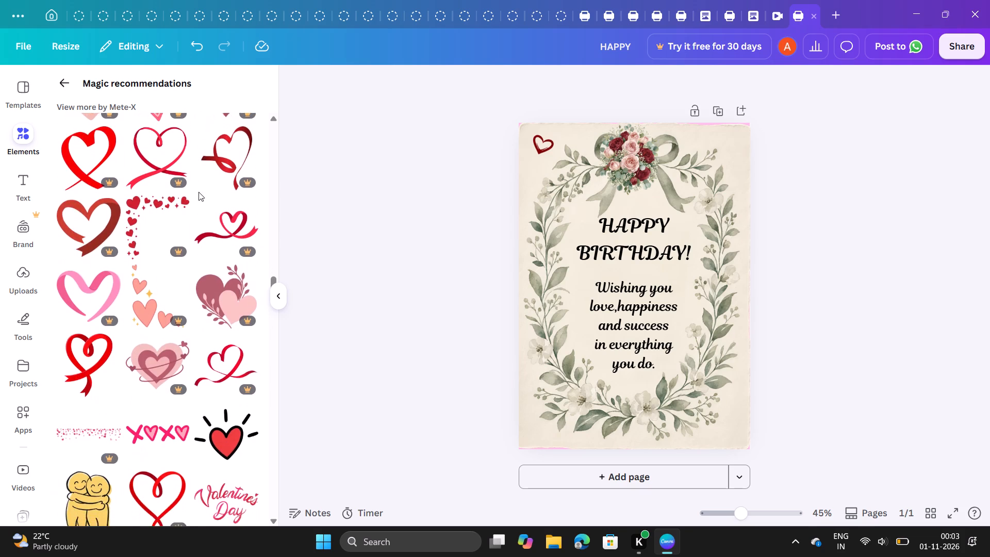
scroll(199, 192, "down", 5)
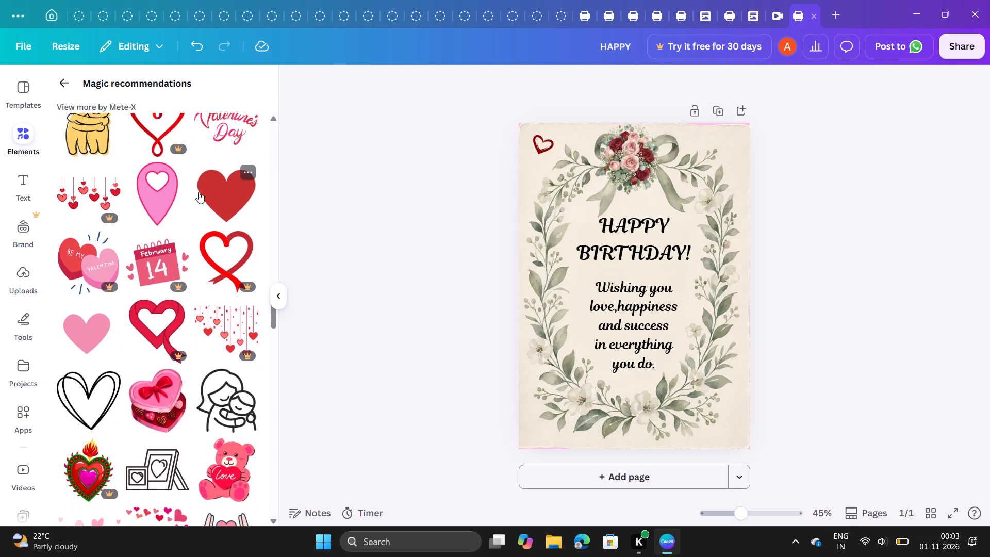
scroll(199, 192, "down", 1)
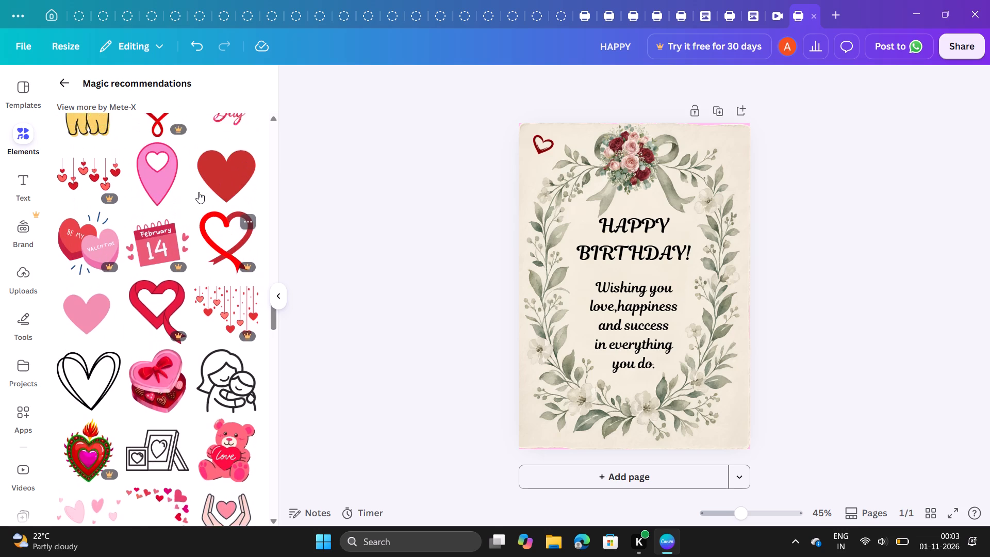
scroll(199, 192, "down", 3)
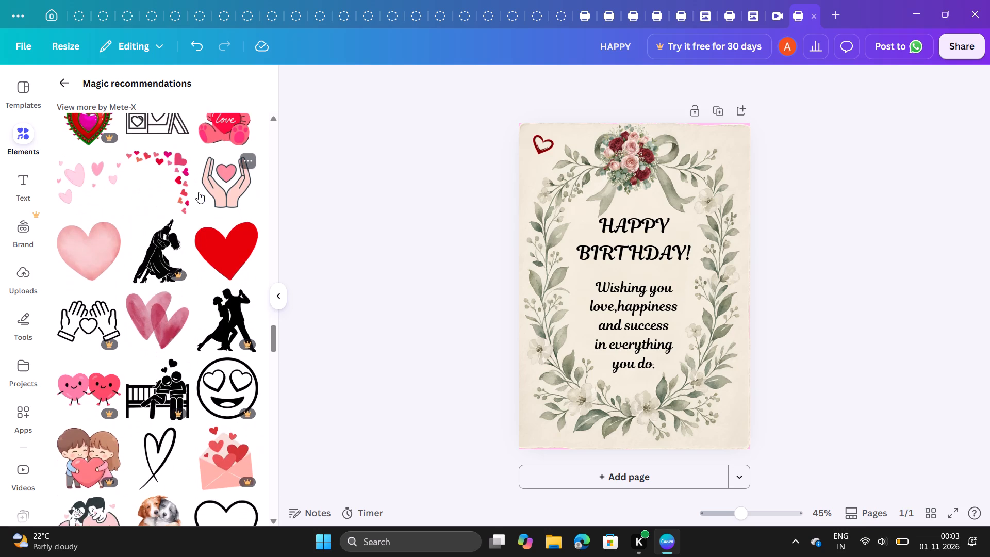
scroll(199, 192, "down", 5)
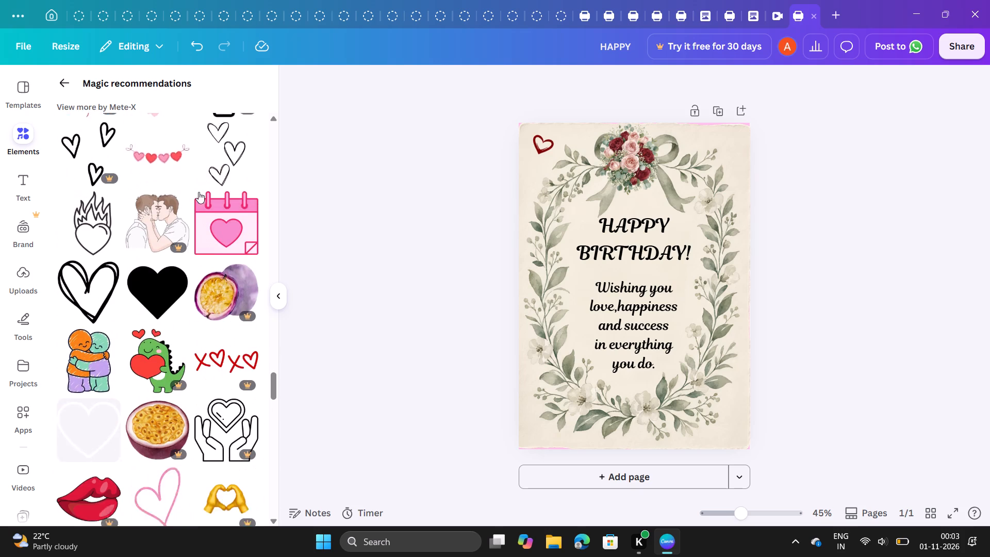
scroll(199, 192, "down", 1)
scroll(199, 192, "up", 2)
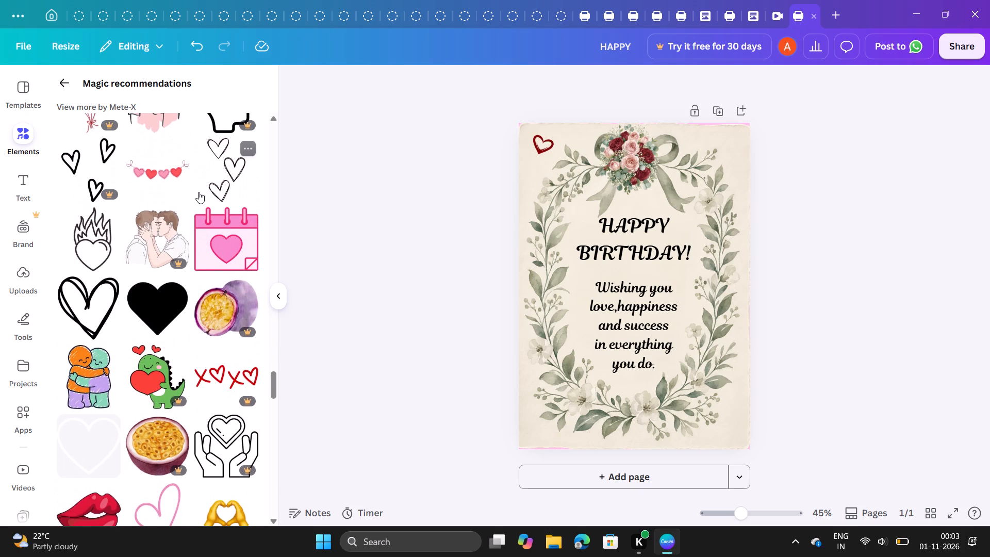
scroll(199, 192, "up", 1)
scroll(199, 192, "down", 1)
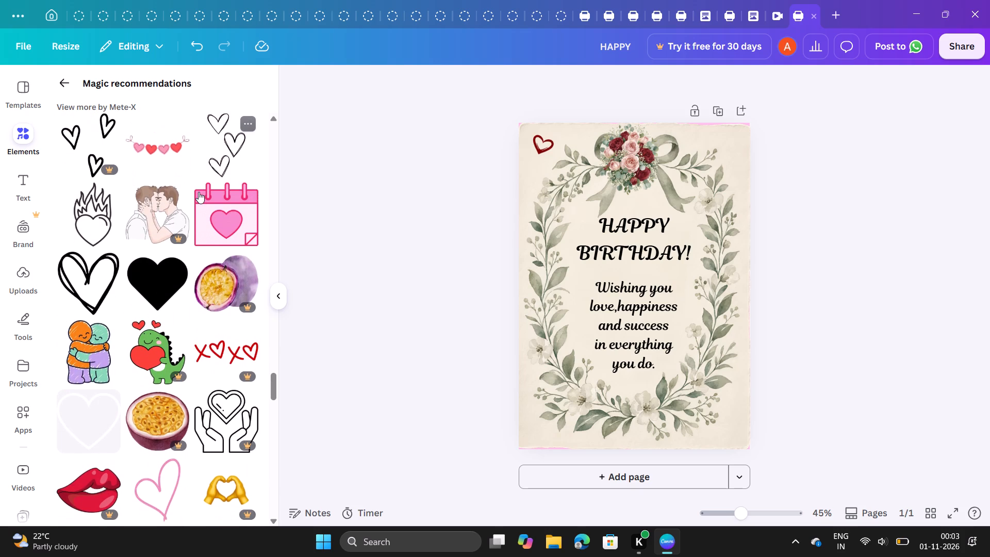
scroll(199, 192, "down", 1)
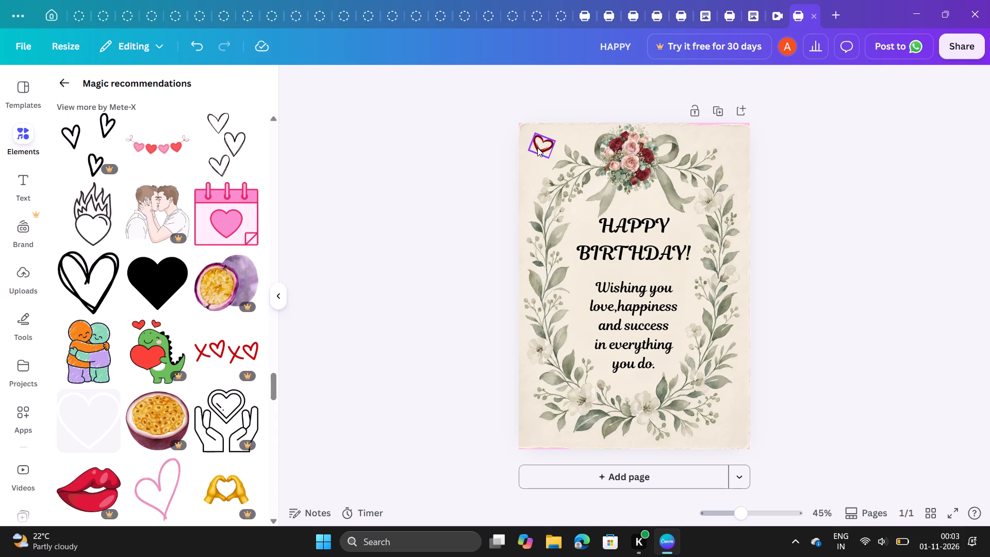
Move the small dark red heart from the page corner to the middle, between the birthday heading and the message.
left_click_drag(537, 148, 590, 204)
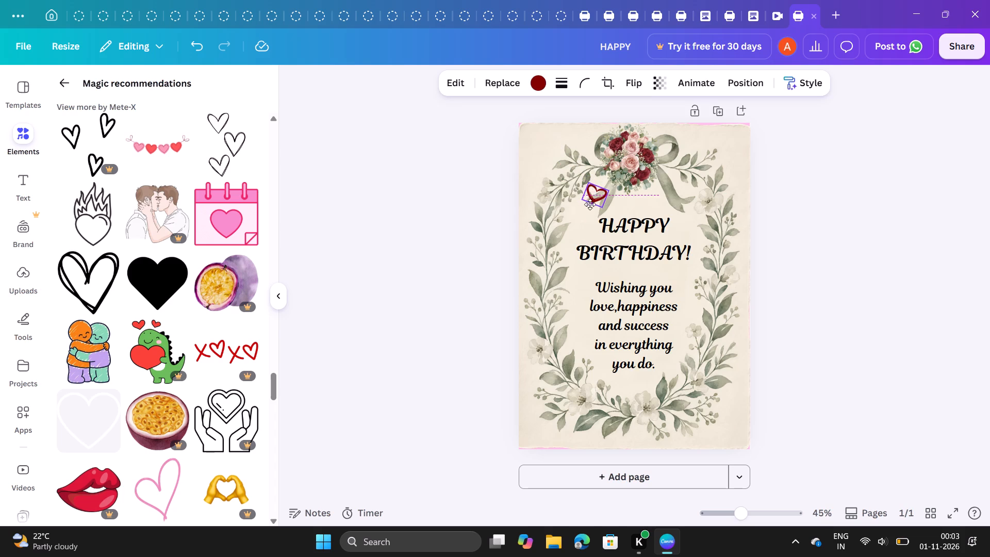
left_click_drag(590, 204, 608, 235)
left_click_drag(608, 235, 621, 261)
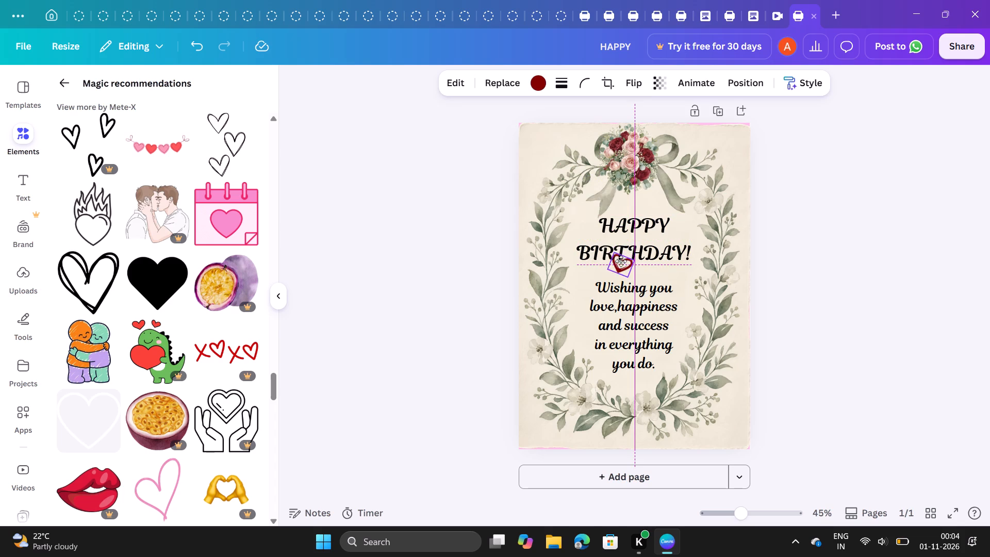
left_click_drag(621, 261, 621, 270)
left_click(621, 270)
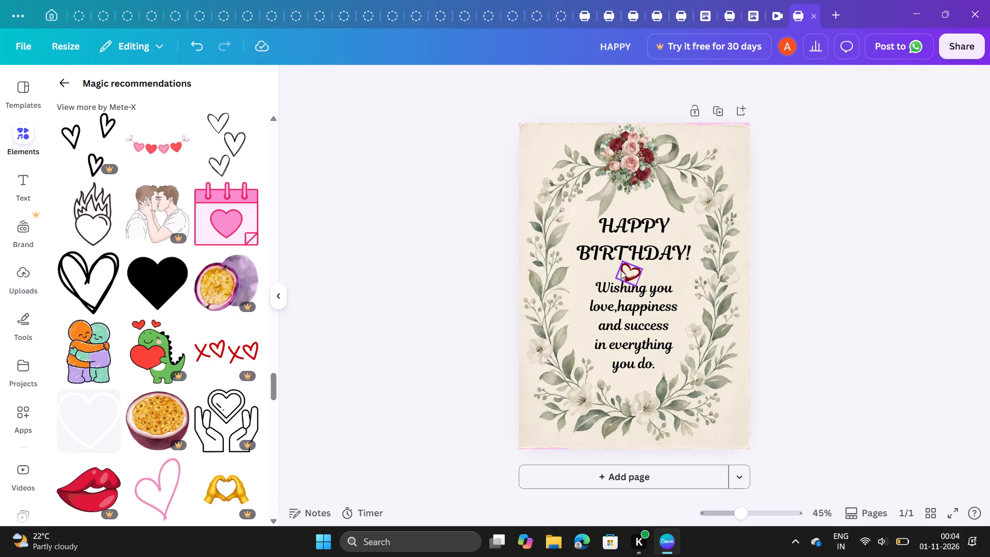
Rotate the small dark red heart between the birthday heading and the message until it sits upright.
left_click(624, 270)
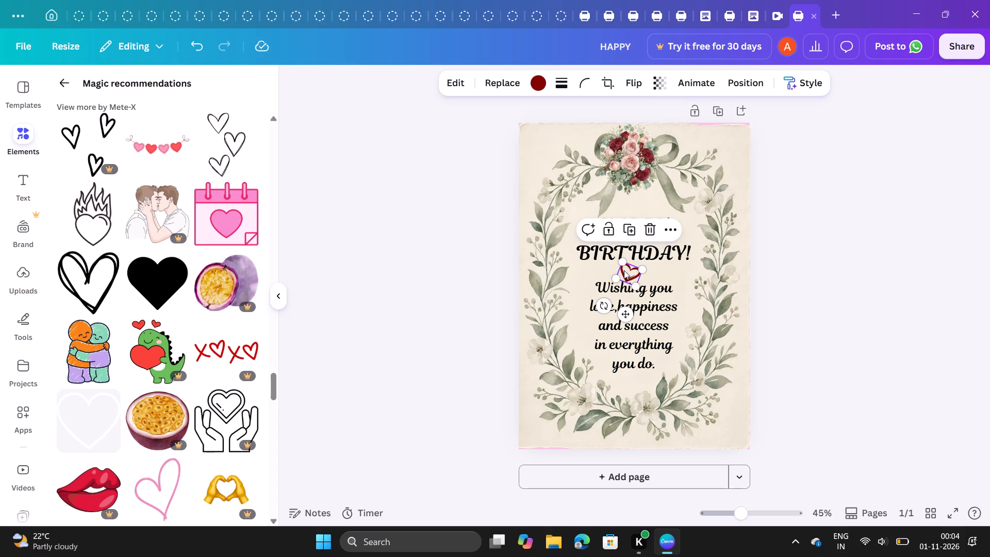
left_click(606, 305)
left_click_drag(606, 305, 616, 317)
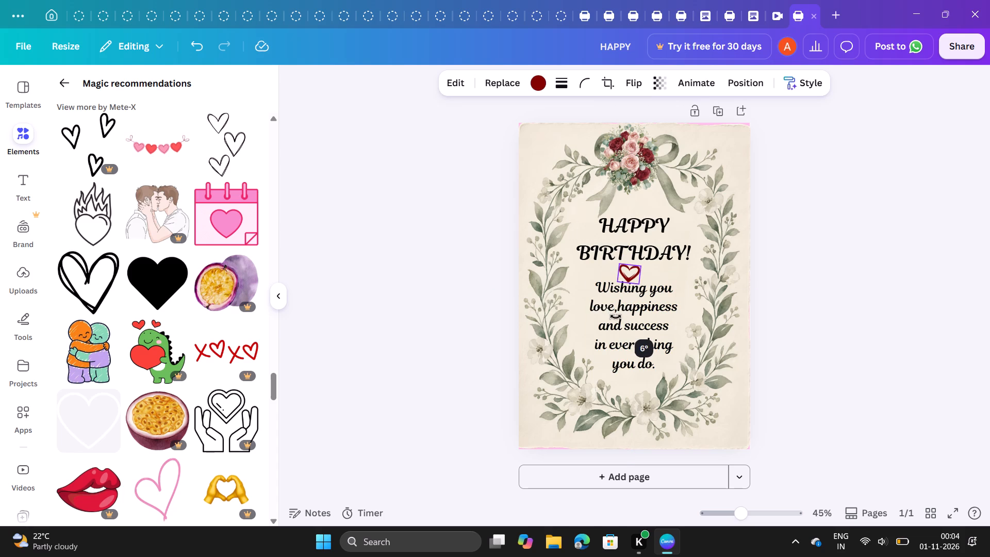
left_click_drag(616, 317, 618, 318)
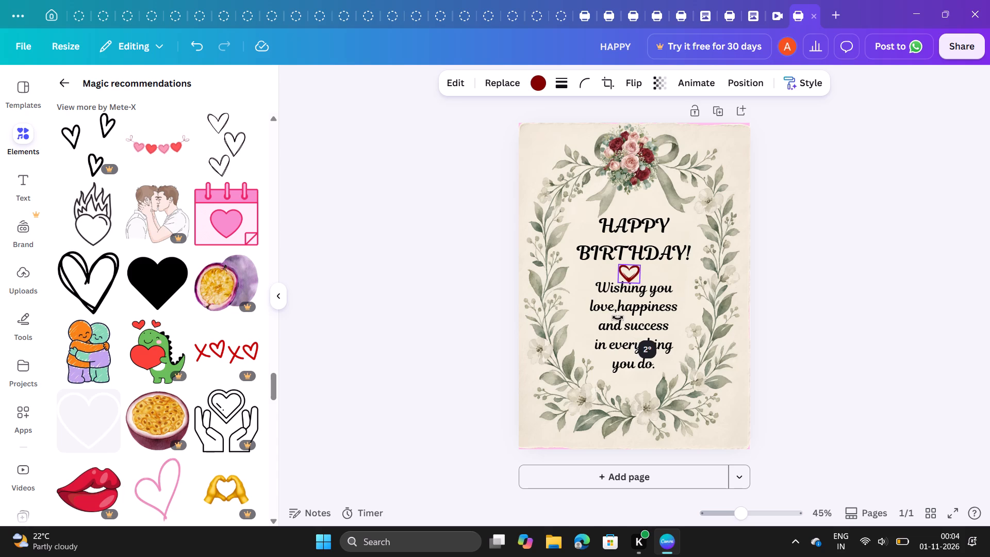
left_click_drag(618, 318, 619, 318)
left_click(473, 293)
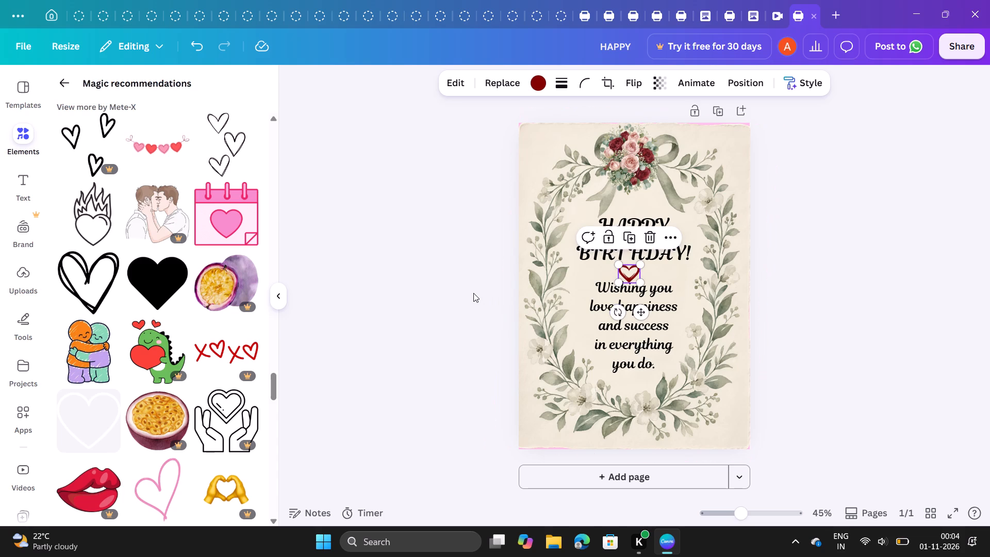
Move the "Wishing you love,happiness and success" message slightly down to leave more space below the heart.
left_click(632, 303)
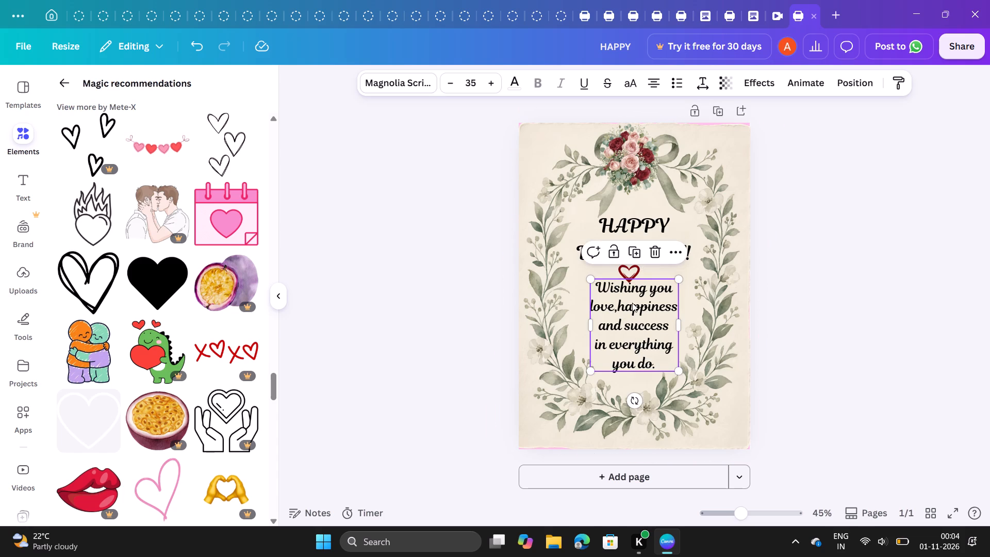
left_click_drag(632, 303, 632, 308)
left_click(456, 308)
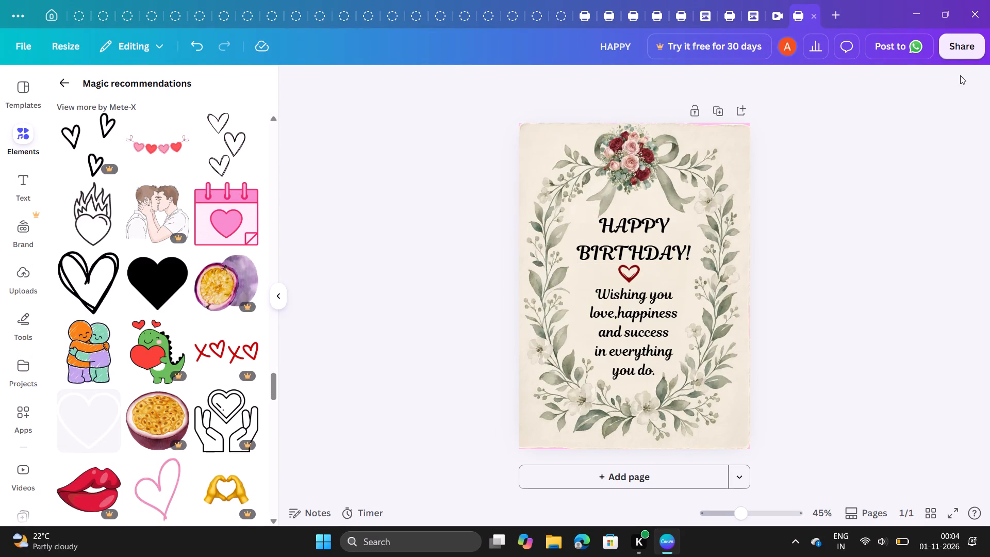
Download the finished birthday design as a PNG file.
left_click(961, 43)
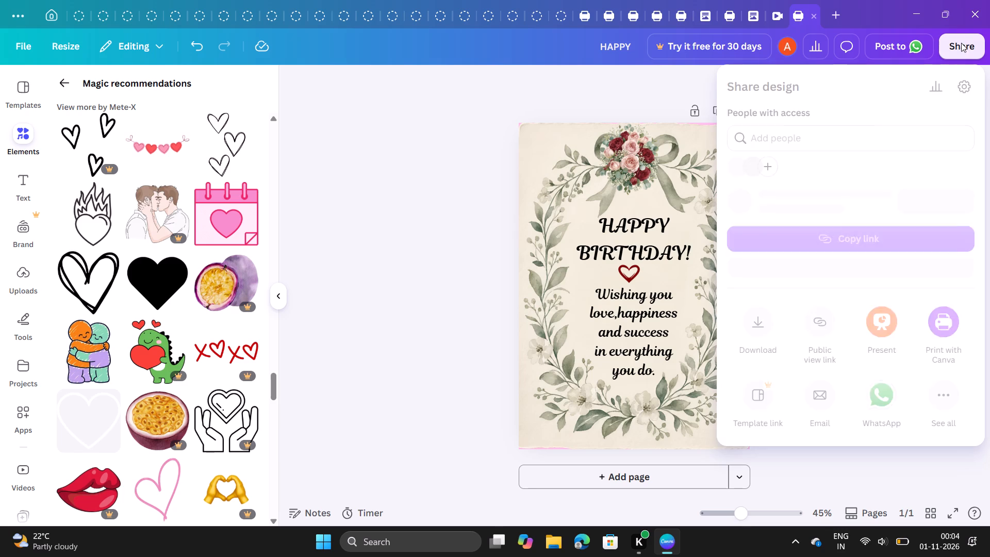
left_click(758, 348)
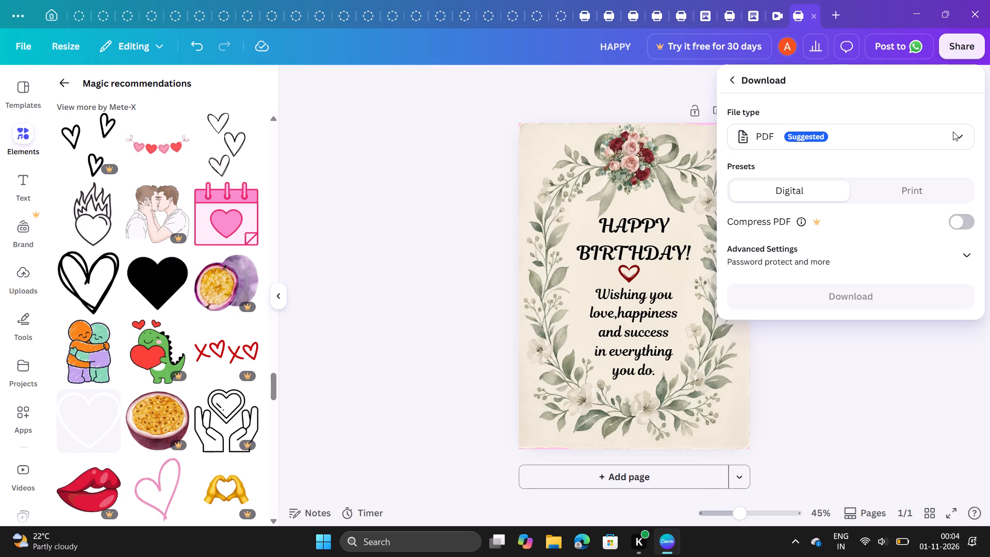
left_click(953, 132)
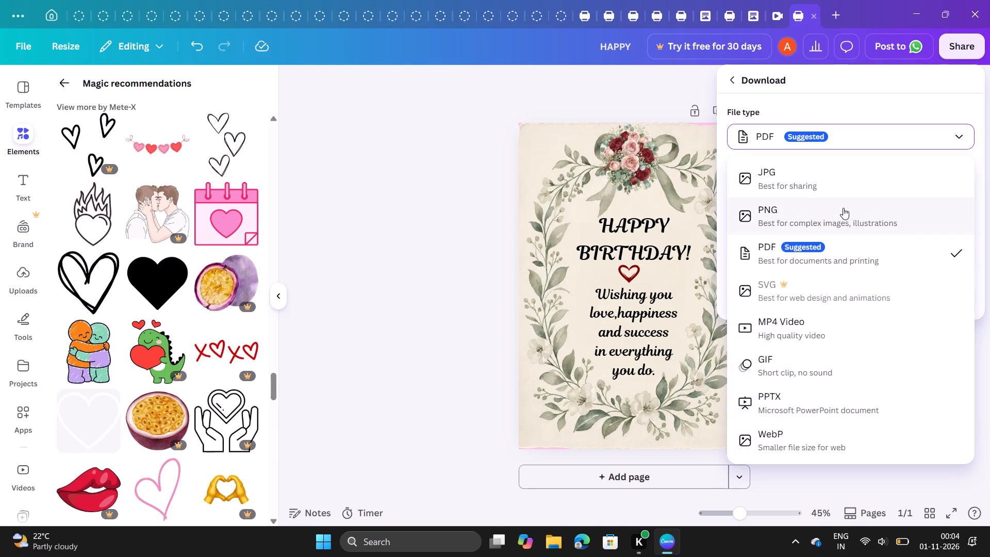
left_click(843, 208)
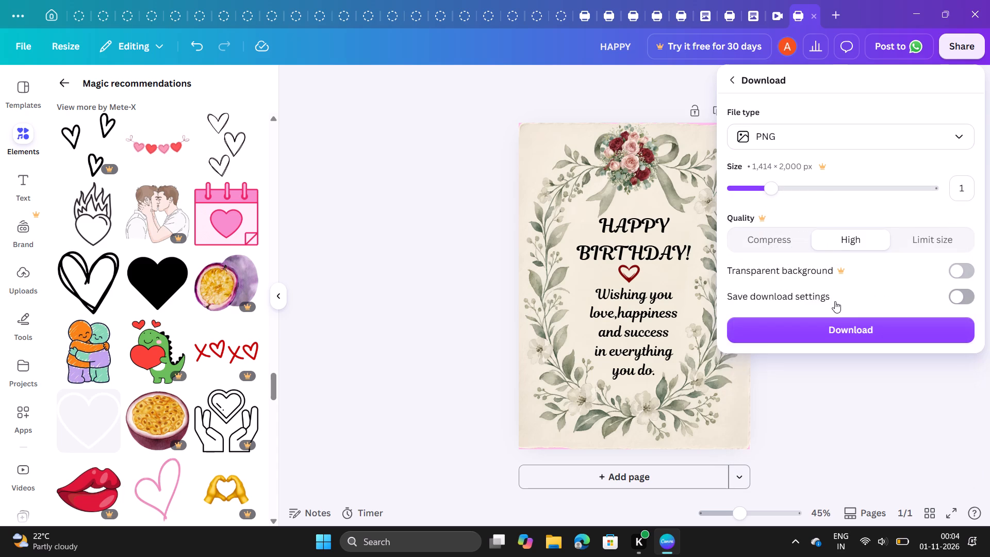
left_click(848, 327)
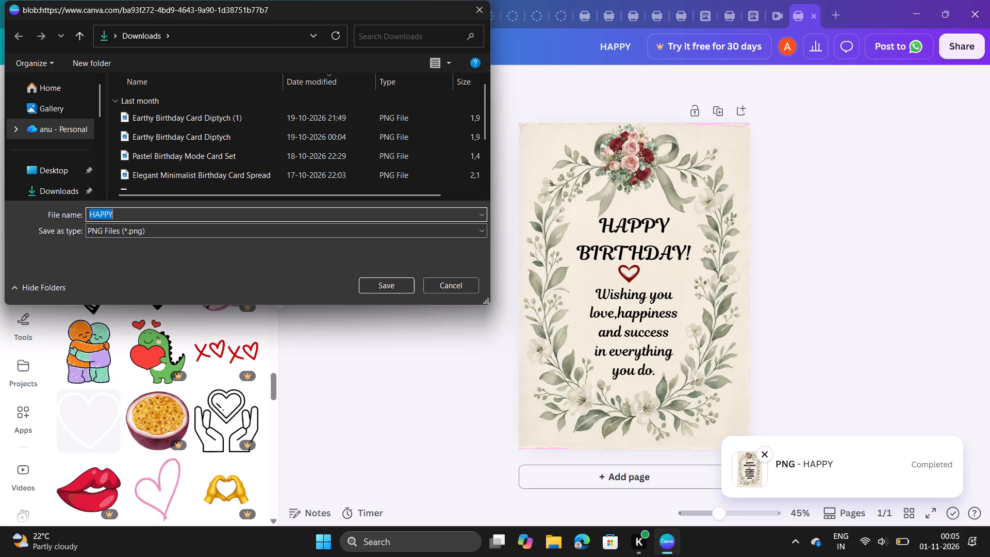
Save the downloaded PNG in the Downloads folder under the file name "birthday card".
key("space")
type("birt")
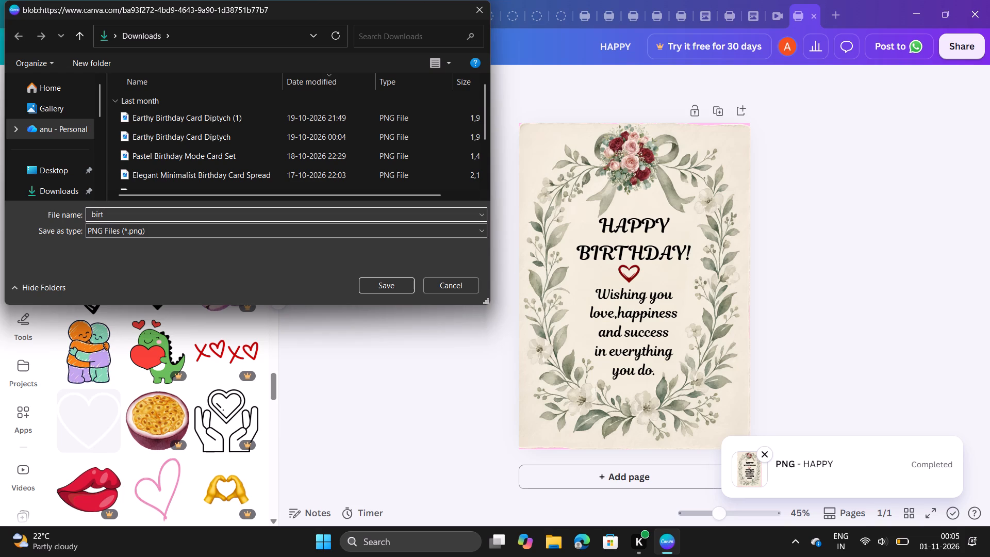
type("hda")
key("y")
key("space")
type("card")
left_click(373, 281)
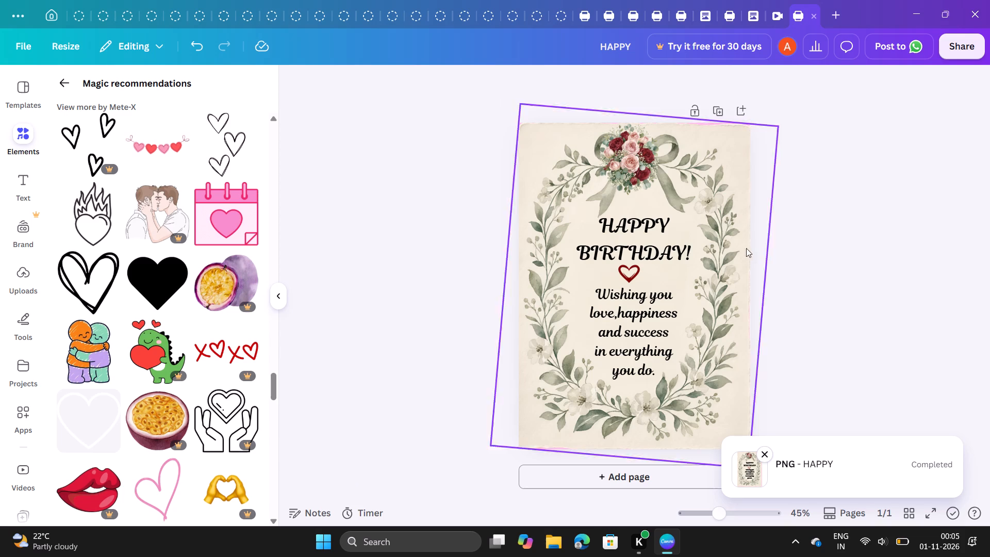
left_click(777, 248)
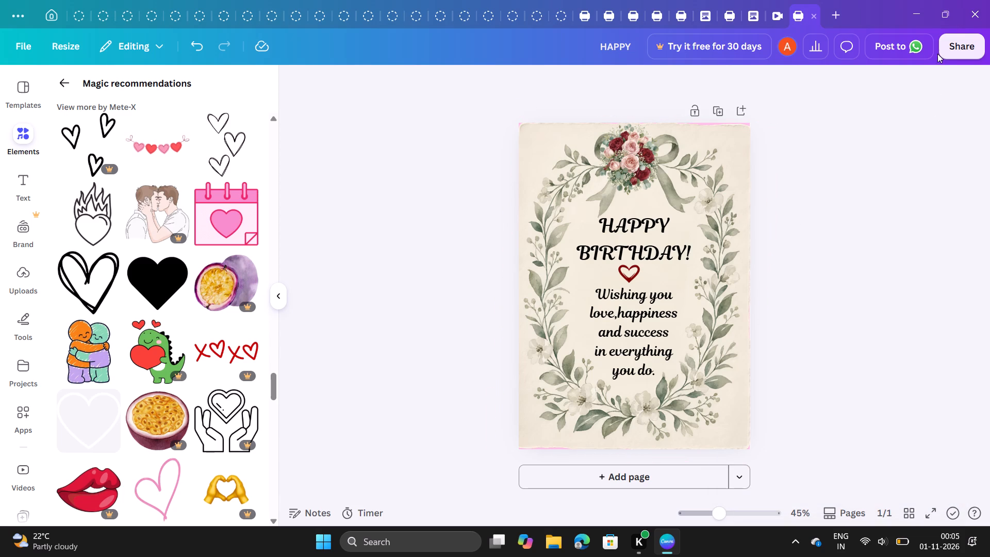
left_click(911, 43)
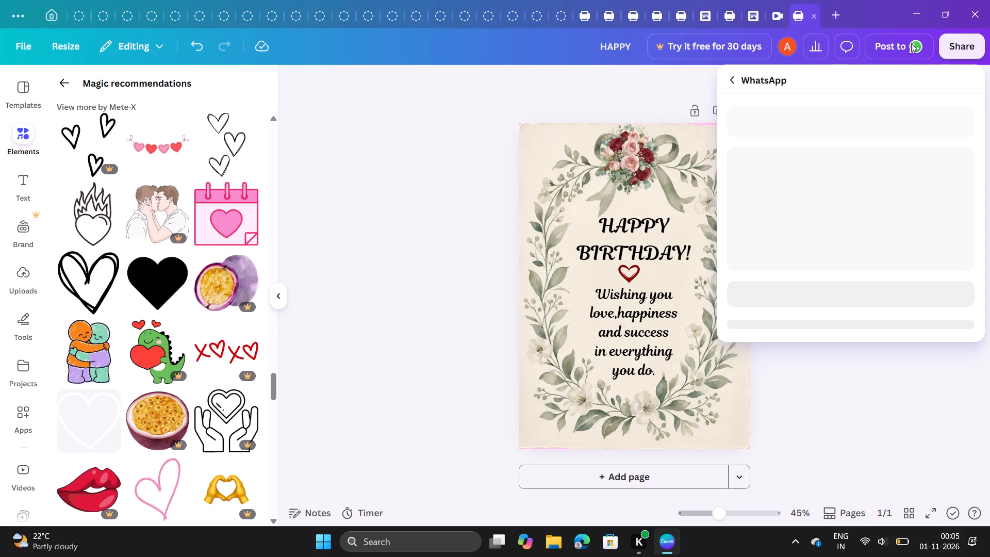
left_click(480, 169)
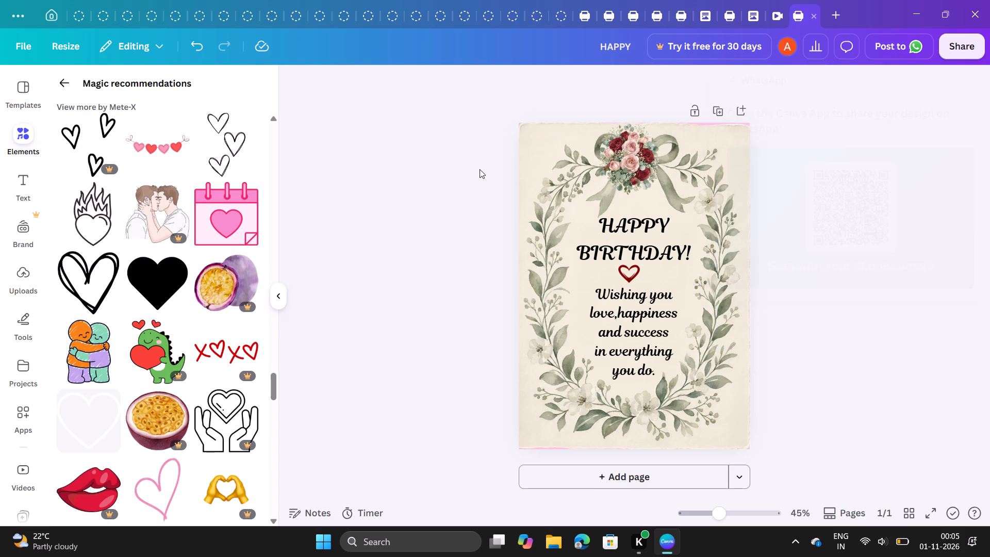